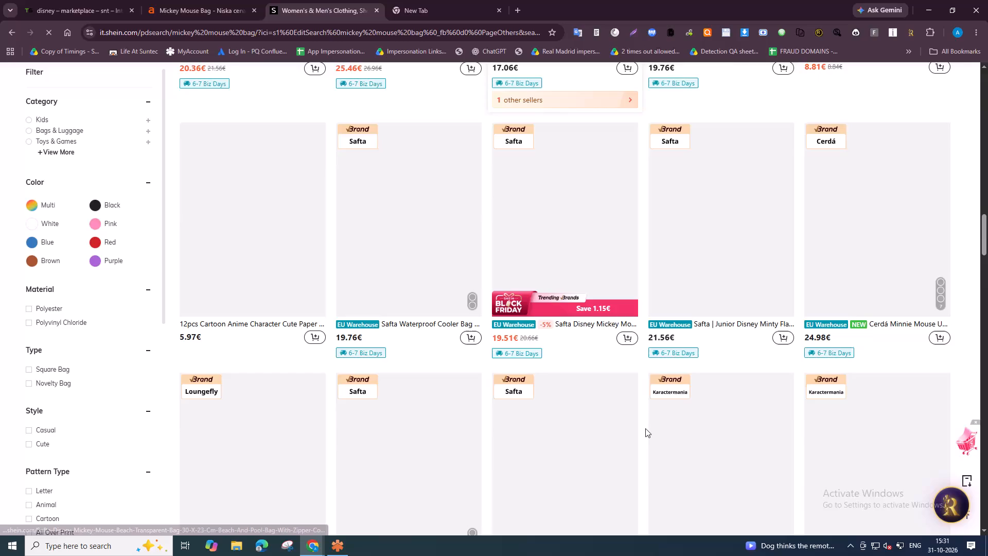
Look through the SHEIN search results for mickey mouse bag to spot listings not yet recorded.
scroll(645, 428, down, 20)
scroll(645, 428, down, 20)
scroll(645, 428, down, 12)
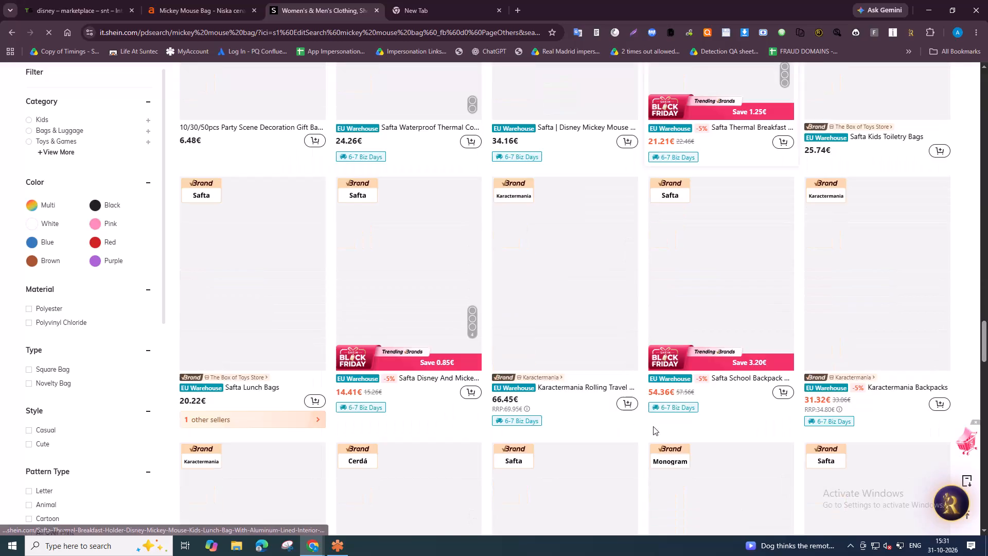
scroll(659, 426, up, 1)
scroll(659, 426, down, 17)
scroll(610, 404, down, 7)
scroll(603, 415, up, 7)
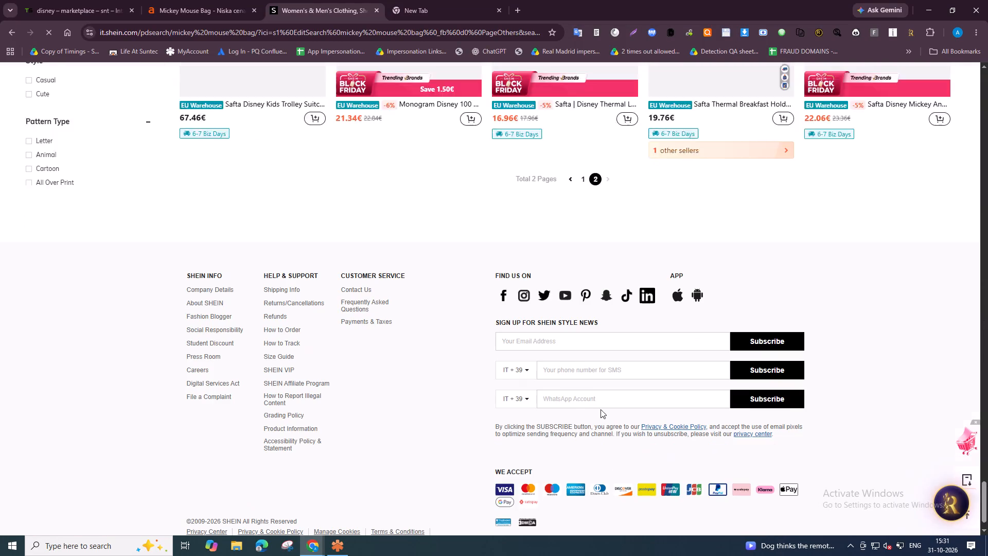
scroll(601, 409, up, 20)
scroll(601, 409, up, 20)
scroll(601, 409, up, 10)
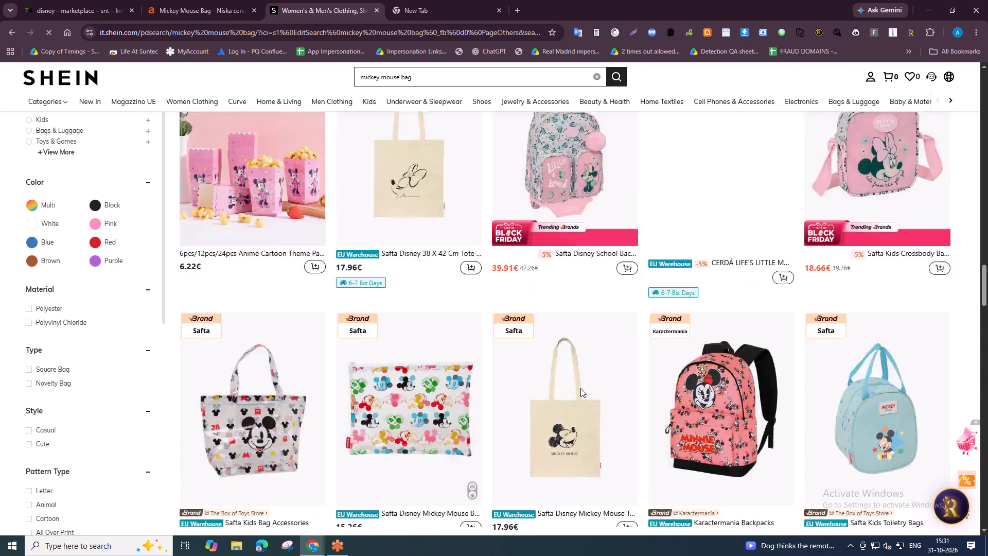
scroll(580, 388, up, 20)
scroll(580, 388, up, 13)
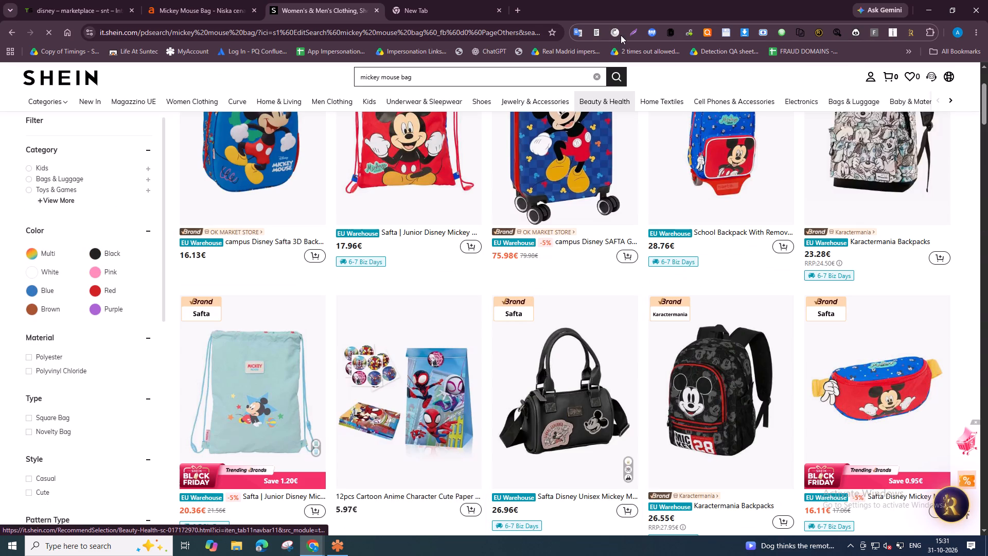
click(616, 28)
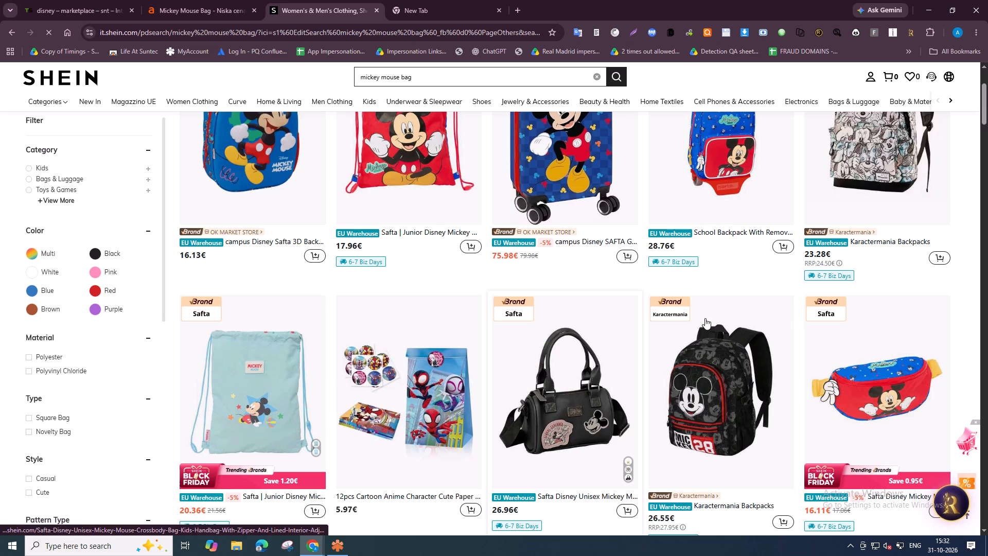
scroll(667, 336, up, 17)
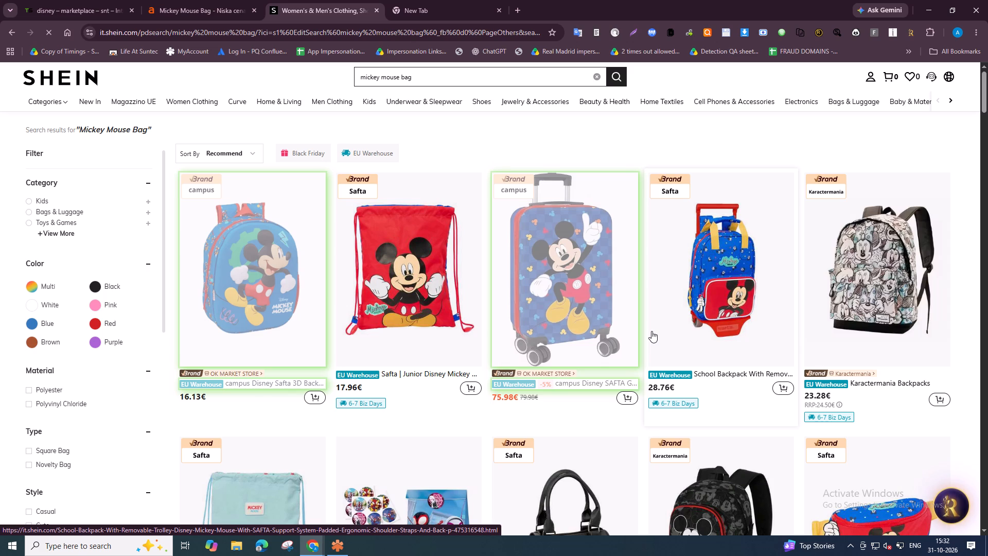
Copy the Safta Junior Disney Mickey drawstring backpack's link into row 103596 of the Links column in the Manual Detection Records sheet.
right_click(435, 375)
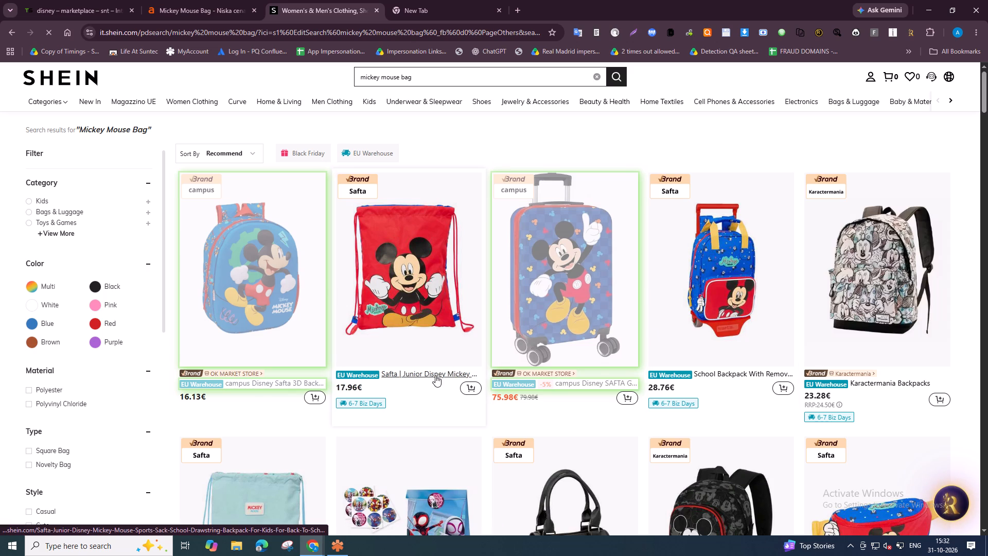
click(486, 289)
key(alt+Tab)
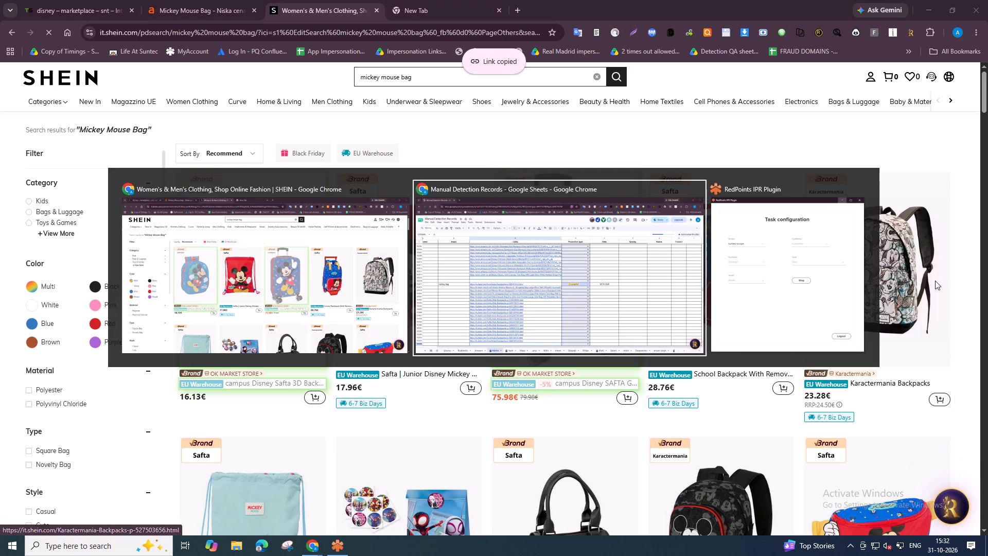
key(ctrl+v)
key(Down)
key(alt+Tab)
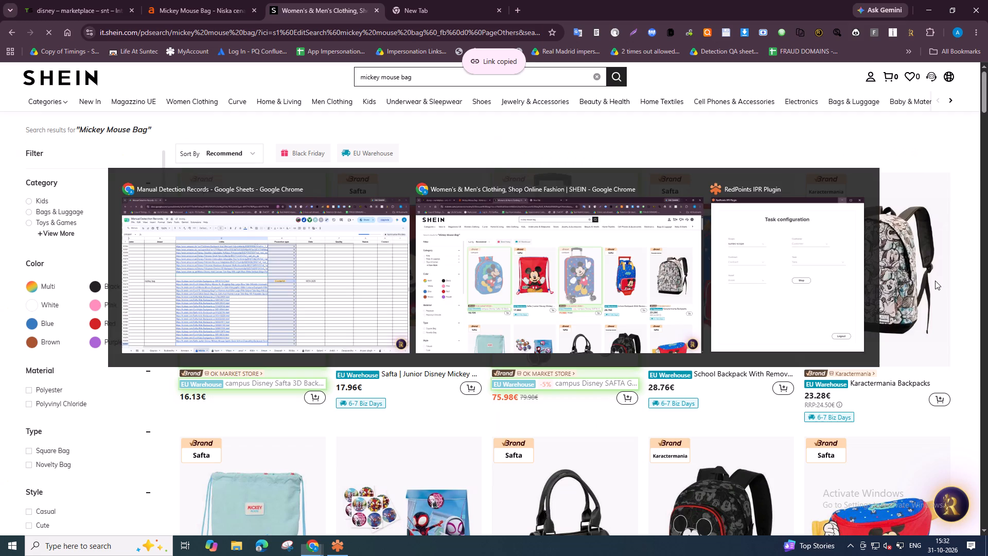
key(Right)
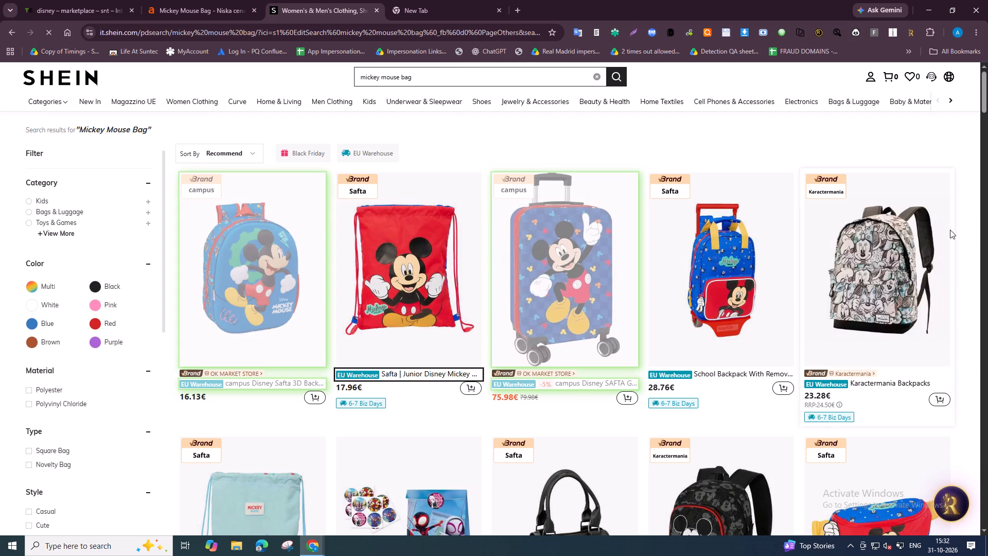
Record the link of the Safta School Backpack With Removable Trolley in row 103597 of the sheet's Links column.
right_click(733, 372)
click(788, 282)
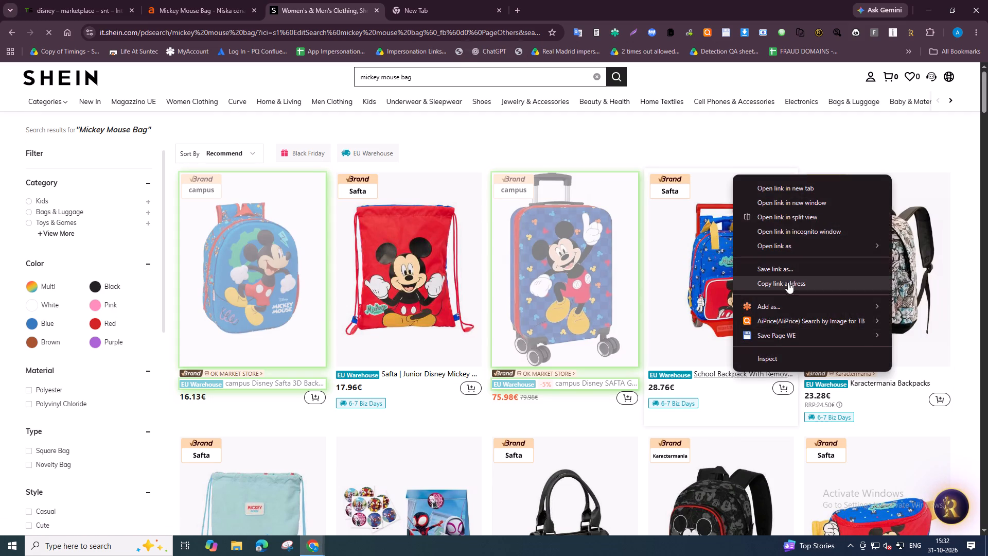
key(alt+Tab)
key(ctrl+v)
key(Down)
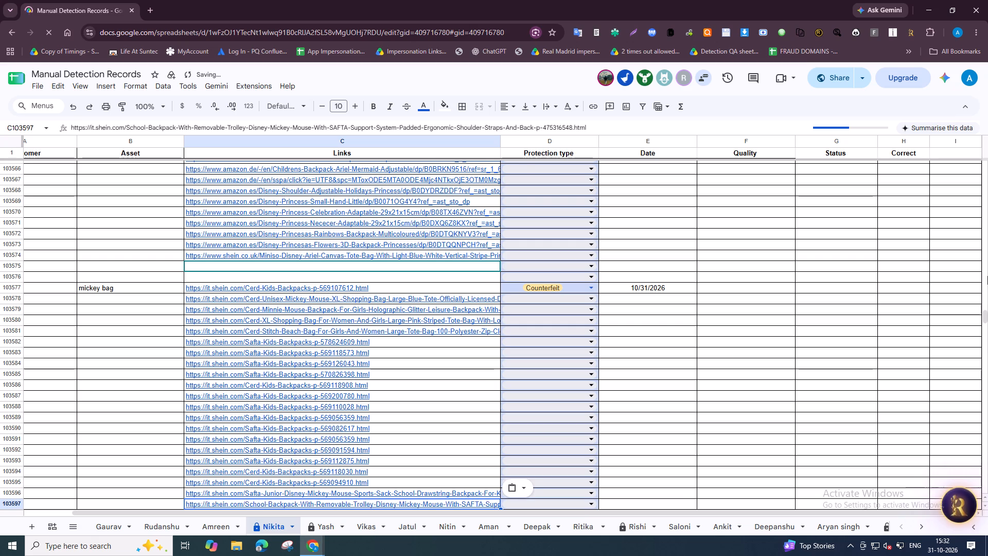
key(Down)
key(alt+Tab)
key(Right)
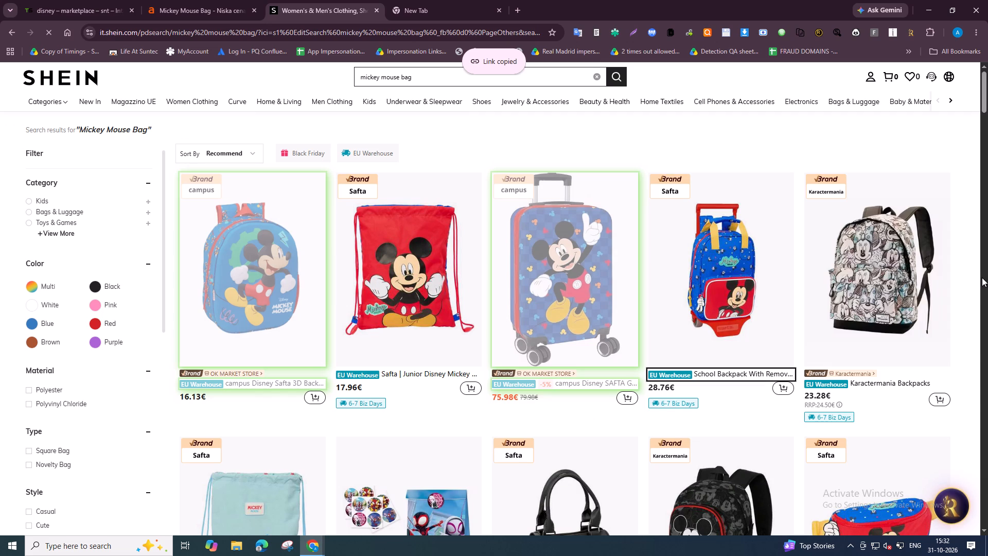
Record the link of the 23.28€ Karactermania Backpacks listing in row 103598 of the sheet's Links column.
right_click(882, 382)
click(791, 292)
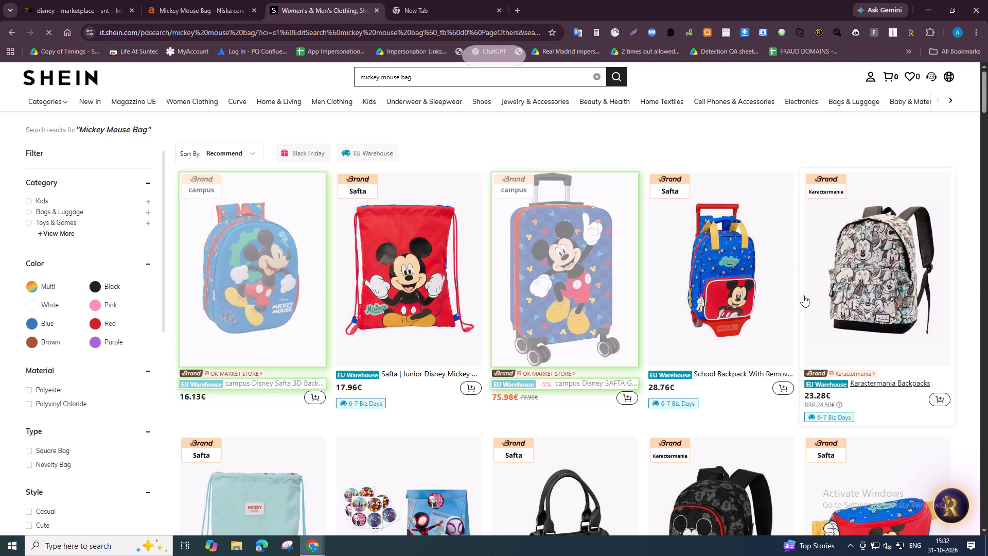
key(alt+Tab)
key(ctrl+v)
key(Down)
key(alt+Tab)
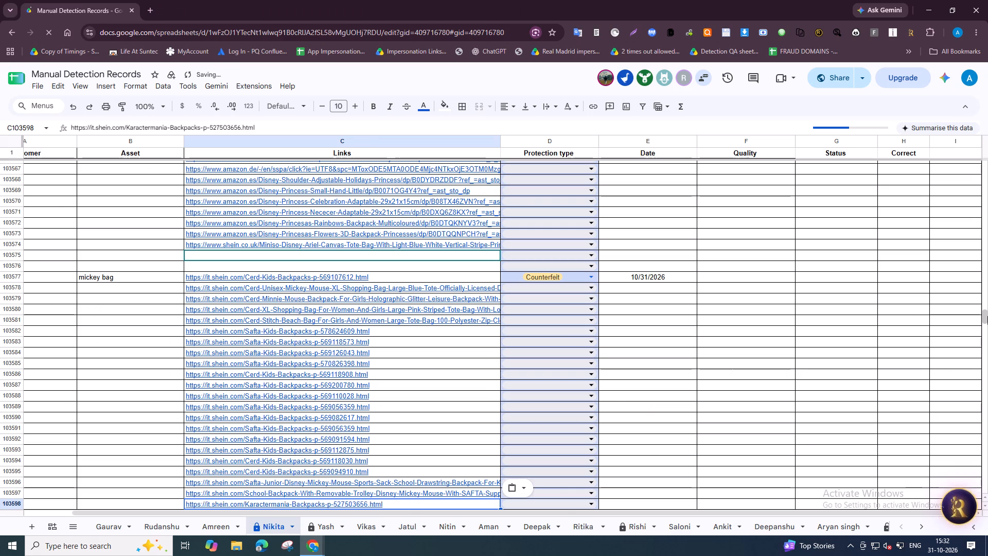
key(Down)
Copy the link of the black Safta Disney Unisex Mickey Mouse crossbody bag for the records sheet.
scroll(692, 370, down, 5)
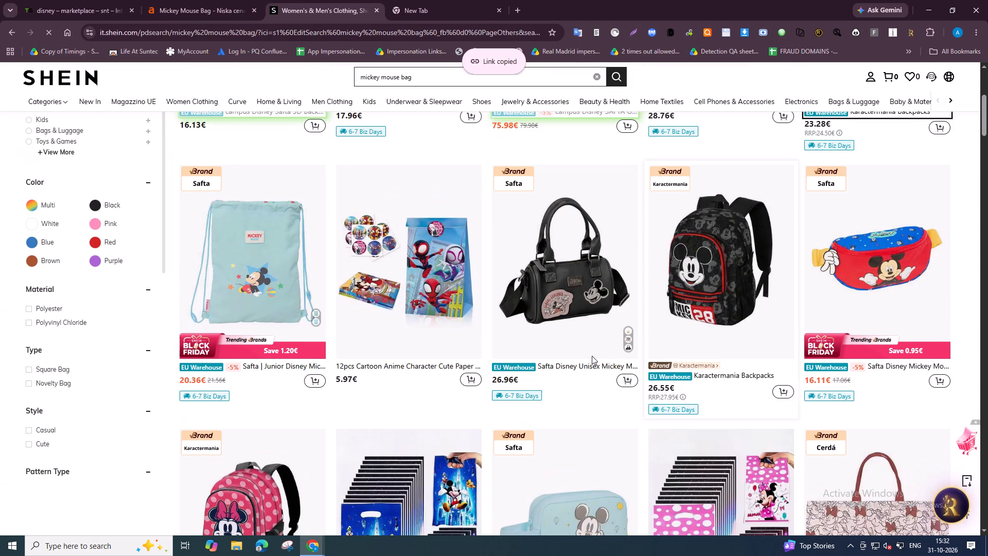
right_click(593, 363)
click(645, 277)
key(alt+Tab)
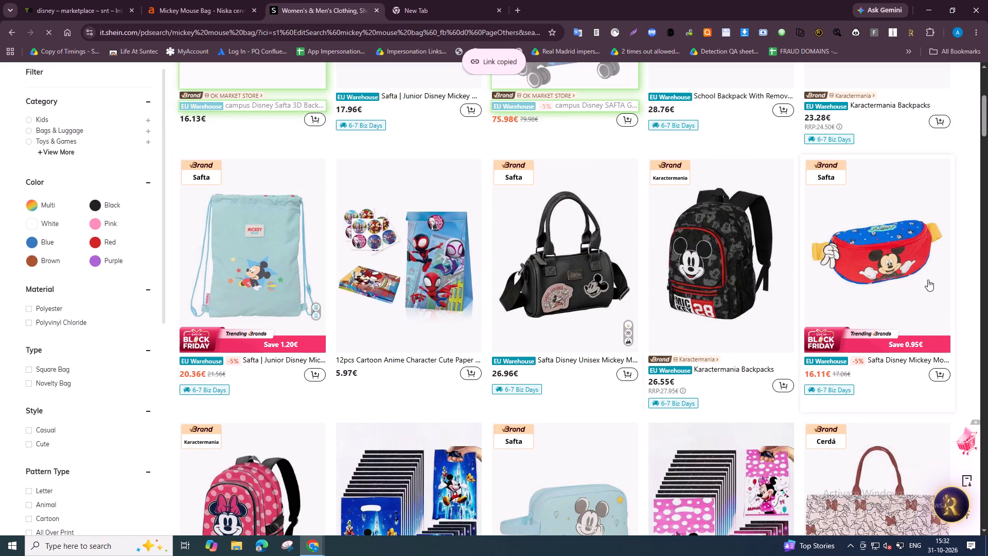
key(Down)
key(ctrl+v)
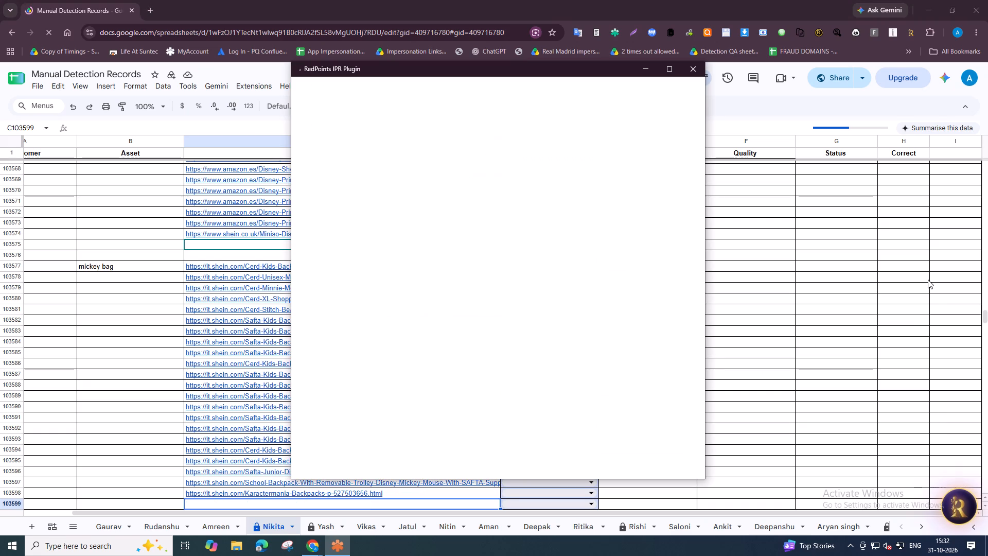
Reload the RedPoints IPR Plugin's task configuration window and minimise it.
right_click(472, 244)
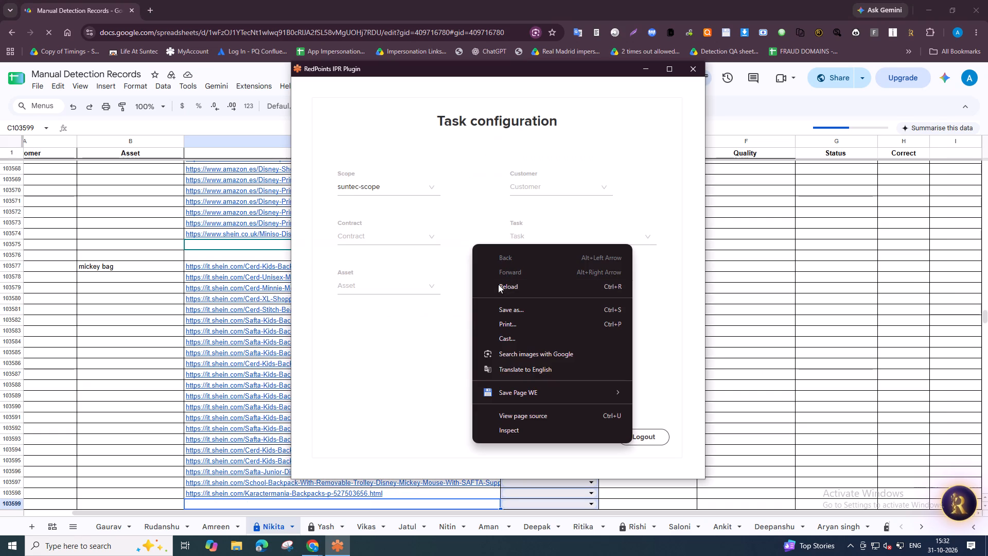
click(499, 287)
right_click(460, 208)
click(478, 252)
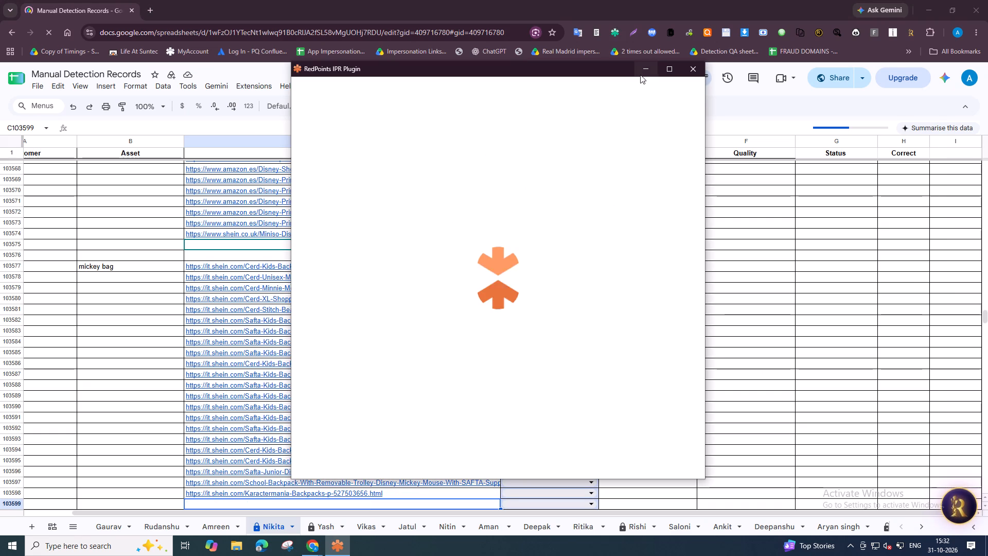
click(651, 68)
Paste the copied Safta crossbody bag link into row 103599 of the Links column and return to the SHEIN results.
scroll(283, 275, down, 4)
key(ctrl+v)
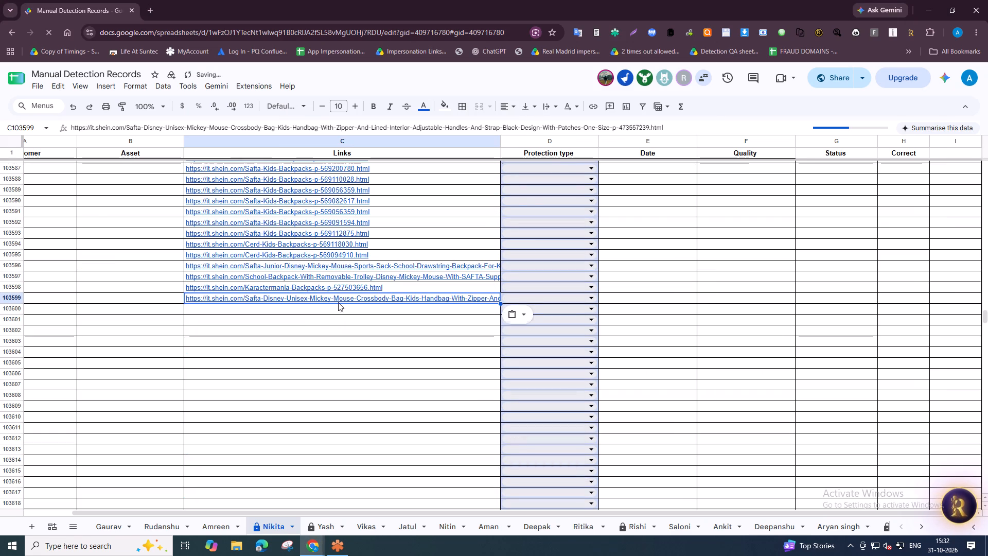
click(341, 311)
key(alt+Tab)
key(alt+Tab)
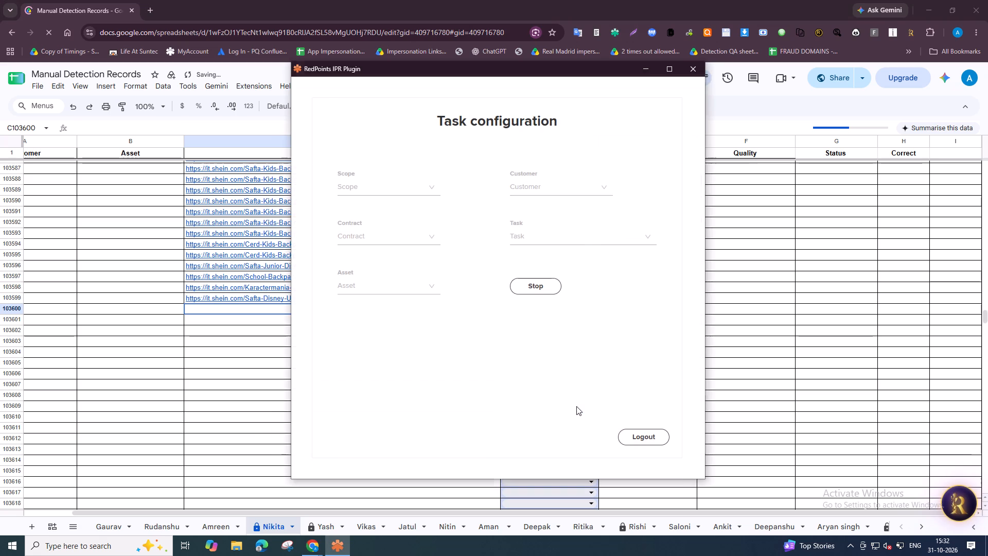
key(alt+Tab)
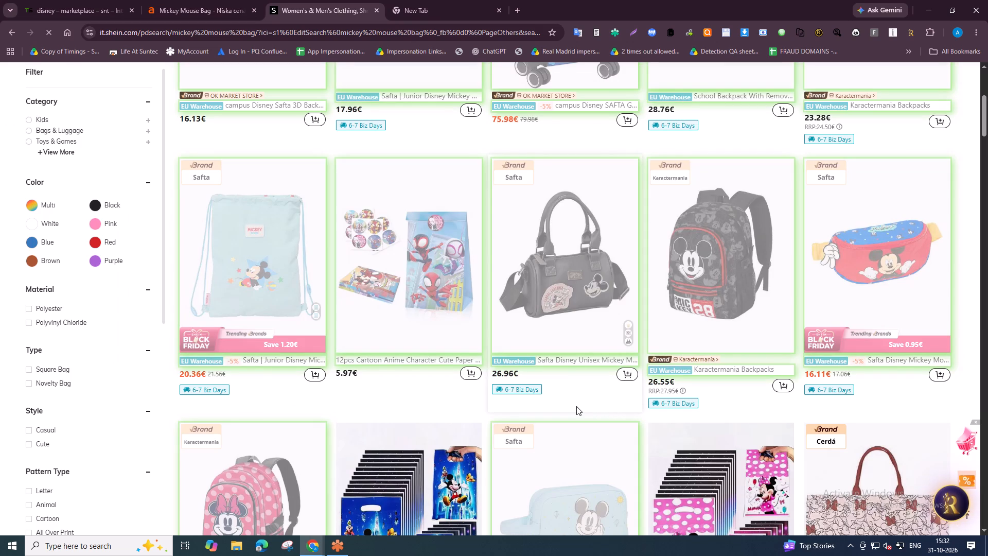
Find the unmarked black Safta Kids Bag Accessories handbag (26.99€) and put its link in row 103599 of the Links column.
scroll(611, 382, up, 6)
scroll(612, 381, down, 10)
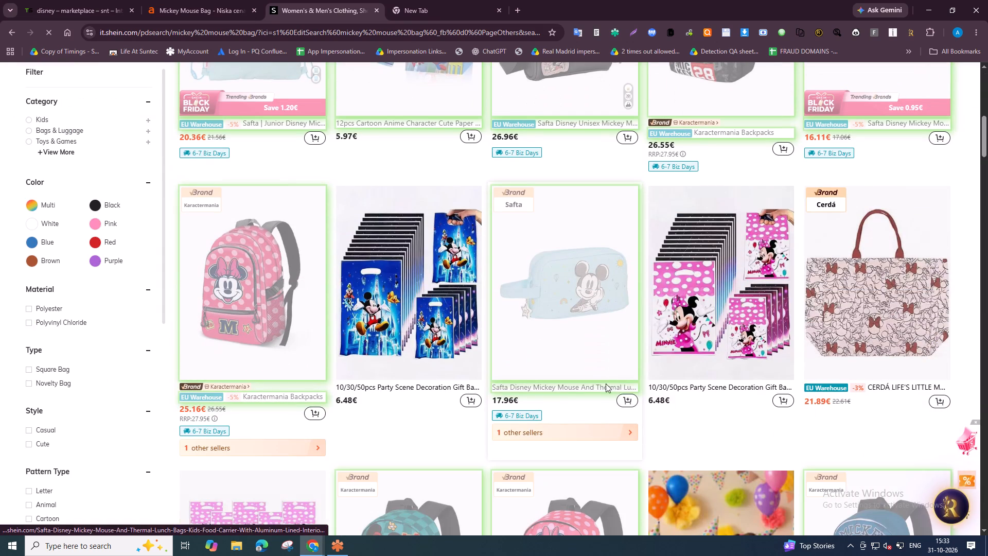
scroll(715, 397, down, 5)
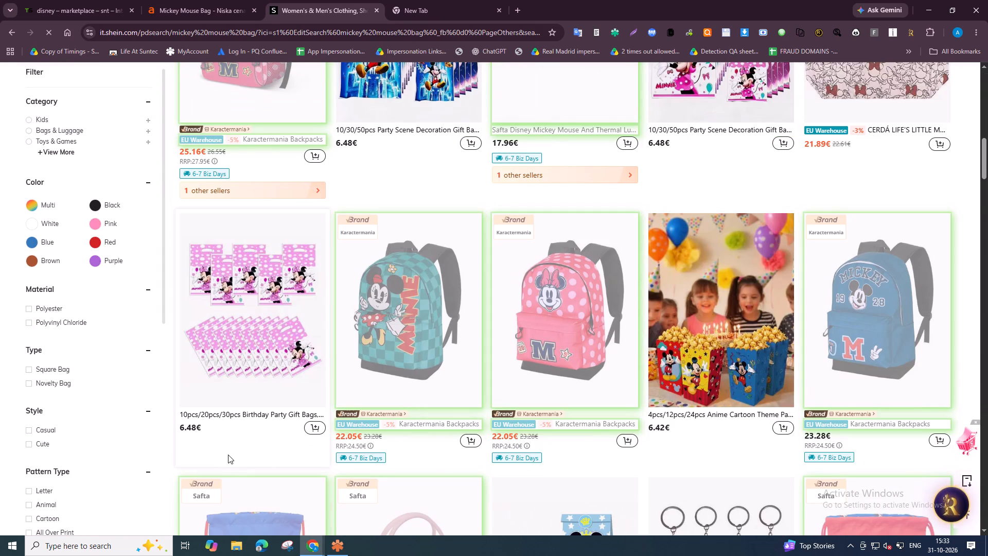
scroll(616, 421, down, 6)
scroll(813, 341, down, 6)
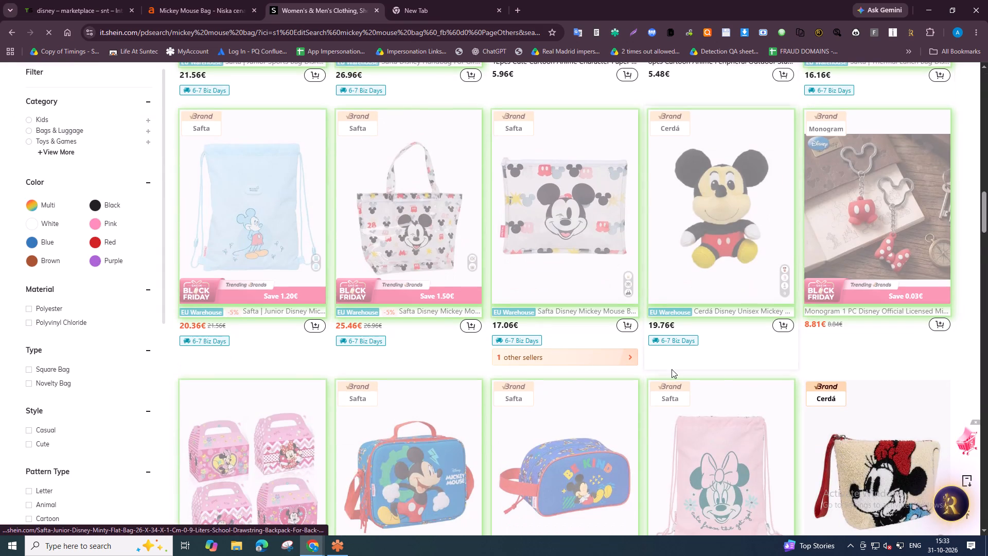
scroll(672, 369, down, 5)
scroll(486, 344, down, 5)
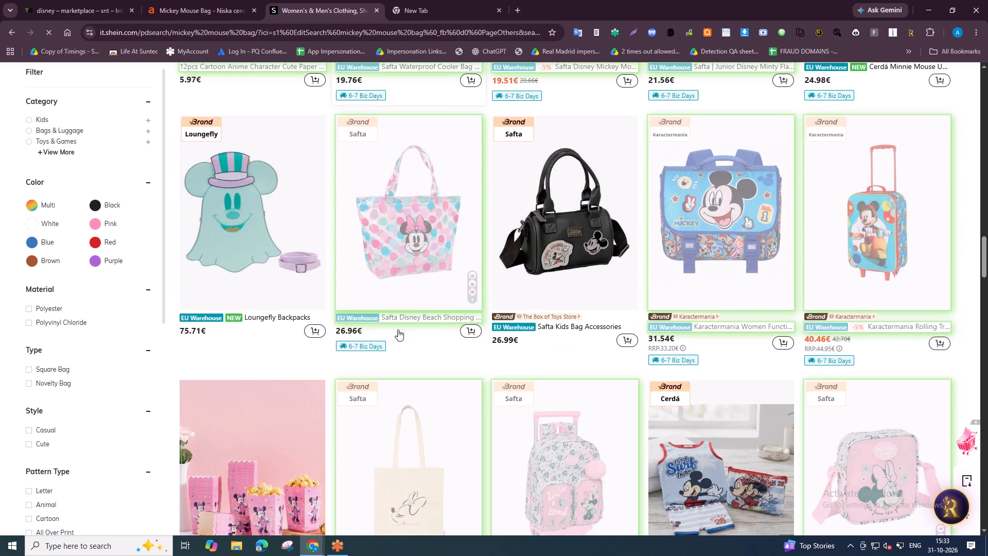
right_click(582, 327)
click(619, 433)
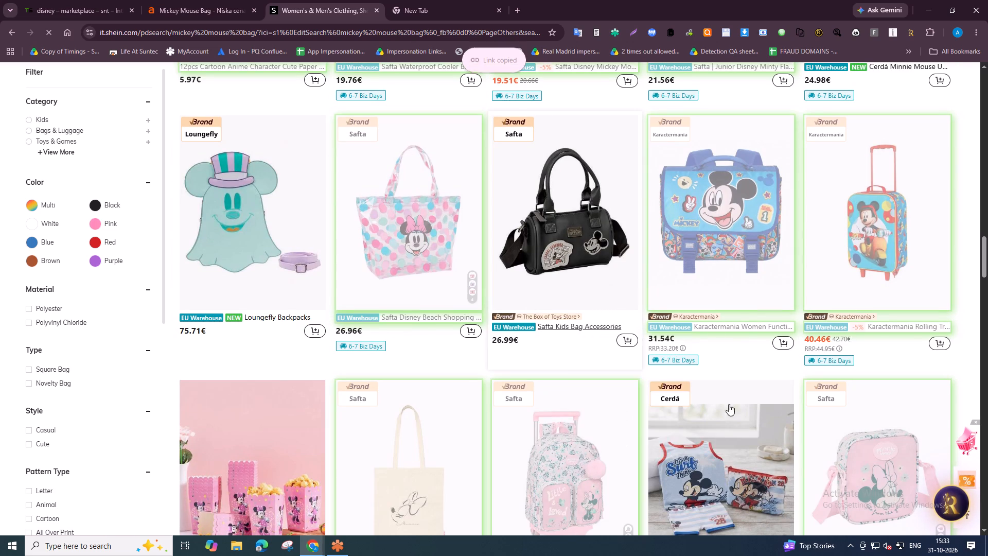
key(alt+Tab)
key(alt+Tab)
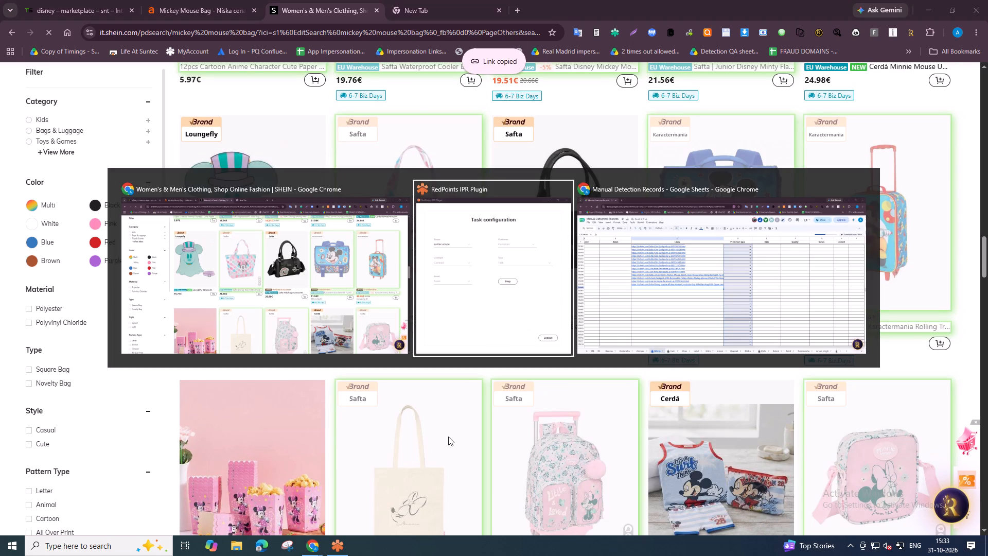
click(404, 303)
click(413, 296)
key(ctrl+v)
click(410, 309)
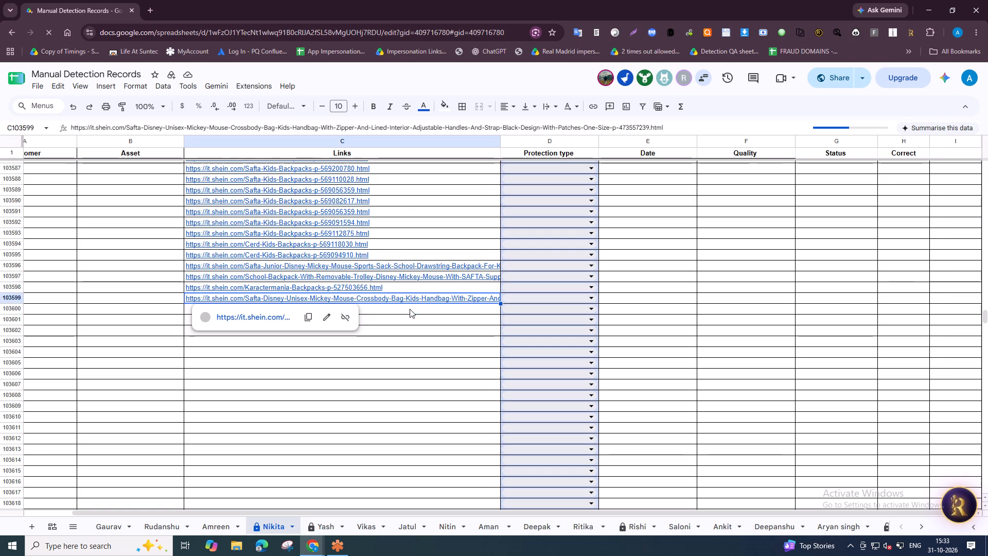
Record the link of the Safta Kids Bag Accessories Mickey tote (28.50€) in row 103600 of the Links column.
key(alt+Tab)
scroll(685, 392, down, 6)
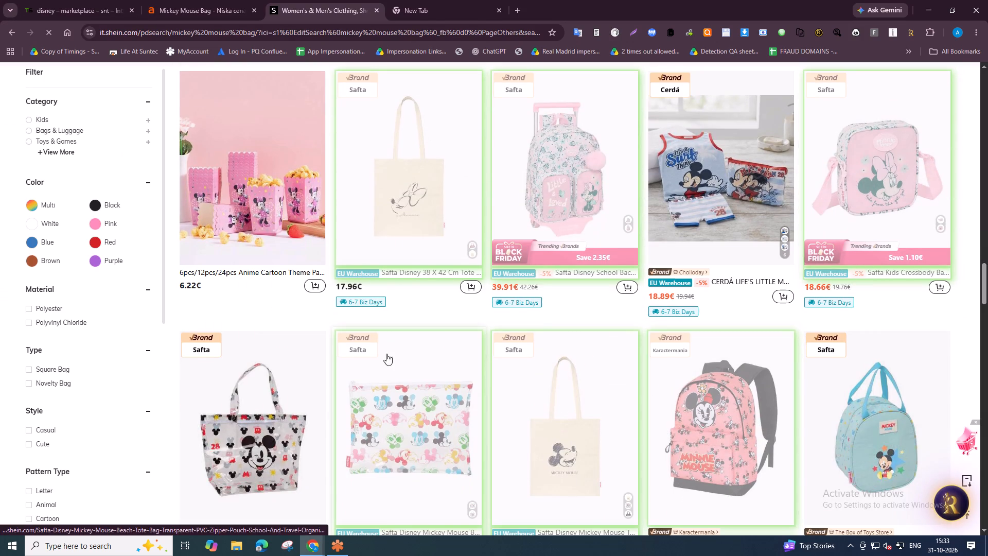
scroll(520, 440, down, 3)
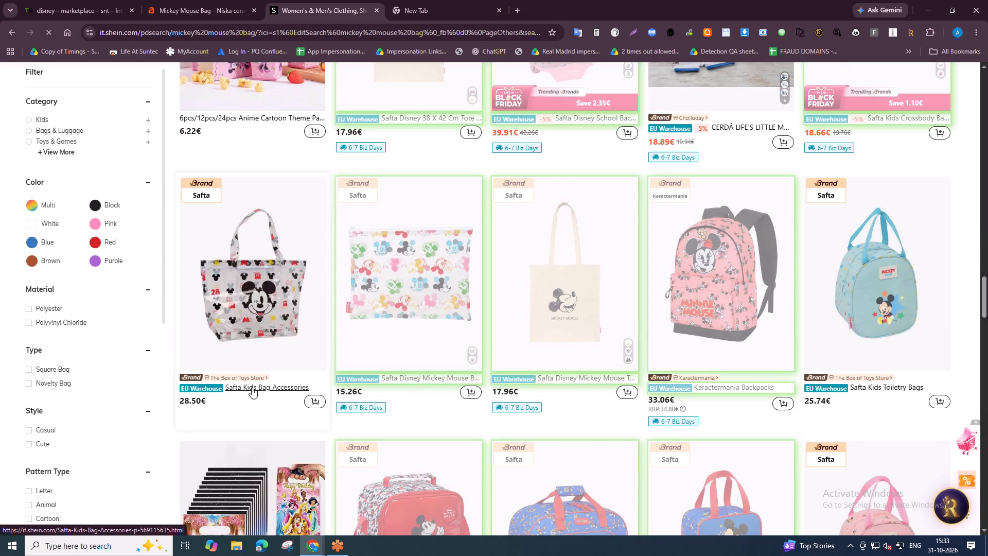
right_click(252, 387)
click(312, 301)
key(alt+Tab)
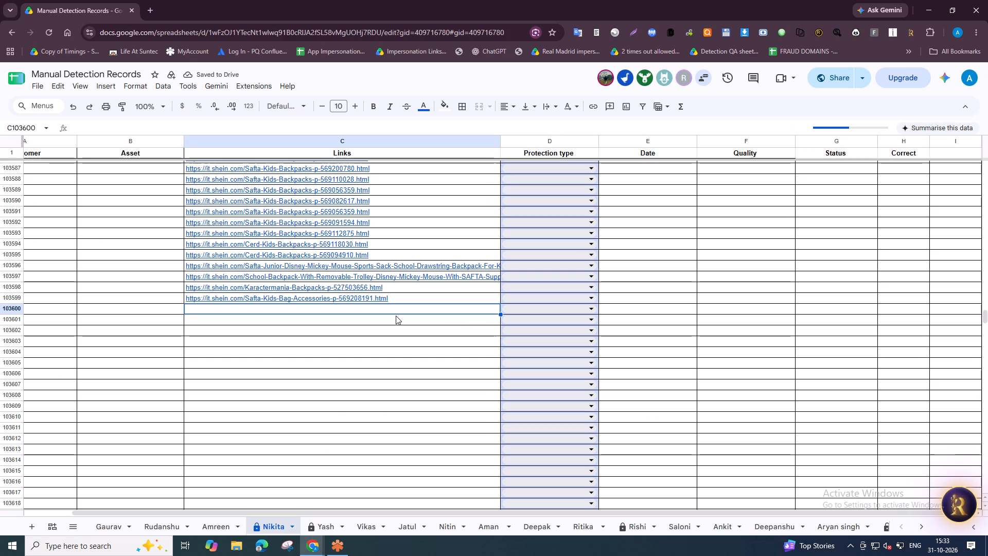
key(ctrl+b)
key(ctrl+v)
click(395, 321)
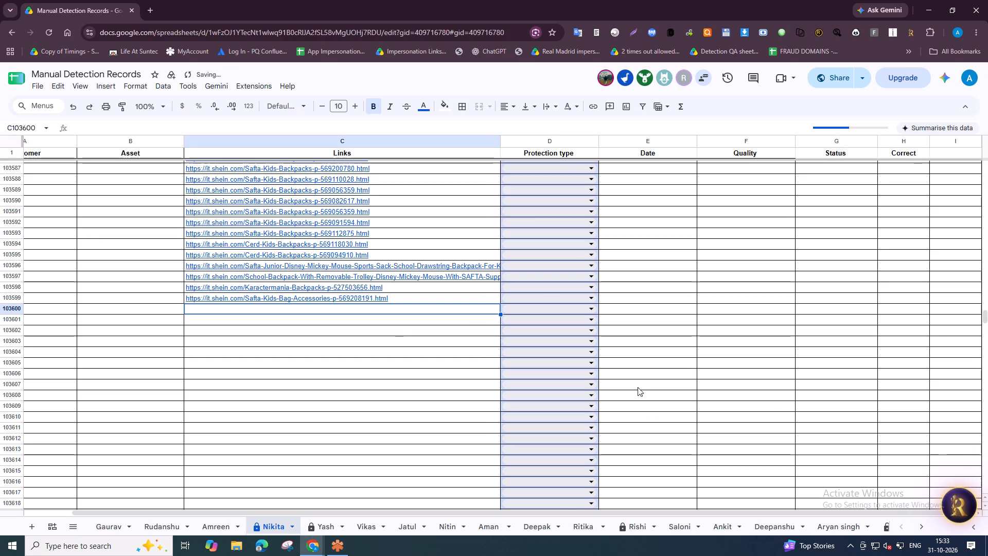
Record the link of the teal Safta Kids Toiletry Bags listing (25.74€) in row 103601 of the Links column.
key(alt+Tab)
right_click(887, 385)
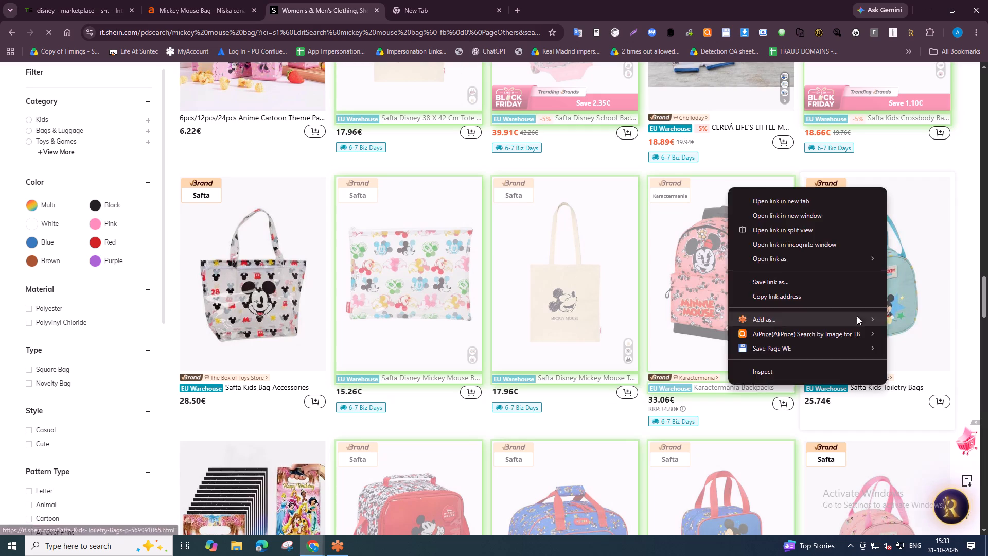
click(805, 294)
key(alt+Tab)
key(ctrl+v)
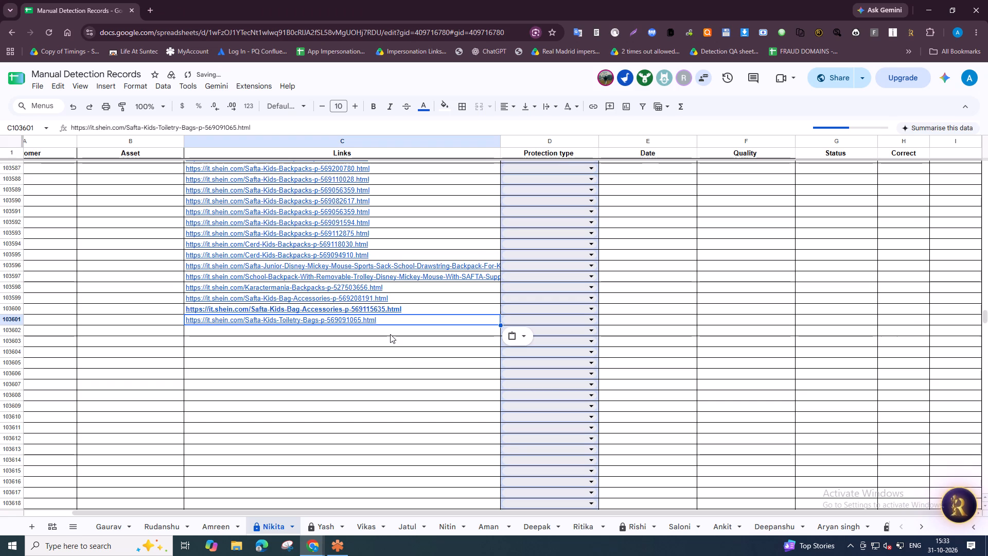
click(390, 334)
Record the link of the unmarked pink Minnie Safta Kids Toiletry Bags listing (25.74€) in row 103602 of the Links column.
key(alt+Tab)
scroll(696, 456, down, 6)
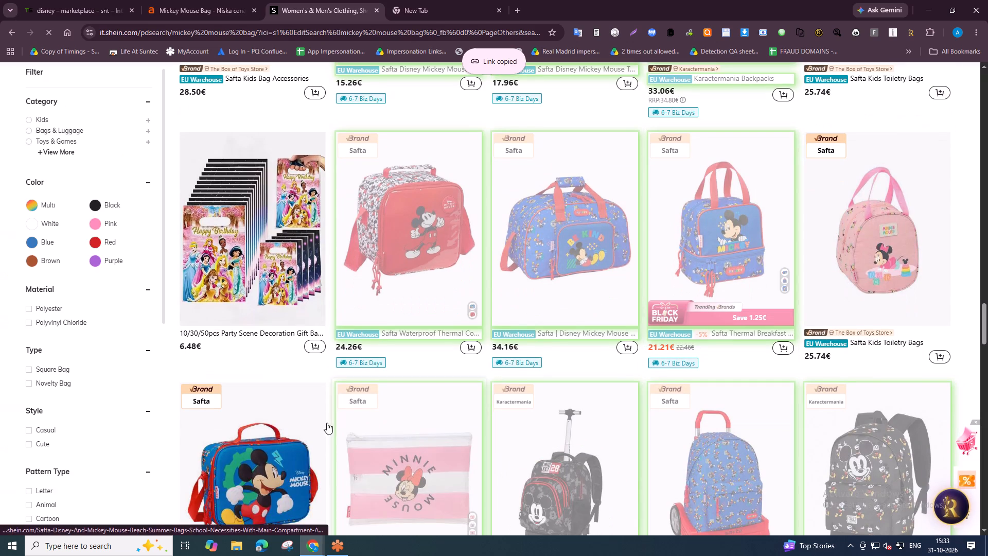
right_click(877, 341)
click(790, 257)
key(alt+Tab)
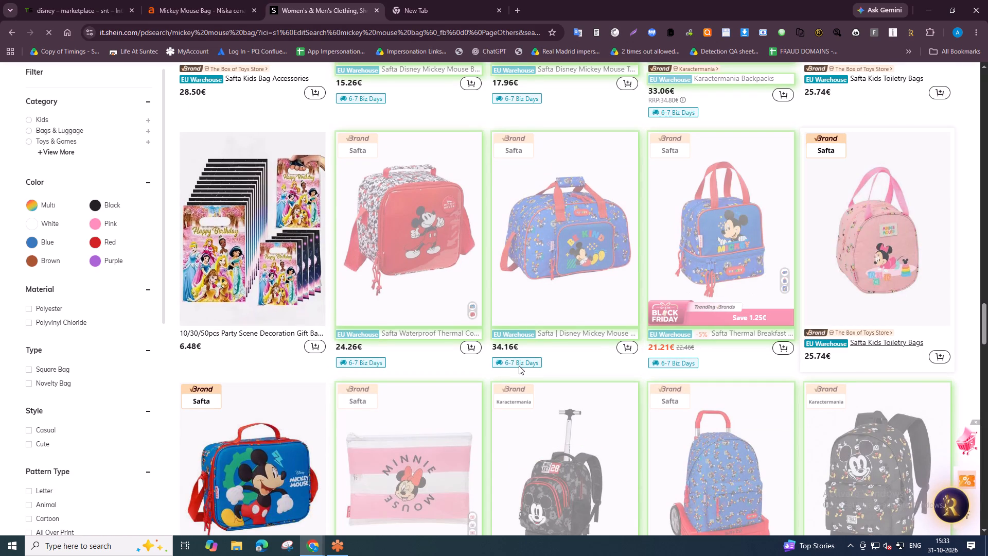
key(ctrl+v)
click(349, 341)
Find the unmarked Cerdá Premium Character Daycare Backpack (21.51€) on SHEIN and put its link in row 103603 of the Links column.
key(alt+Tab)
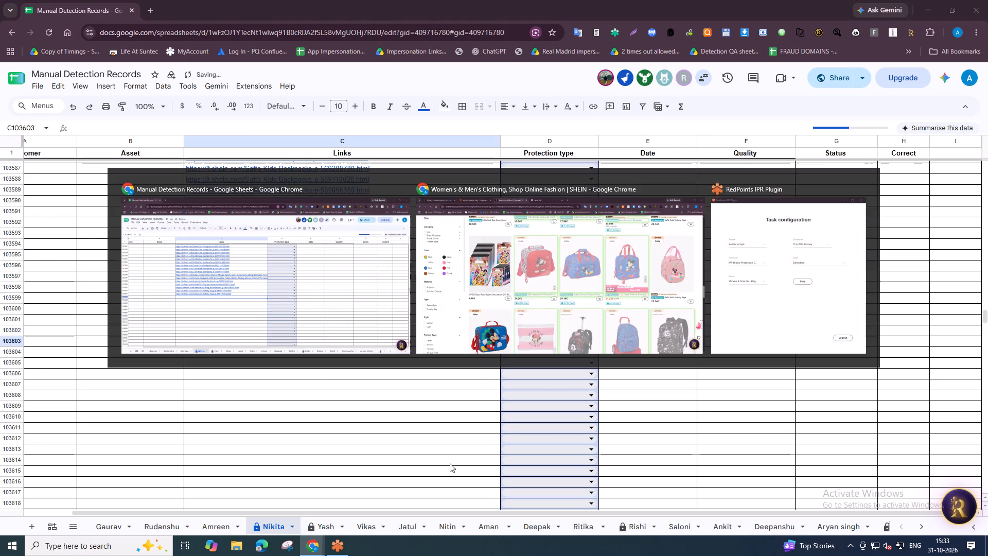
scroll(467, 439, down, 5)
scroll(757, 363, down, 4)
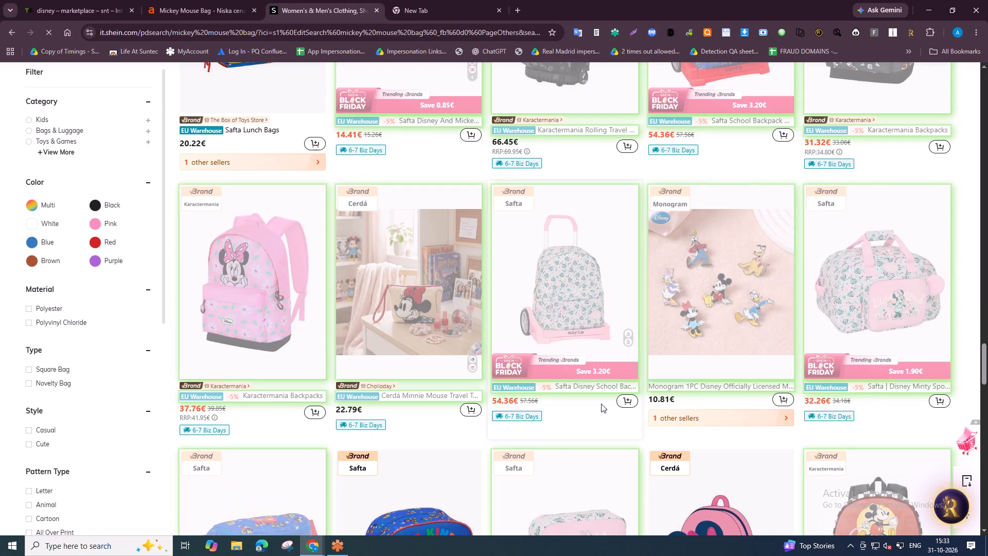
scroll(644, 380, down, 5)
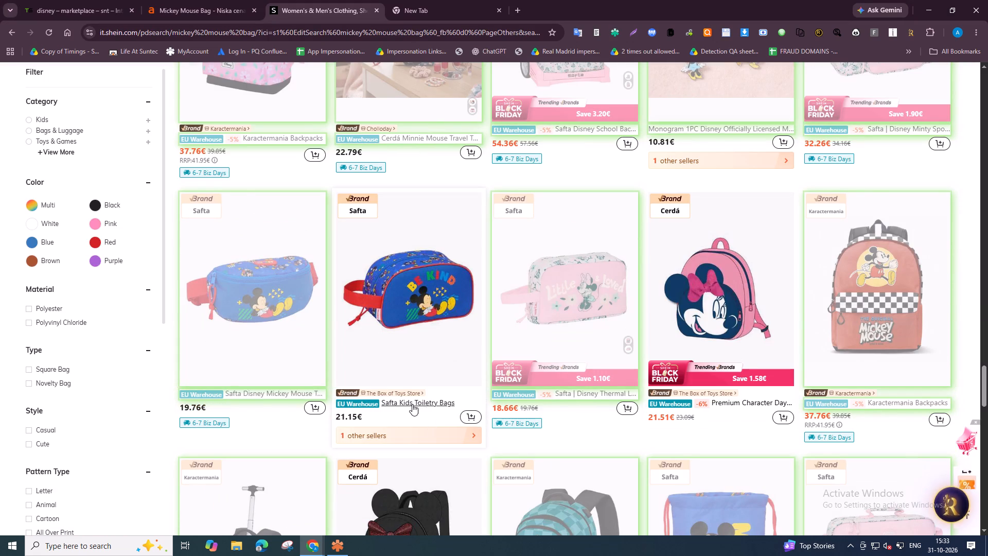
right_click(751, 405)
click(808, 315)
key(alt+Tab)
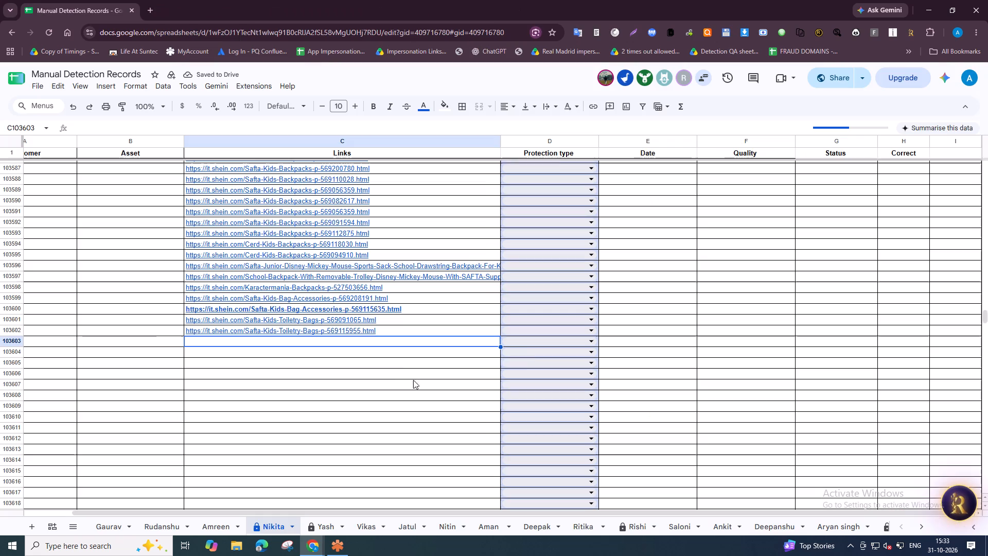
key(ctrl+v)
click(394, 360)
Find the unmarked pink Safta Kids Shoulder & Tote Bag (20.08€) on SHEIN and put its link in row 103604 of the Links column.
key(alt+Tab)
scroll(584, 422, down, 6)
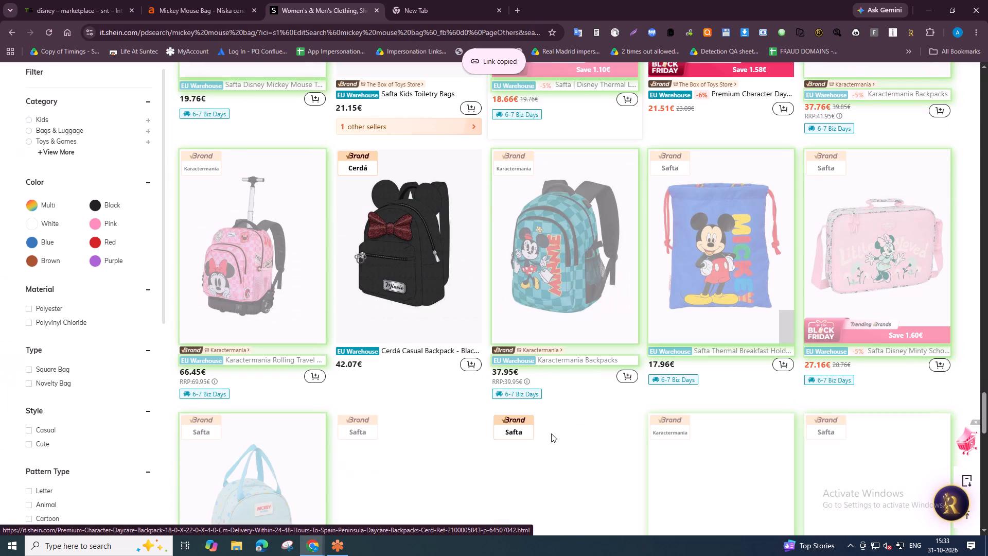
scroll(766, 425, down, 6)
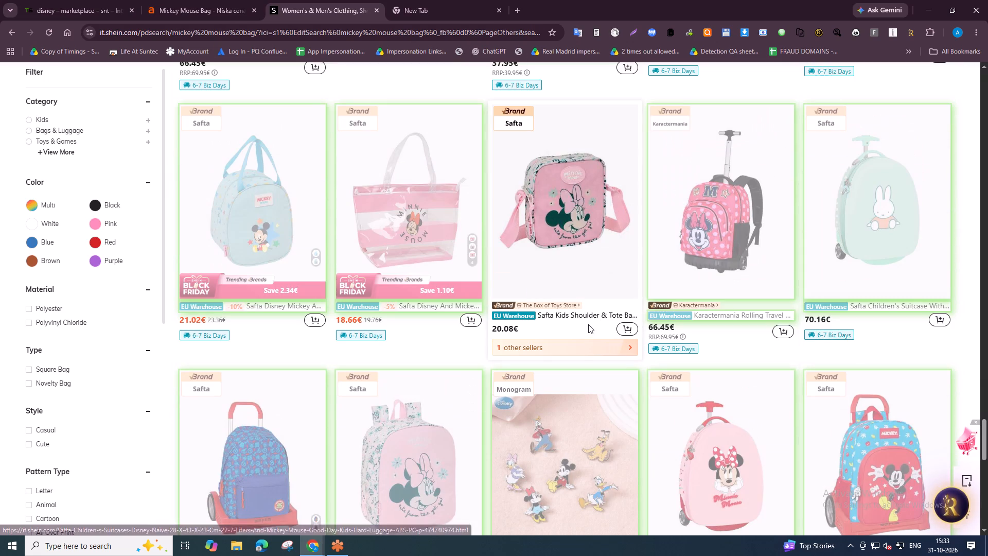
right_click(592, 312)
click(625, 421)
key(alt+Tab)
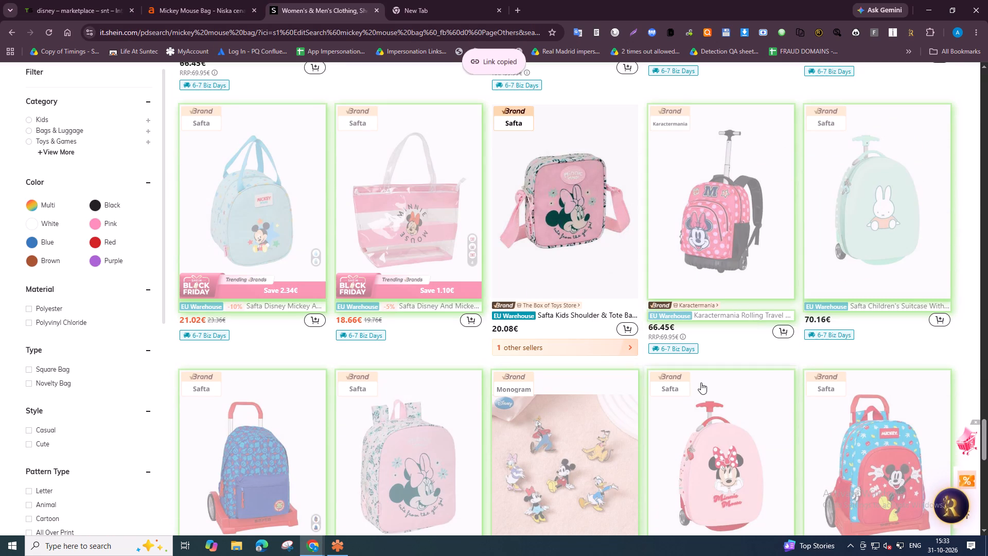
click(378, 354)
key(ctrl+v)
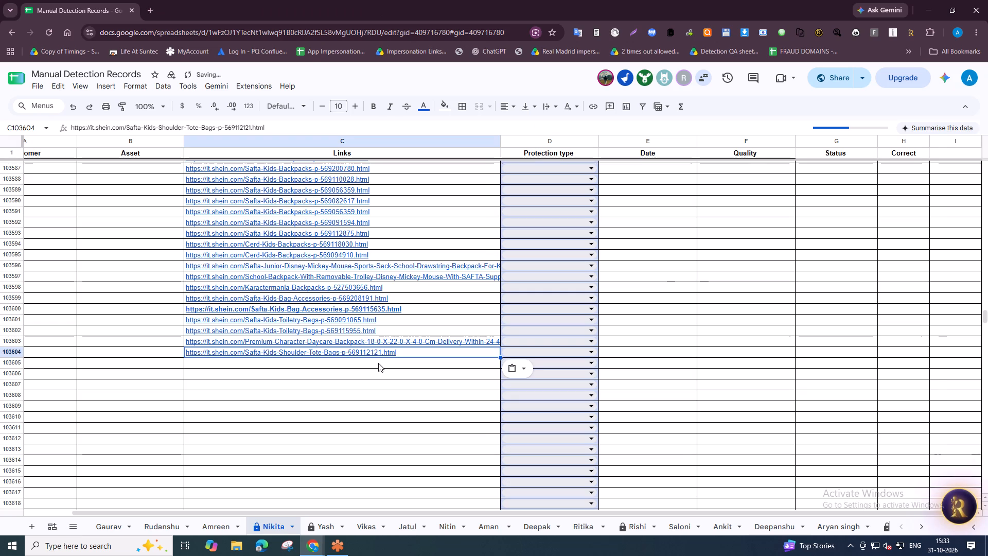
click(378, 363)
Find the unmarked Safta Disney Kids Trolley Suitcase (67.46€) on SHEIN and put its link in row 103605 of the Links column.
key(alt+Tab)
scroll(814, 370, down, 6)
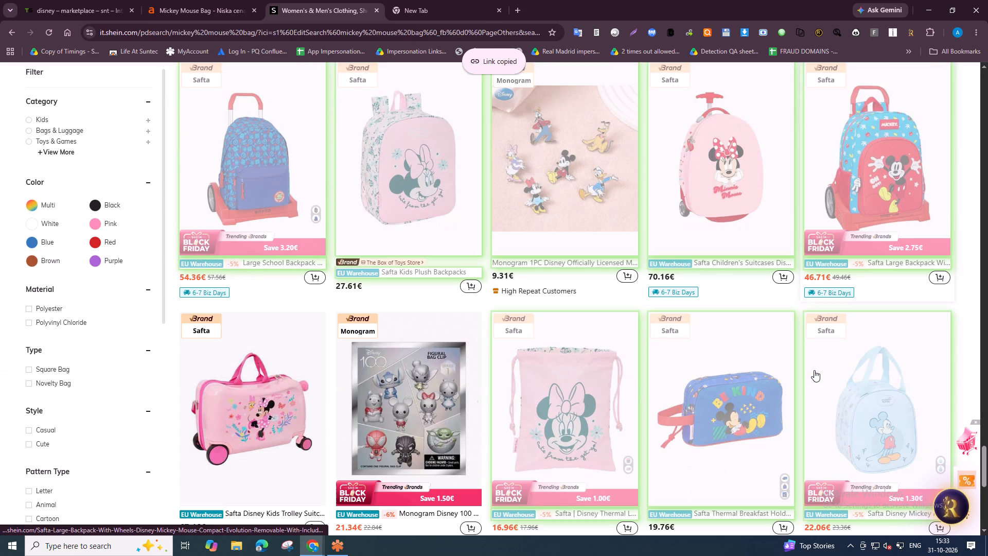
scroll(621, 408, down, 3)
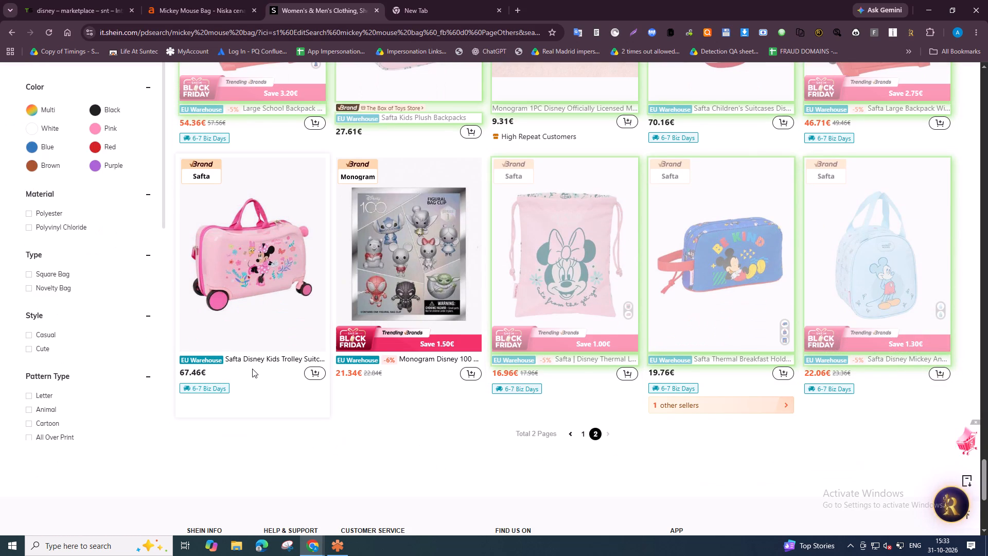
right_click(256, 359)
click(313, 268)
key(alt+Tab)
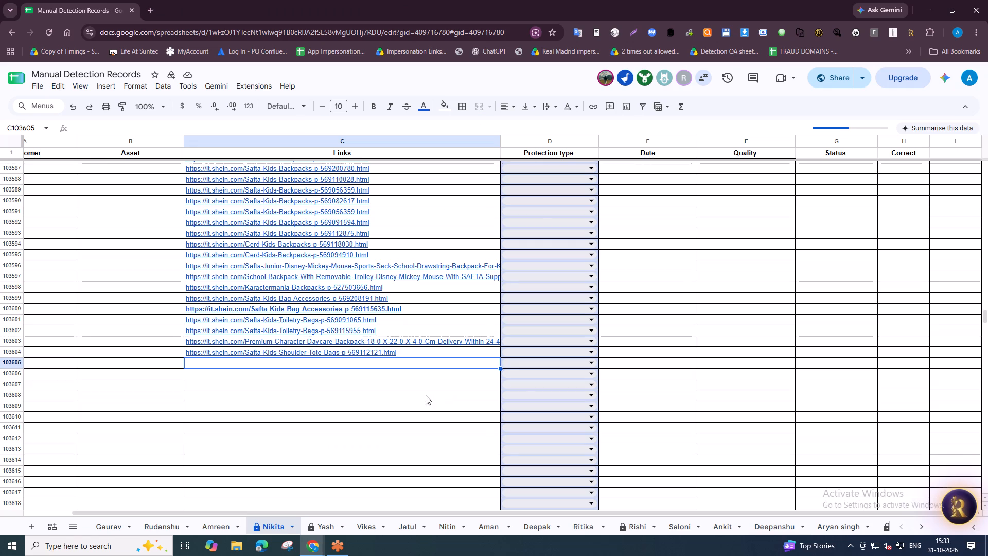
key(ctrl+v)
click(417, 380)
Leave the SHEIN results and look through the Allegro results for mickey mouse bag.
key(alt+Tab)
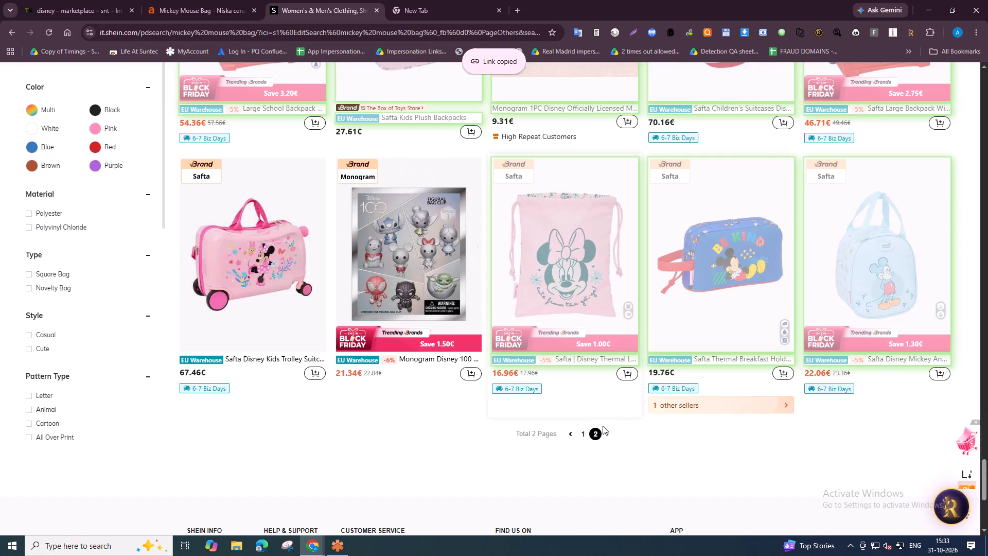
scroll(587, 397, up, 6)
click(220, 0)
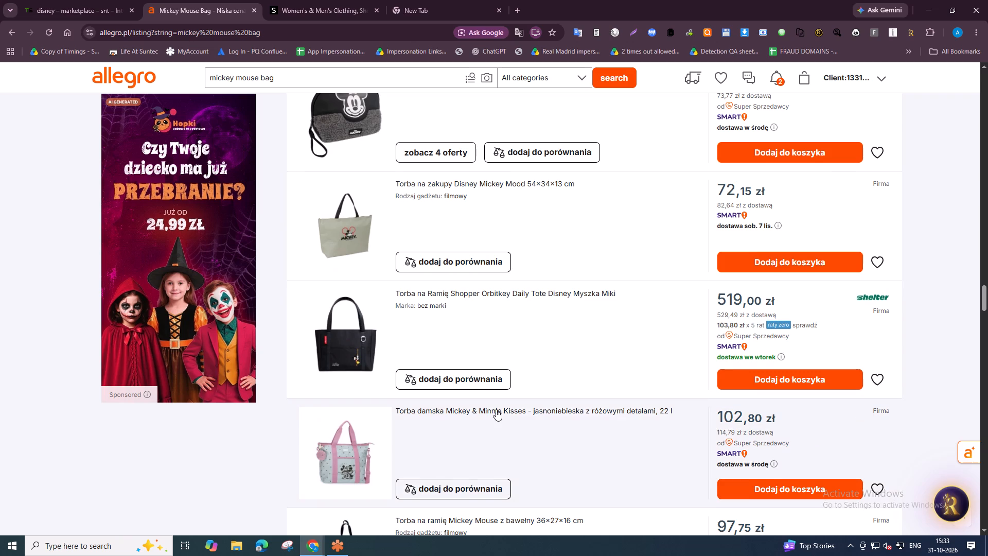
scroll(496, 409, down, 5)
scroll(585, 414, down, 6)
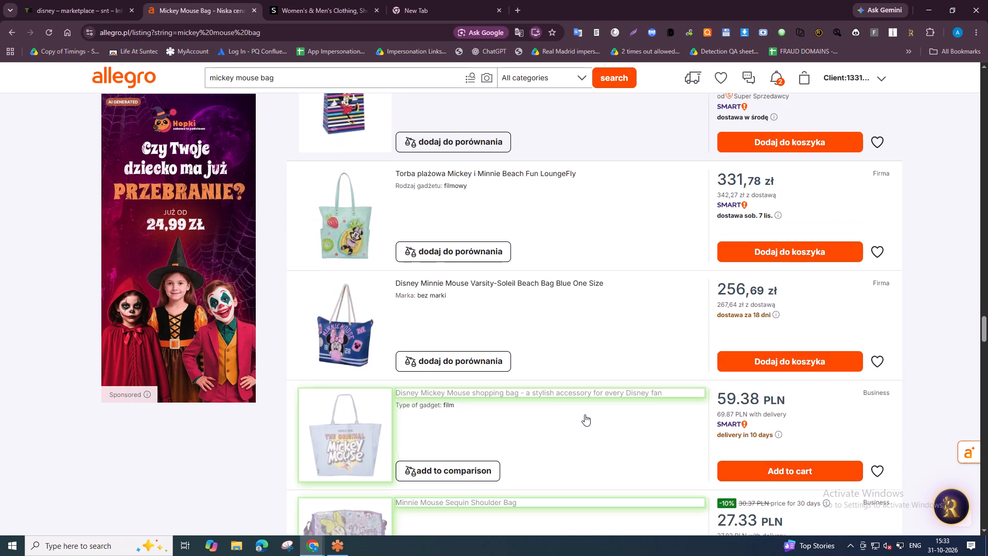
scroll(585, 414, down, 7)
scroll(584, 413, down, 20)
scroll(584, 413, down, 8)
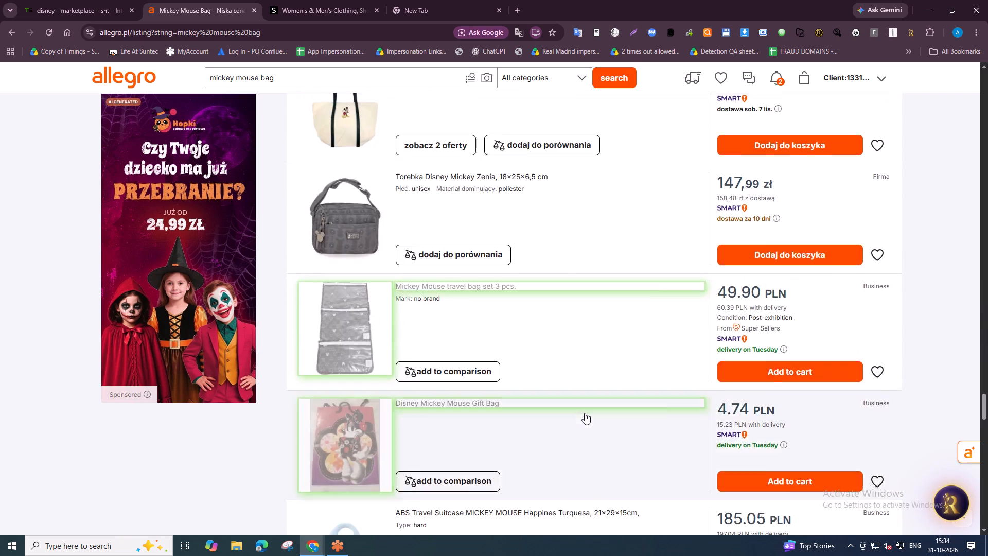
scroll(585, 413, down, 7)
Open the amazon.es site from the Mickey & Friends – Bags entries of the Disney marketplace tracker.
click(91, 0)
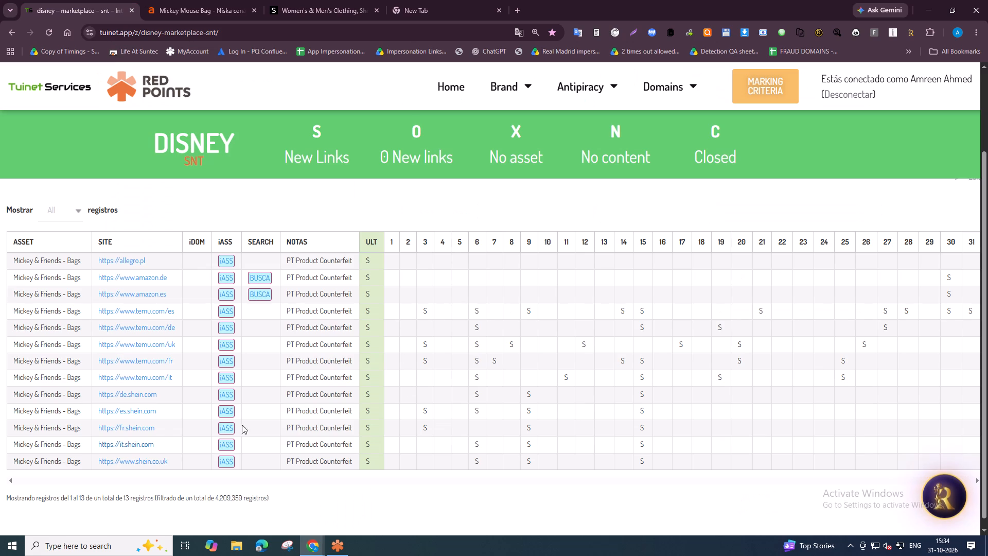
middle_click(159, 293)
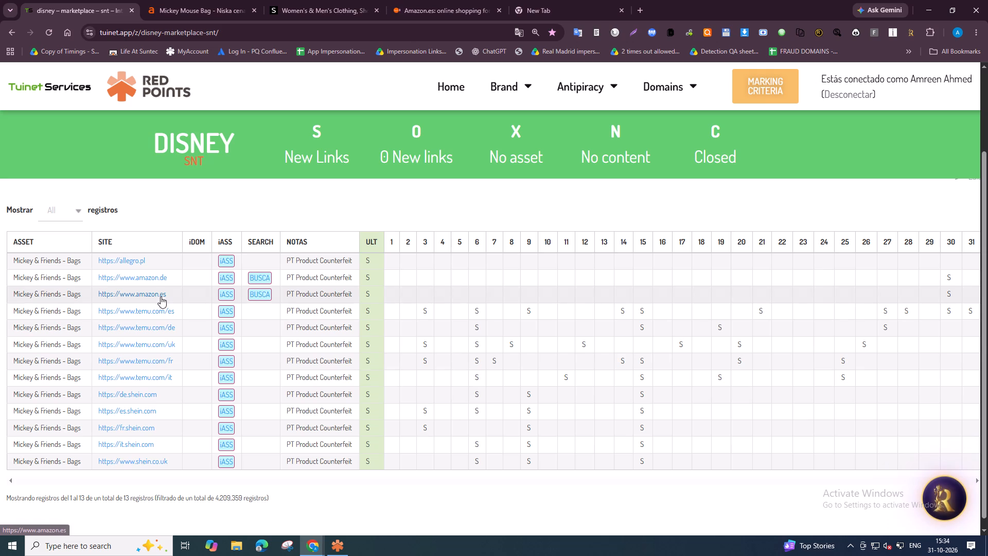
click(492, 0)
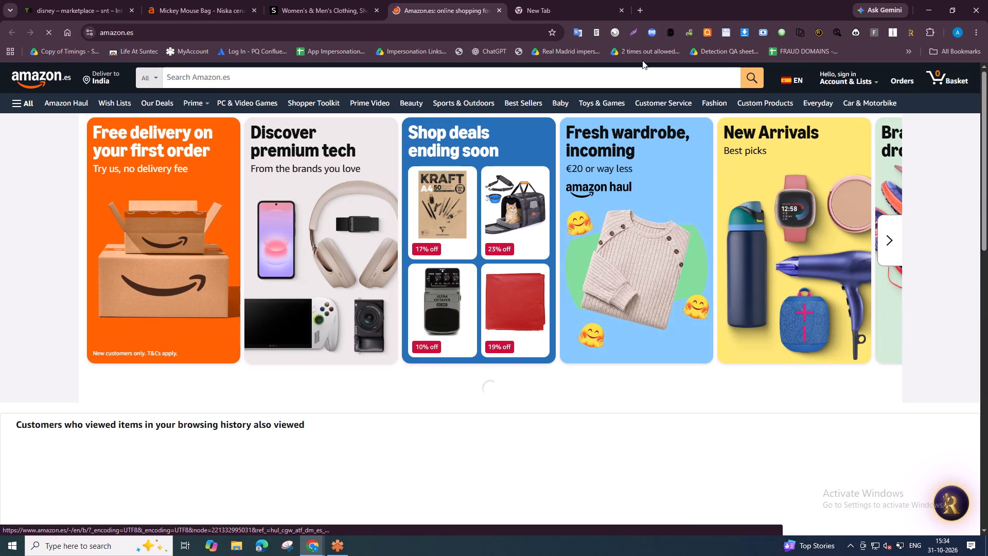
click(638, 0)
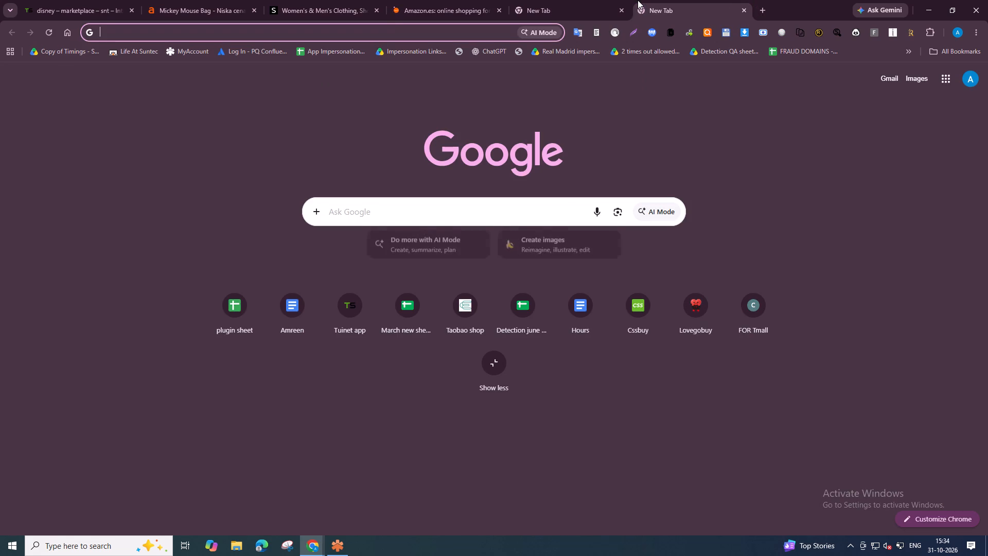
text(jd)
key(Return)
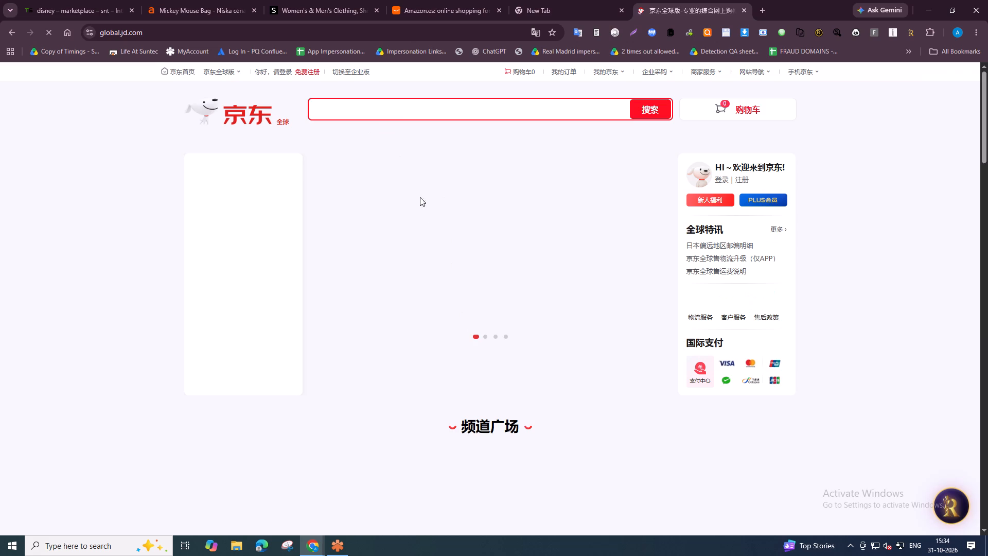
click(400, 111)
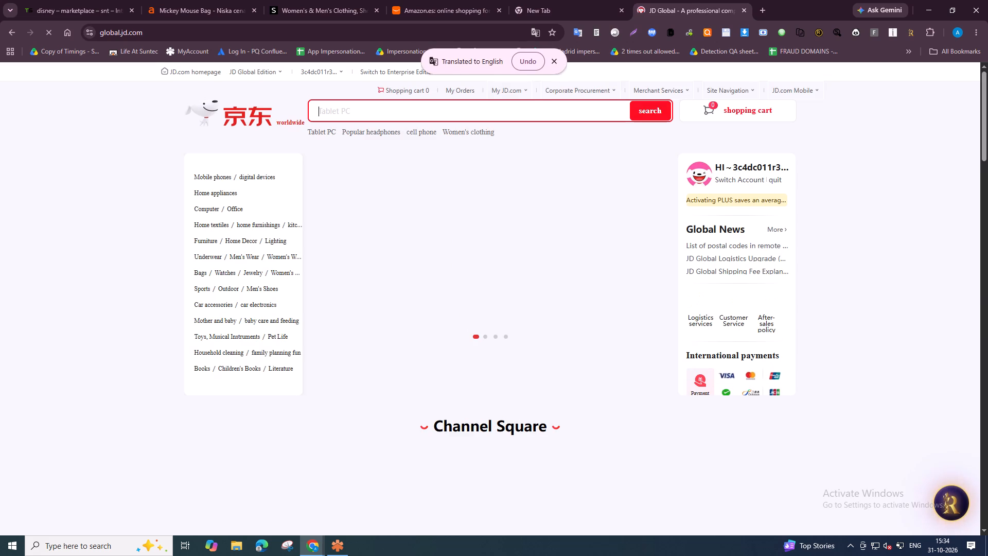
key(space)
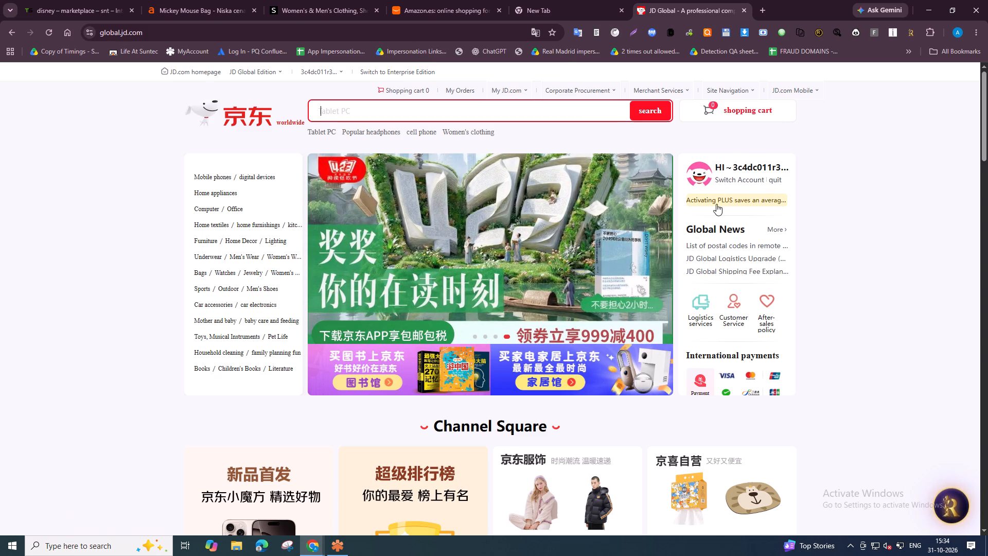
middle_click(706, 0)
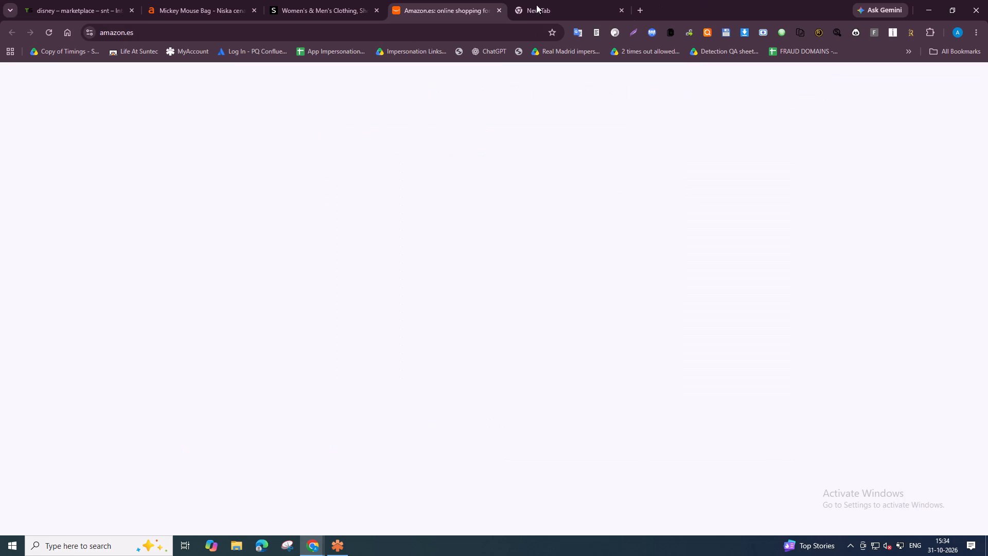
Search Amazon.es for mickey mouse bag.
click(281, 83)
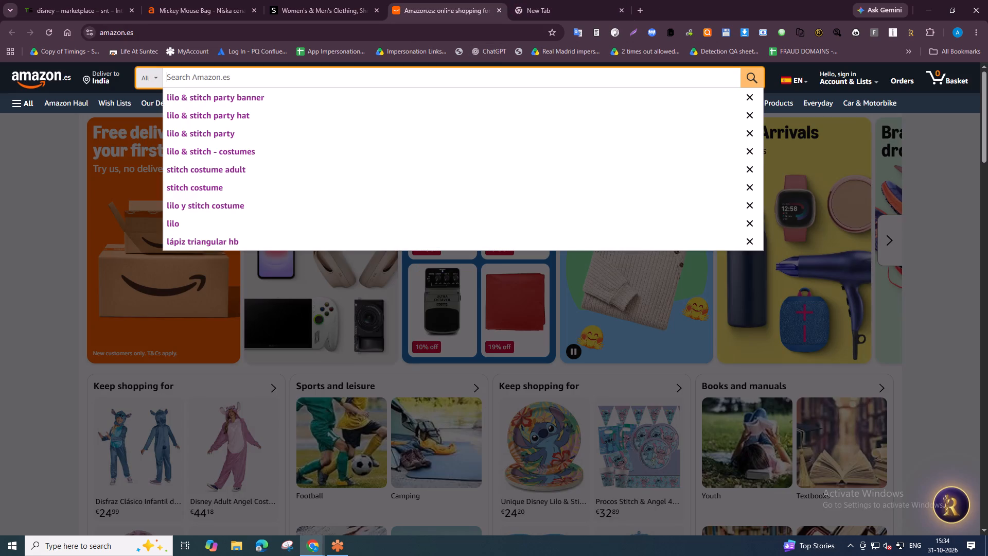
text(mickey mo)
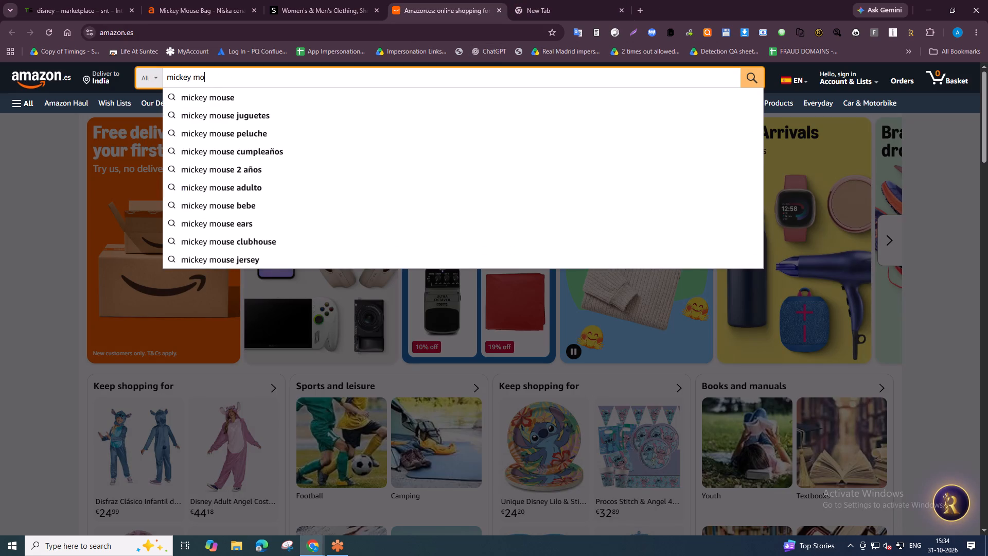
text(use bag)
key(Return)
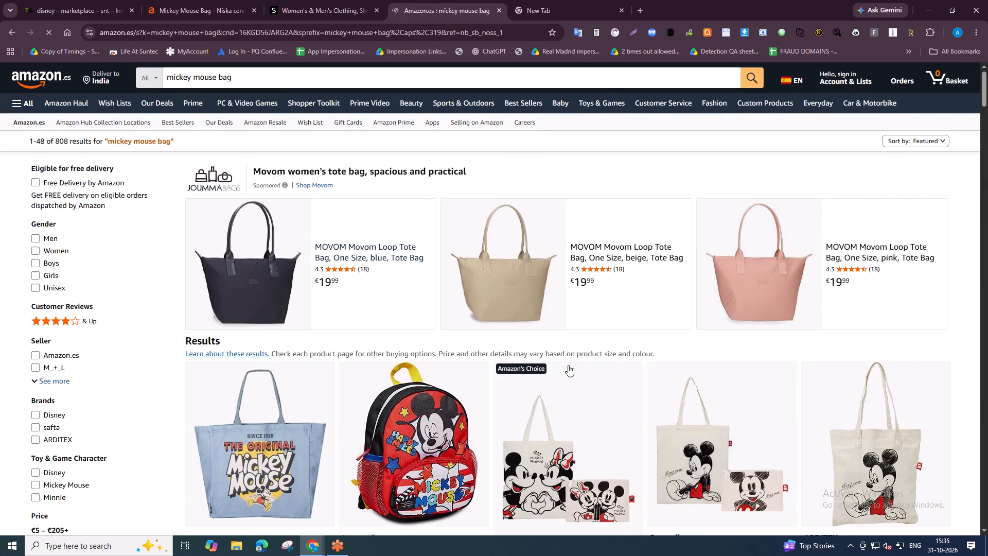
Examine the first page of Amazon.es results for Mickey and Minnie Mouse bag listings.
scroll(609, 388, down, 4)
scroll(704, 429, down, 6)
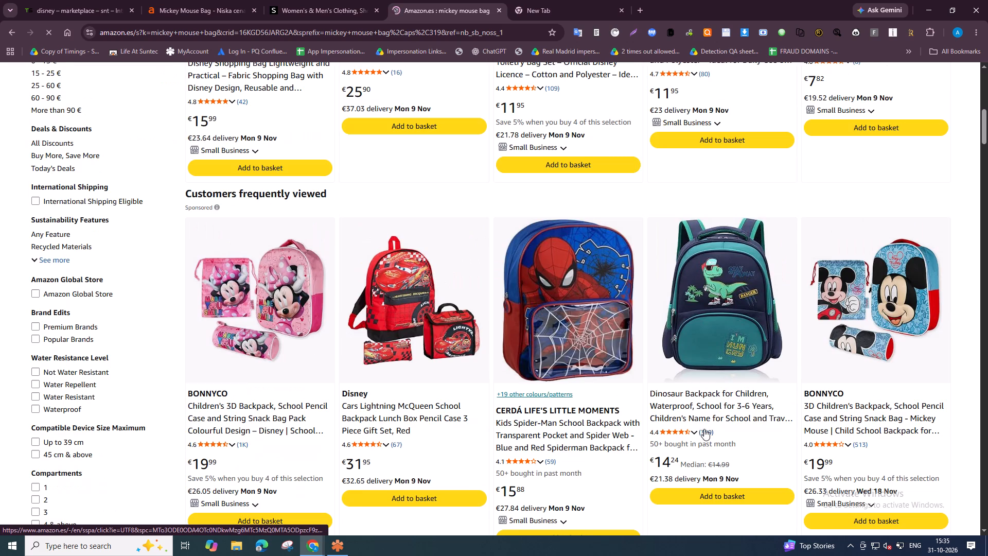
scroll(704, 428, down, 15)
scroll(695, 430, down, 9)
scroll(689, 436, down, 14)
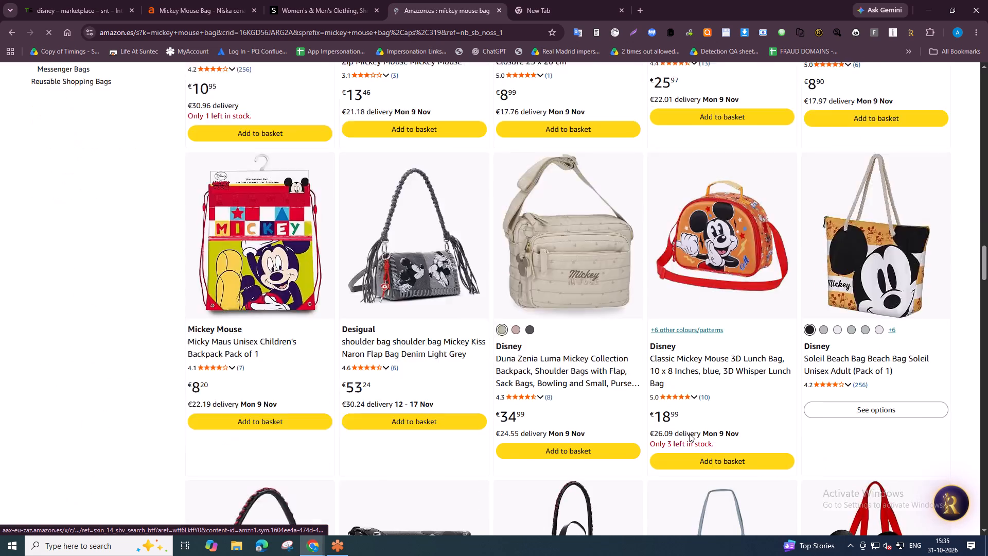
scroll(689, 433, down, 20)
scroll(689, 433, down, 19)
scroll(705, 423, down, 7)
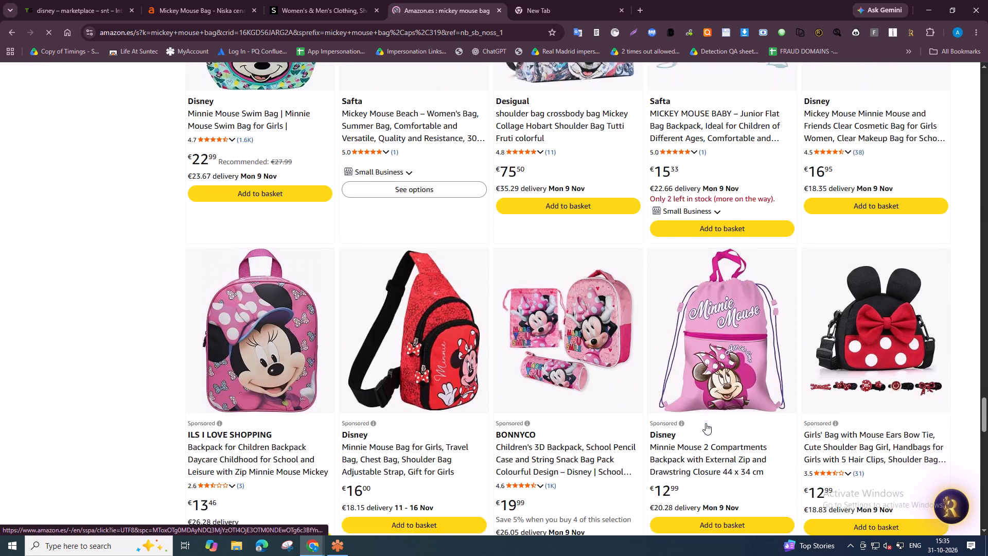
scroll(705, 423, down, 8)
scroll(584, 460, up, 12)
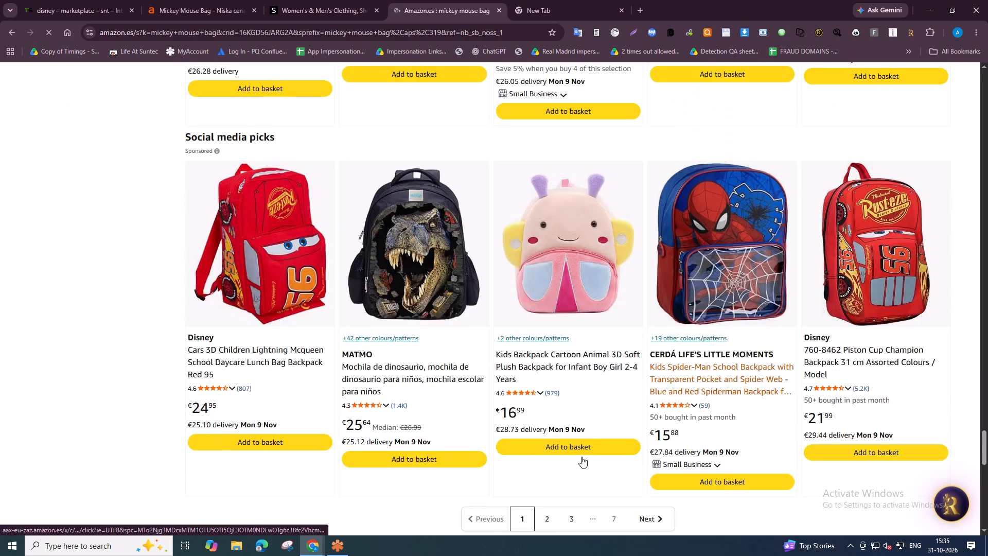
Close the SHEIN results tab.
middle_click(330, 0)
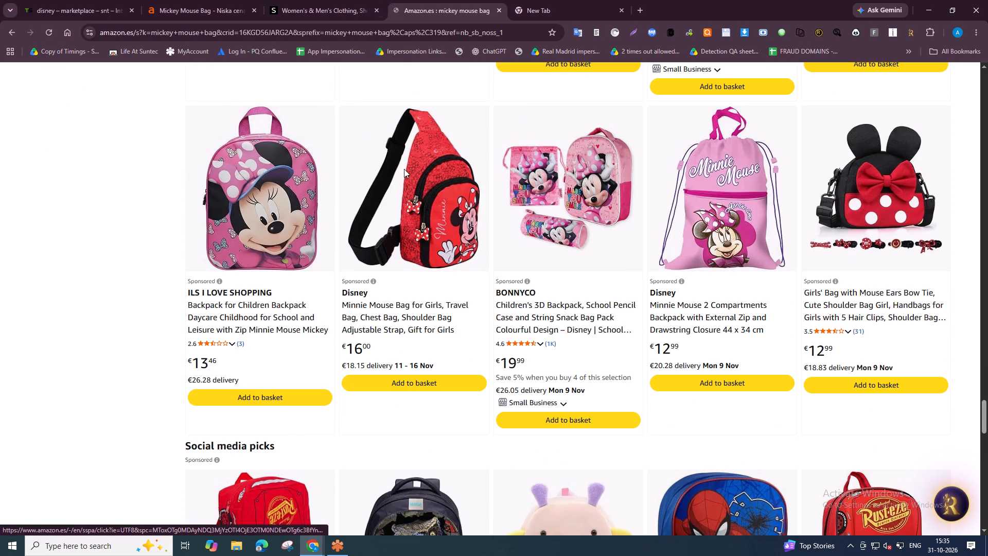
Open the ILS I LOVE SHOPPING Minnie Mouse children's backpack listing in a separate tab.
ctrl+click(255, 311)
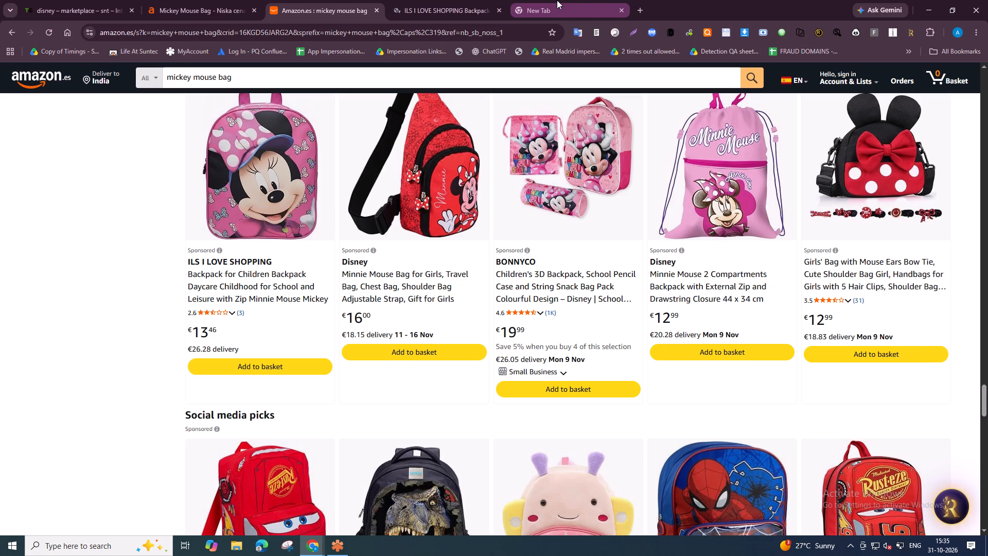
Look back through the first page of Amazon.es results for Mickey and Minnie Mouse listings not yet marked.
scroll(644, 318, up, 17)
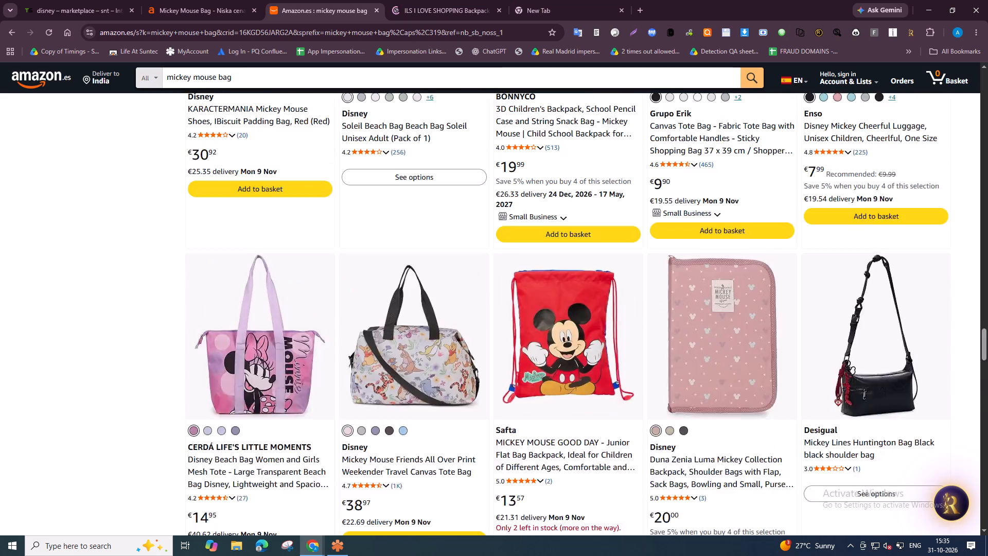
scroll(646, 304, up, 16)
scroll(641, 286, up, 15)
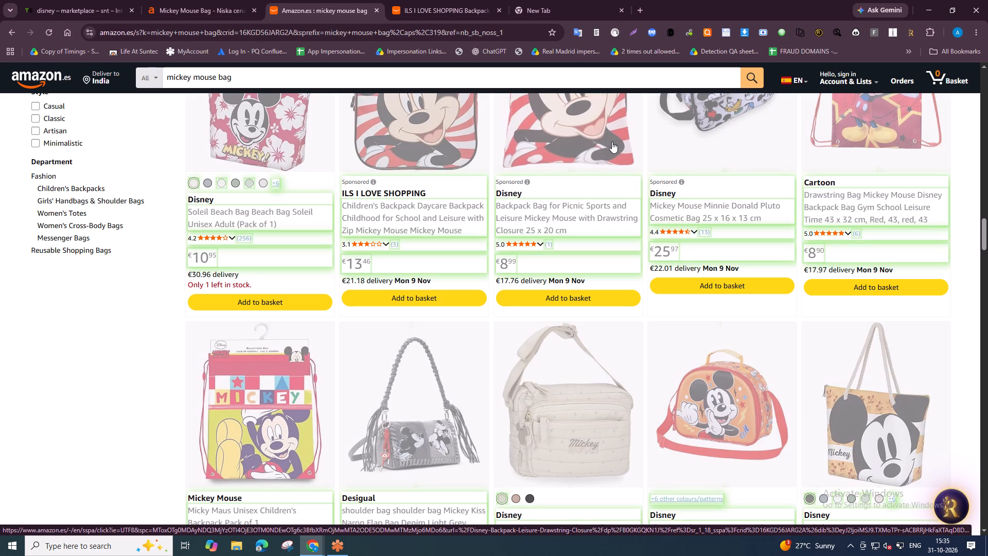
scroll(521, 324, up, 20)
scroll(521, 324, up, 3)
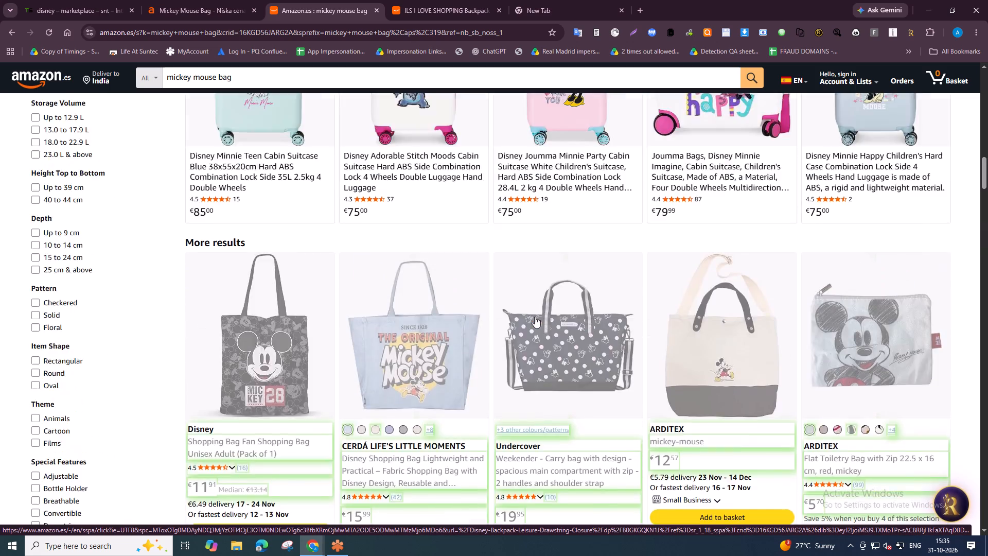
scroll(535, 317, up, 20)
scroll(535, 317, up, 14)
scroll(531, 302, down, 6)
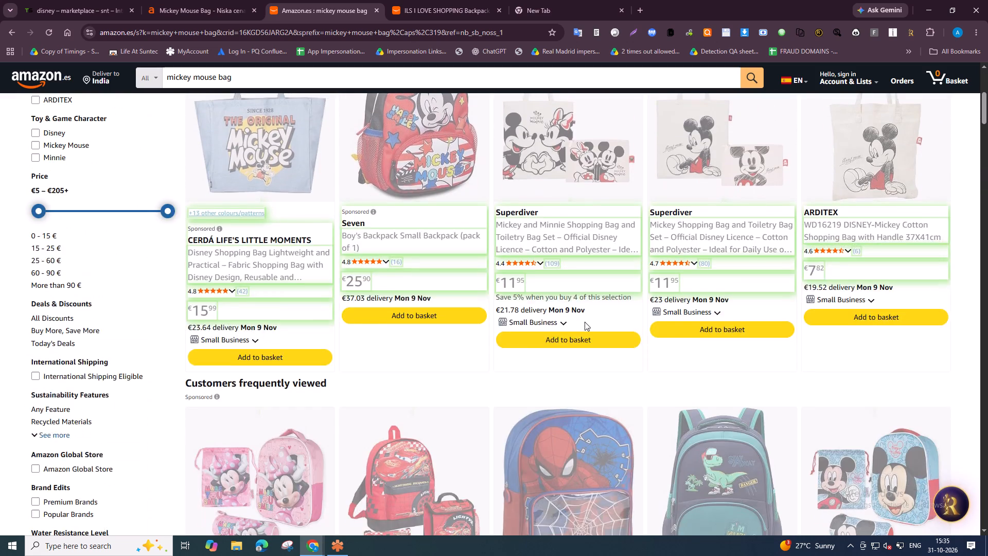
scroll(641, 338, down, 6)
scroll(768, 392, down, 9)
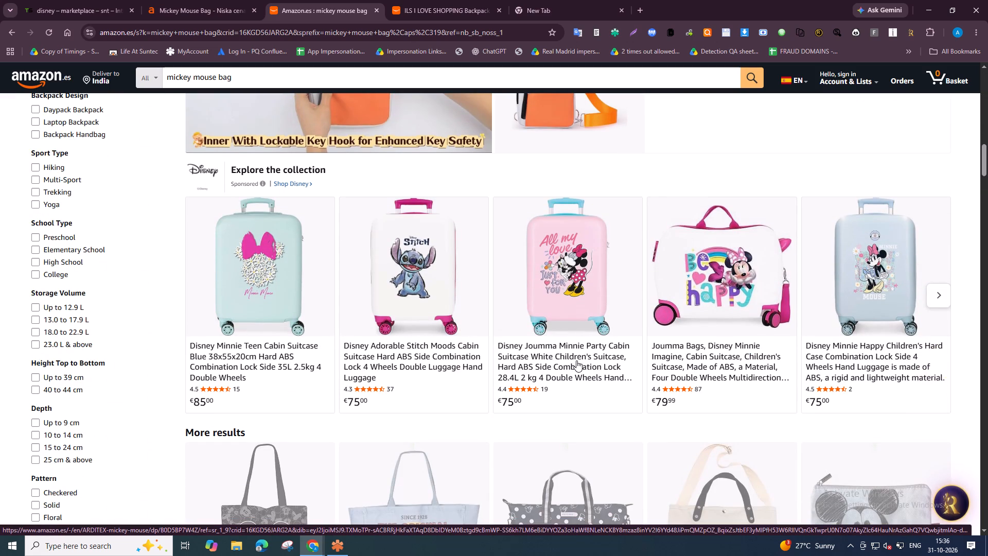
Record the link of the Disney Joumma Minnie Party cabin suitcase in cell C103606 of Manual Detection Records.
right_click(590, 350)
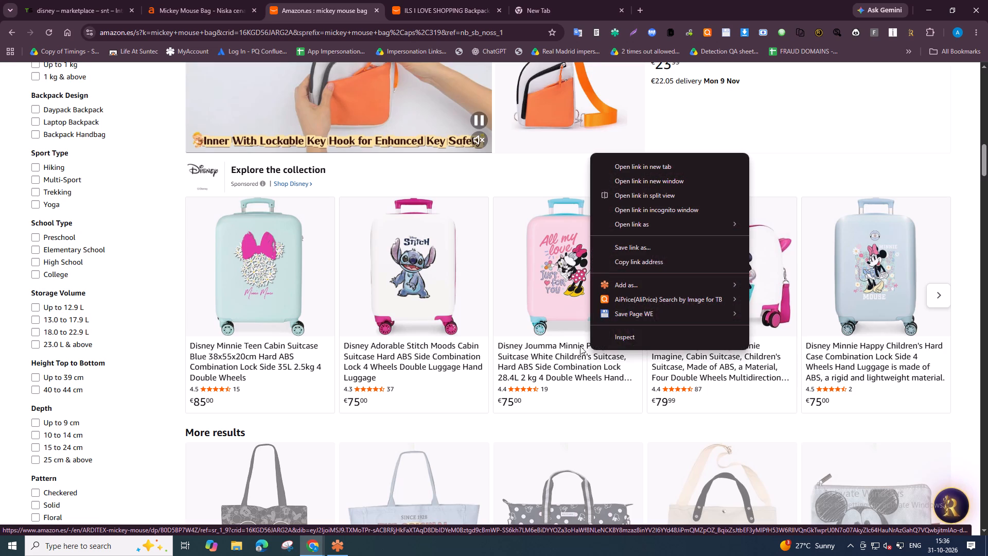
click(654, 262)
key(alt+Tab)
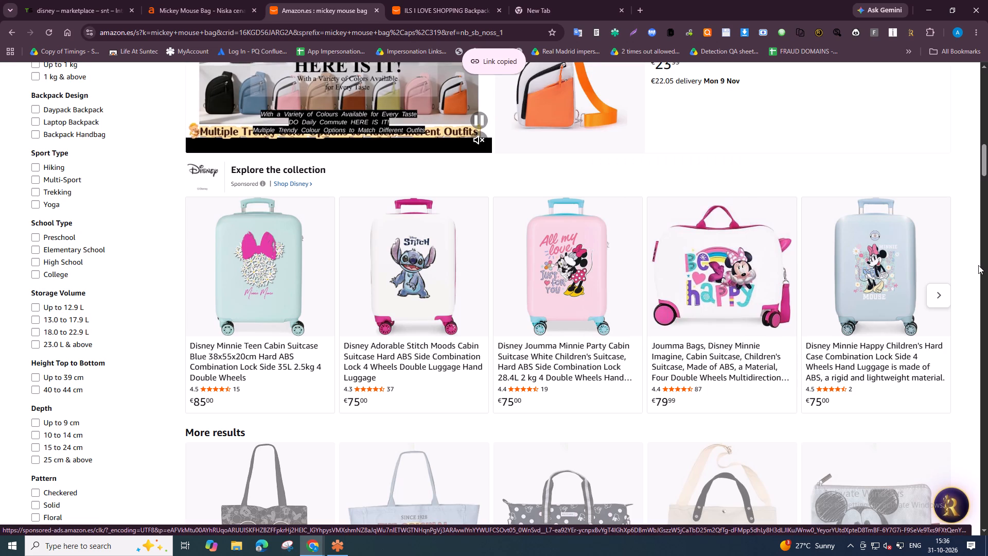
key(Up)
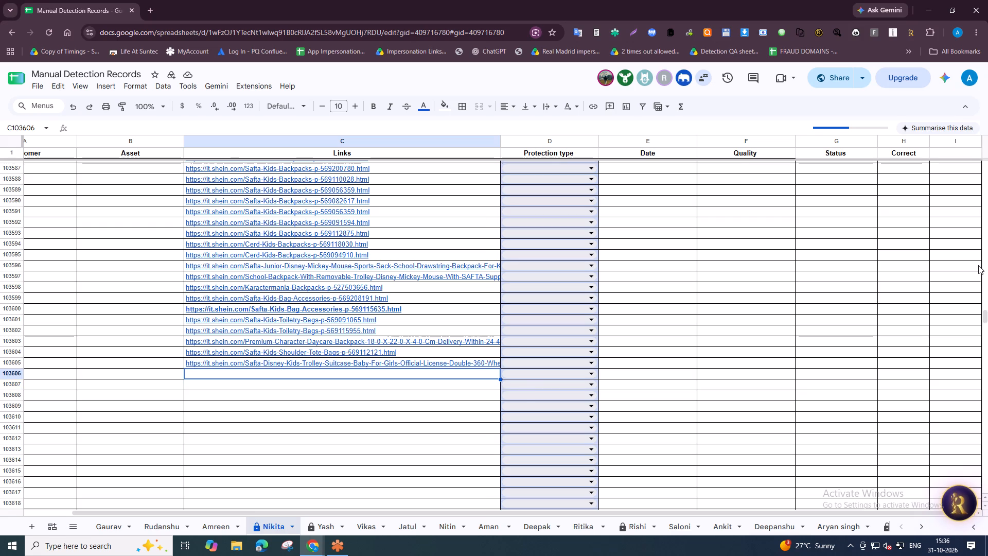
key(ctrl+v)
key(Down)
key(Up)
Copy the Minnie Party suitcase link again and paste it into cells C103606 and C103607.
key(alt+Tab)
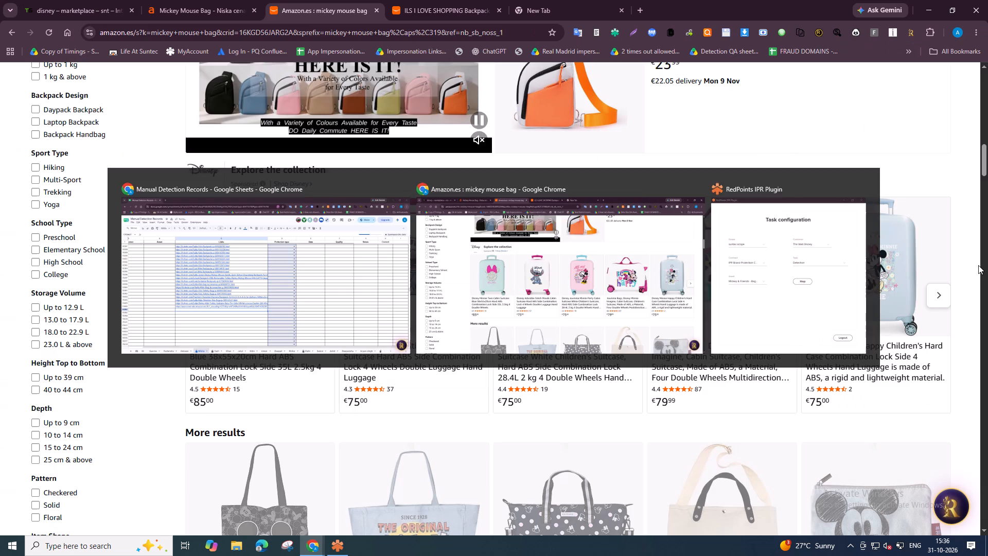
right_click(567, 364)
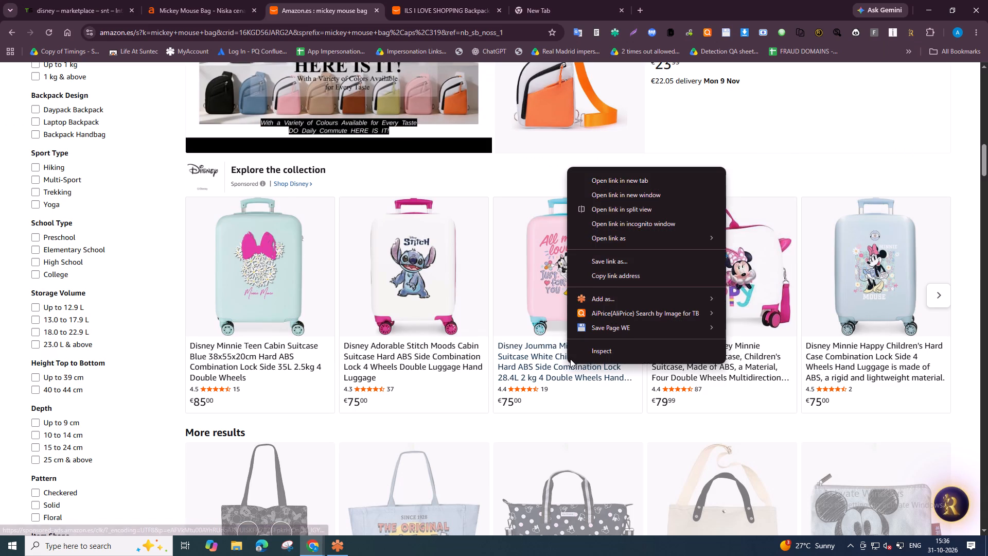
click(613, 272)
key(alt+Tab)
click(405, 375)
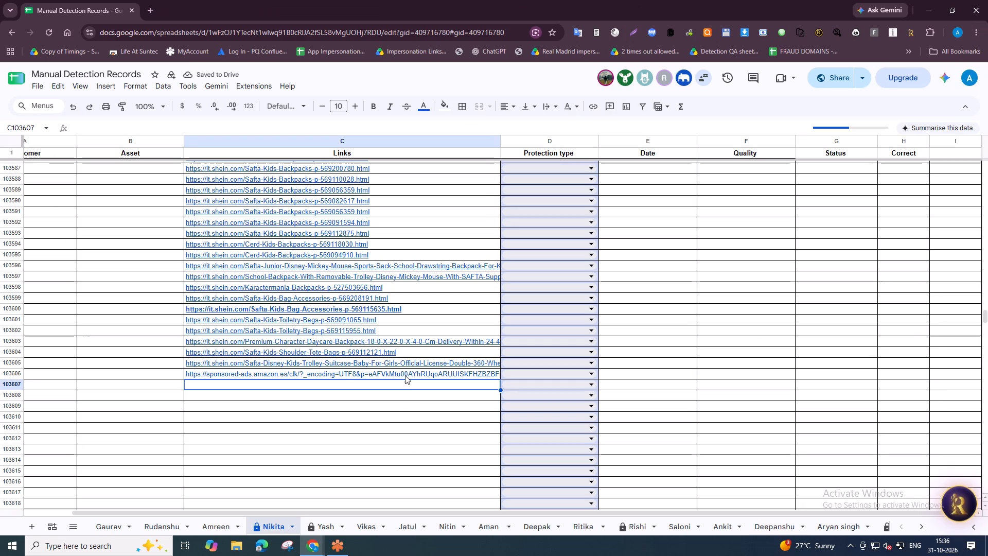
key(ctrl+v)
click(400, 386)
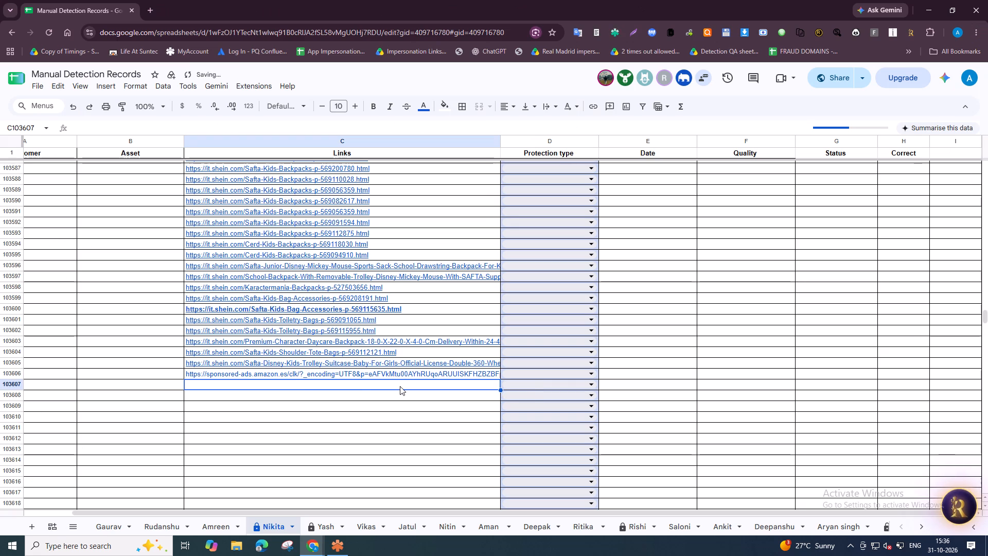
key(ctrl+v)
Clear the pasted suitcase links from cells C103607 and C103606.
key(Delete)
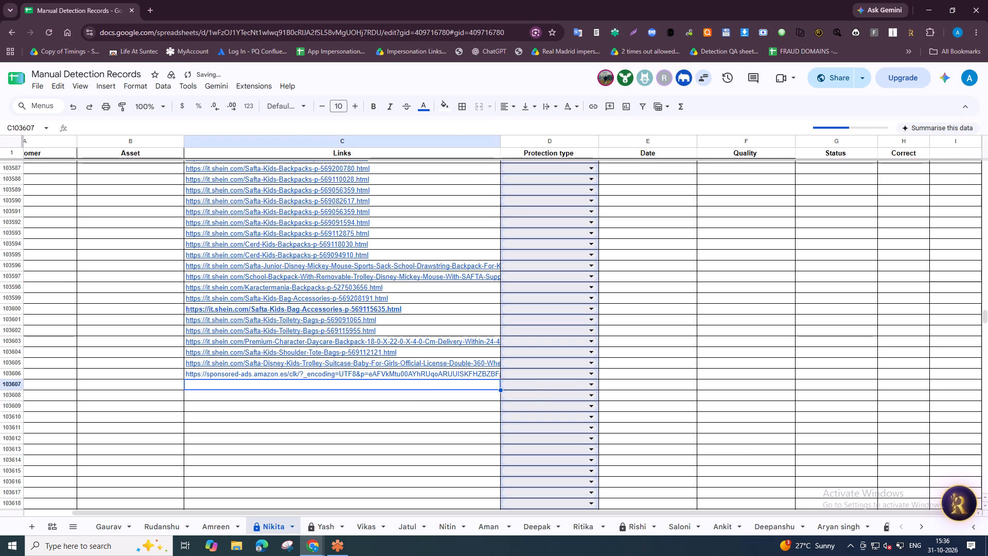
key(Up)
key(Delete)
Record the link of the Joumma Bags Disney Minnie Imagine children's suitcase in cell C103606 of the Links column.
key(alt+Tab)
scroll(692, 431, down, 5)
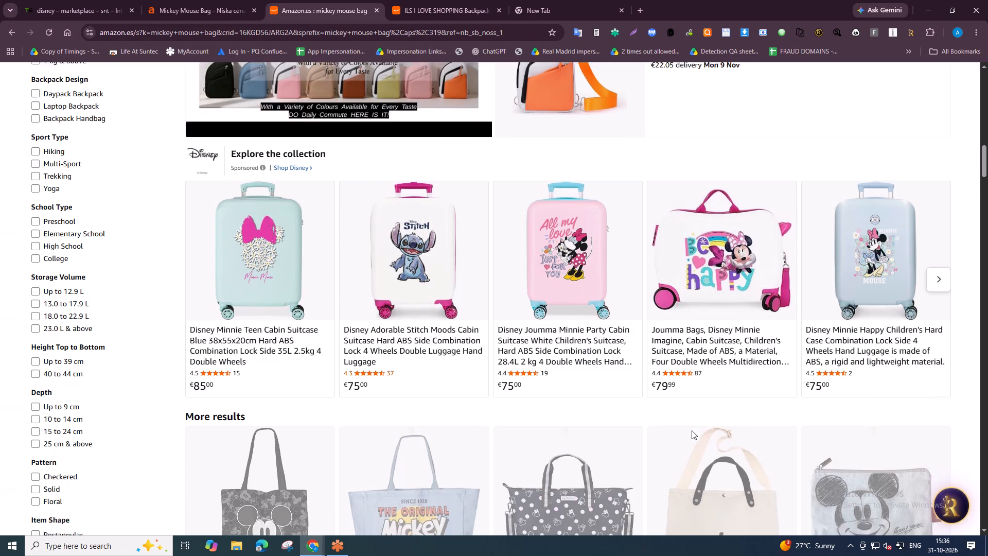
scroll(692, 430, up, 5)
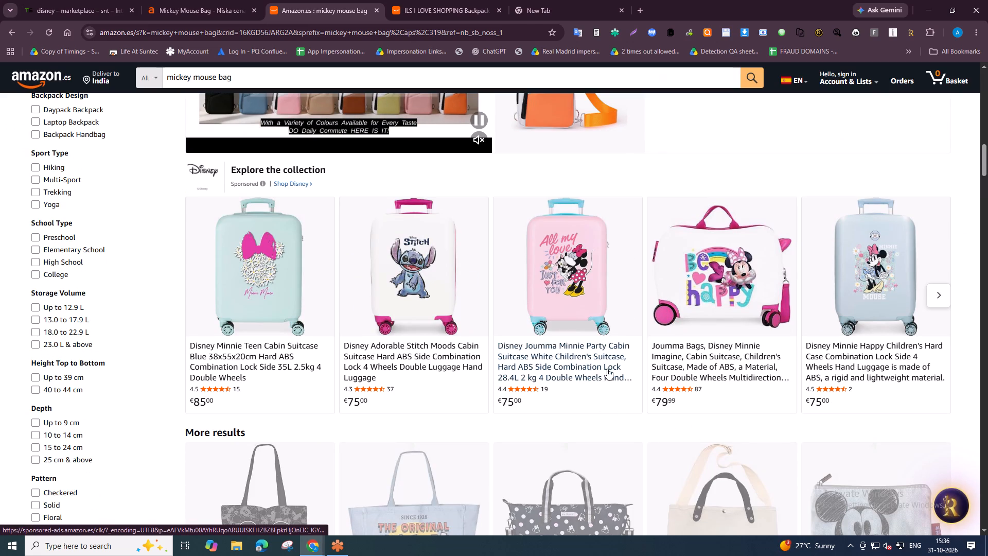
right_click(730, 364)
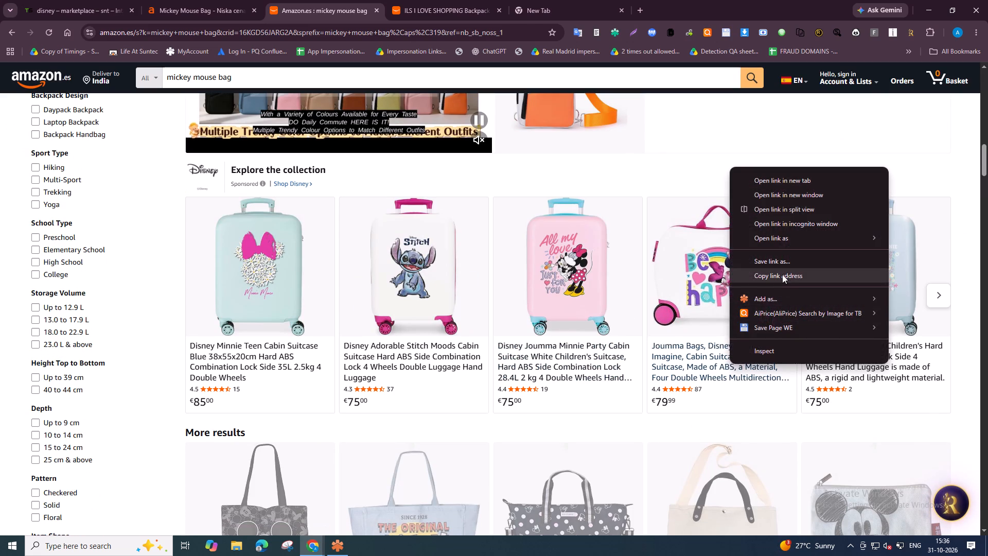
click(782, 274)
key(alt+Tab)
key(ctrl+v)
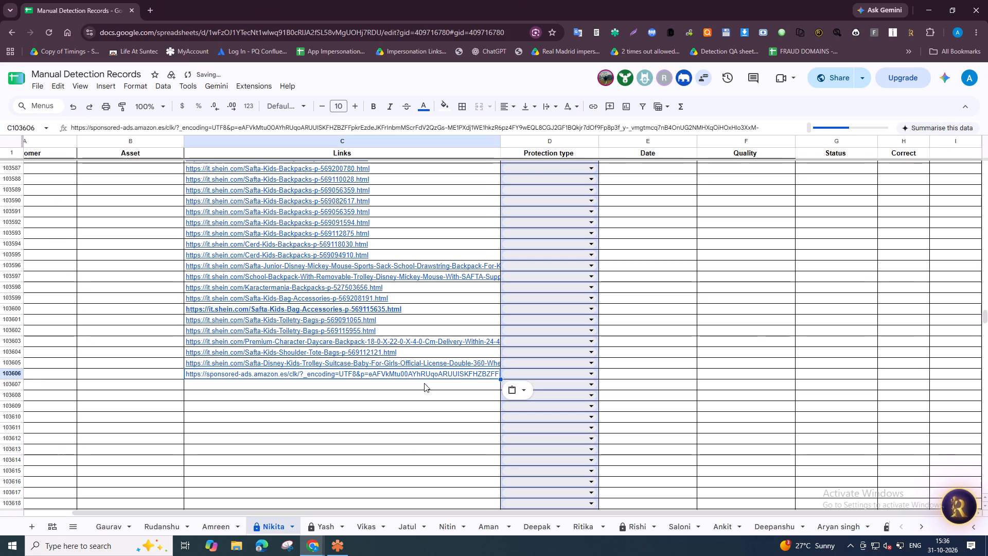
Open the Minnie Party, Minnie Imagine and Minnie Happy suitcase listings from the Disney collection in separate tabs.
key(alt+Tab)
ctrl+click(540, 356)
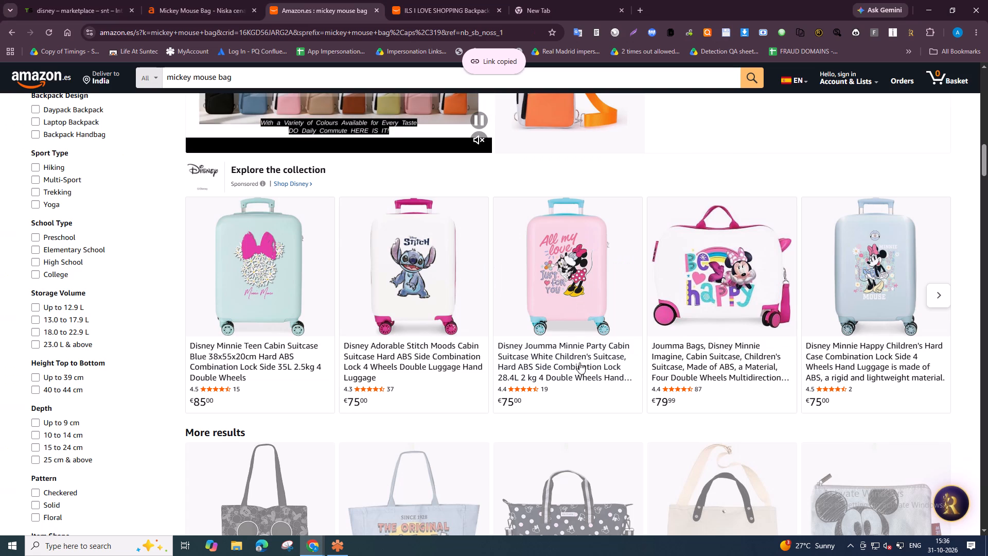
ctrl+click(735, 355)
ctrl+click(902, 358)
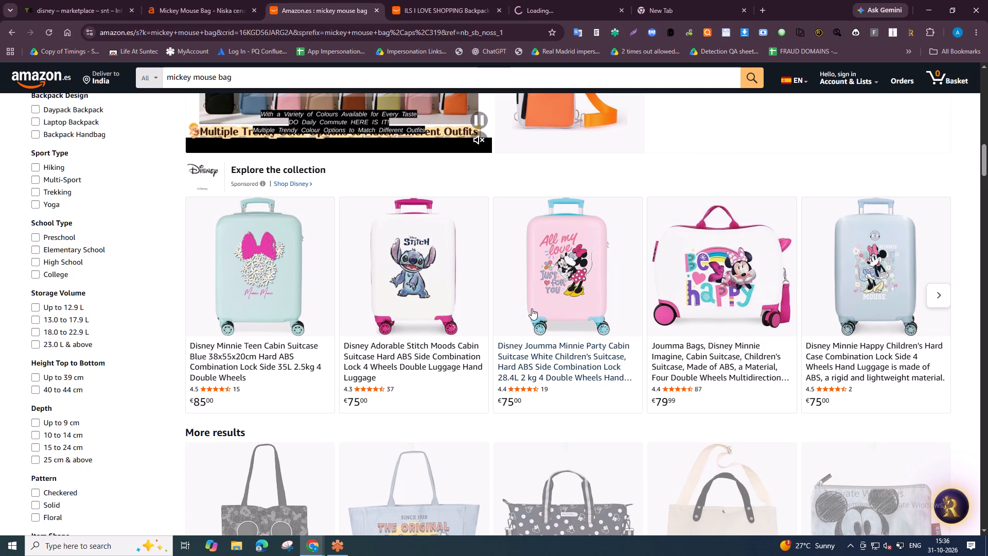
Examine the rest of the first results page for unmarked Mickey and Minnie Mouse bags.
scroll(608, 355, down, 6)
scroll(821, 383, down, 7)
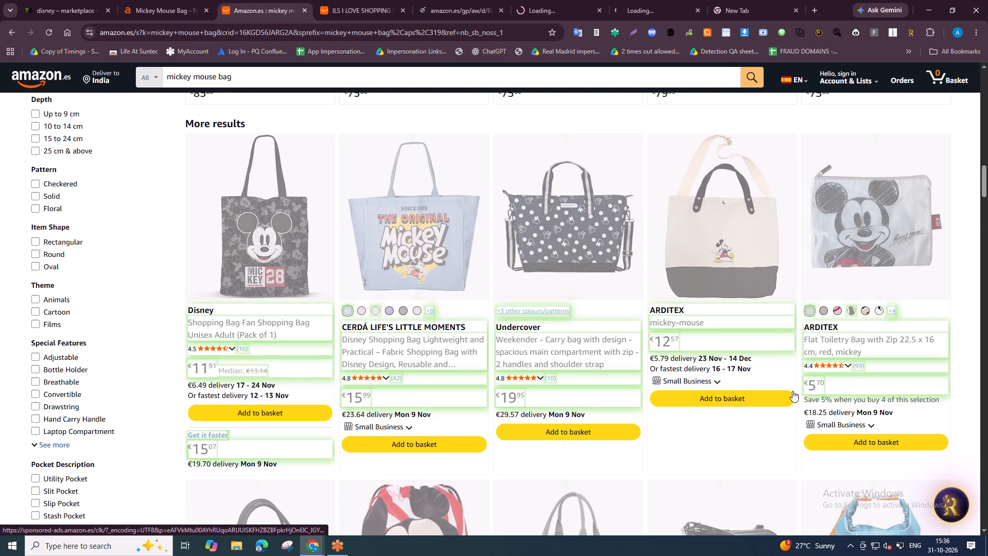
scroll(794, 402, down, 16)
scroll(776, 436, down, 6)
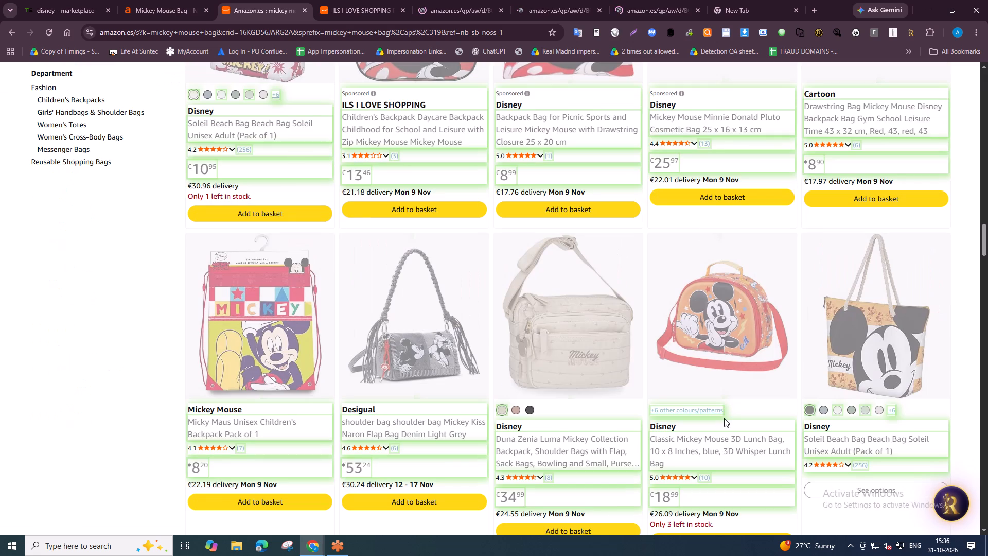
scroll(735, 428, down, 6)
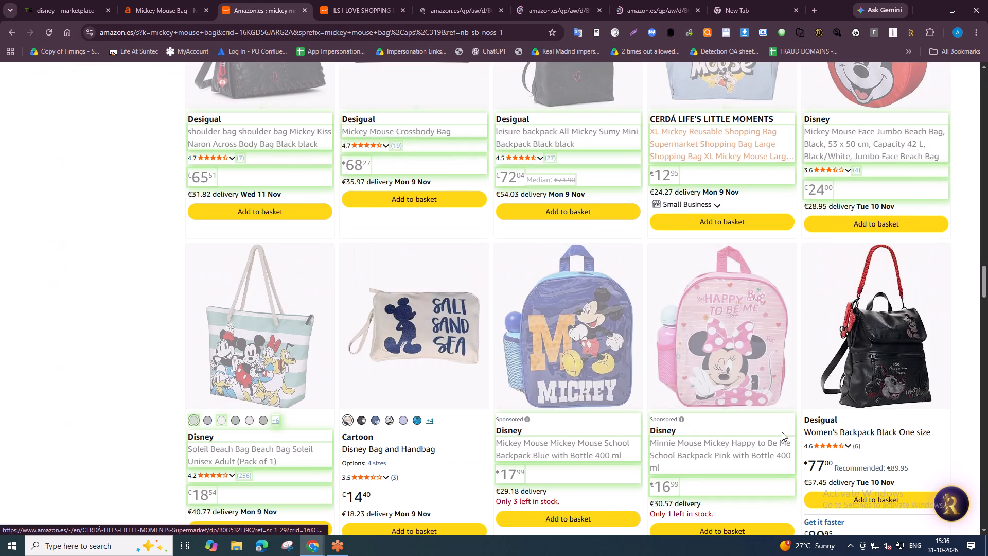
scroll(677, 429, down, 7)
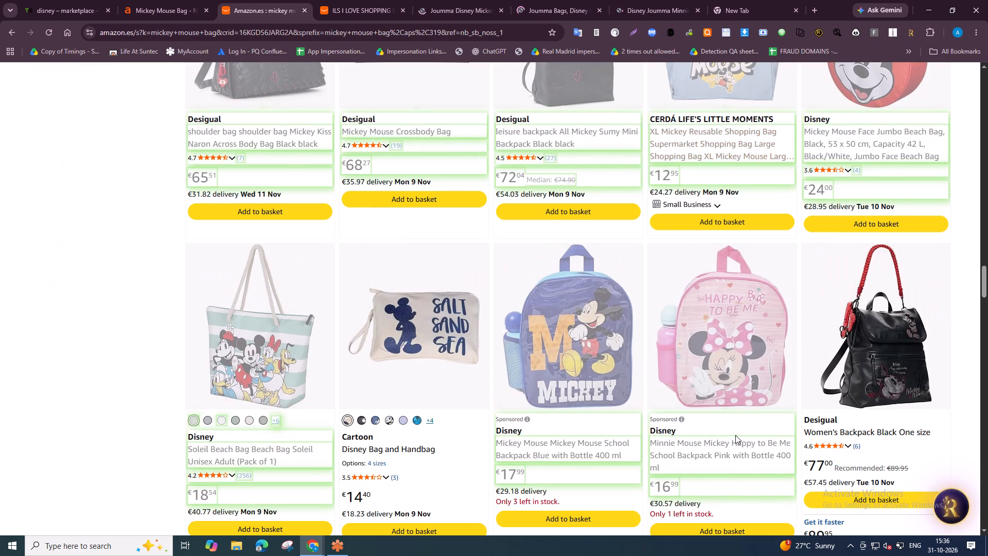
scroll(763, 398, down, 12)
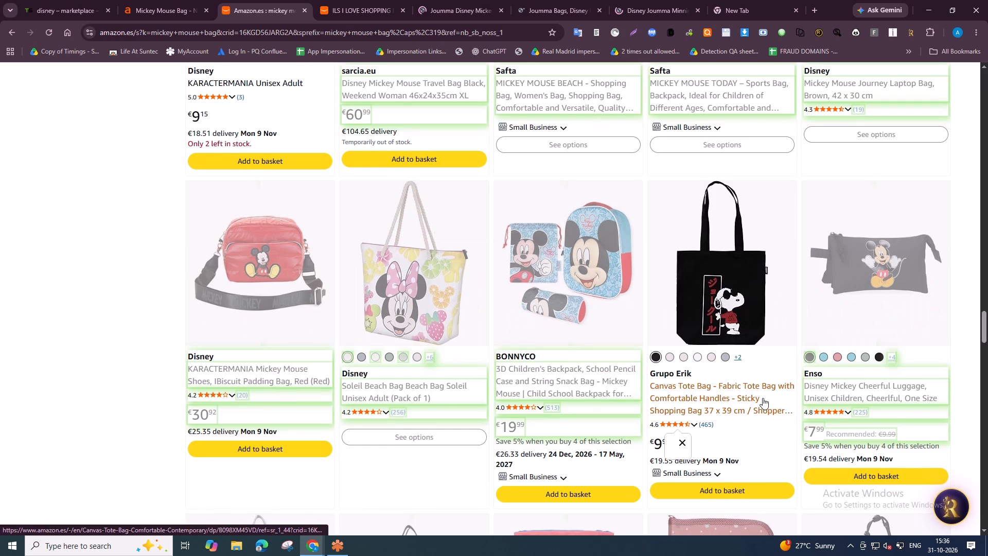
scroll(632, 412, down, 7)
scroll(681, 368, down, 7)
scroll(609, 387, down, 6)
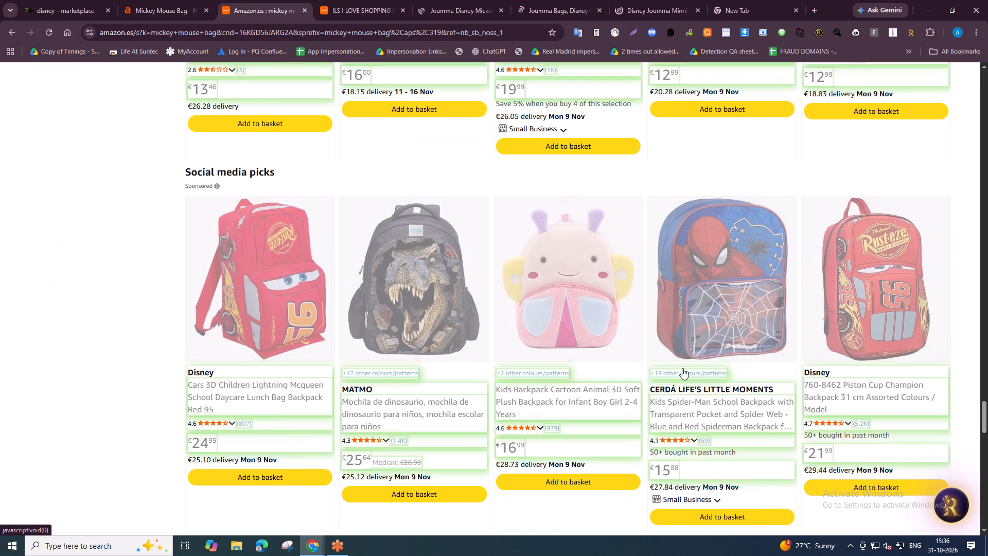
scroll(683, 313, down, 7)
scroll(648, 338, down, 5)
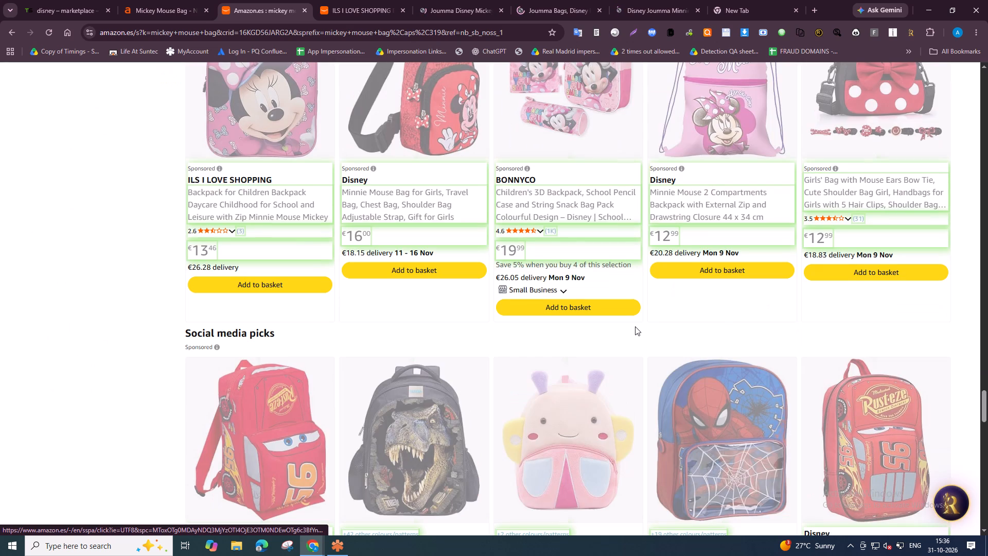
Go to page 2 of the mickey mouse bag results.
click(545, 460)
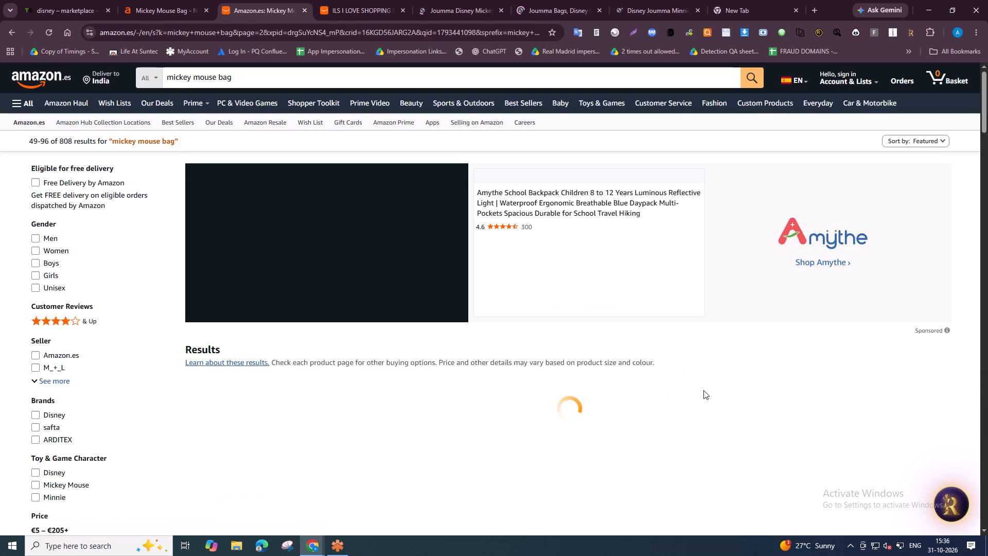
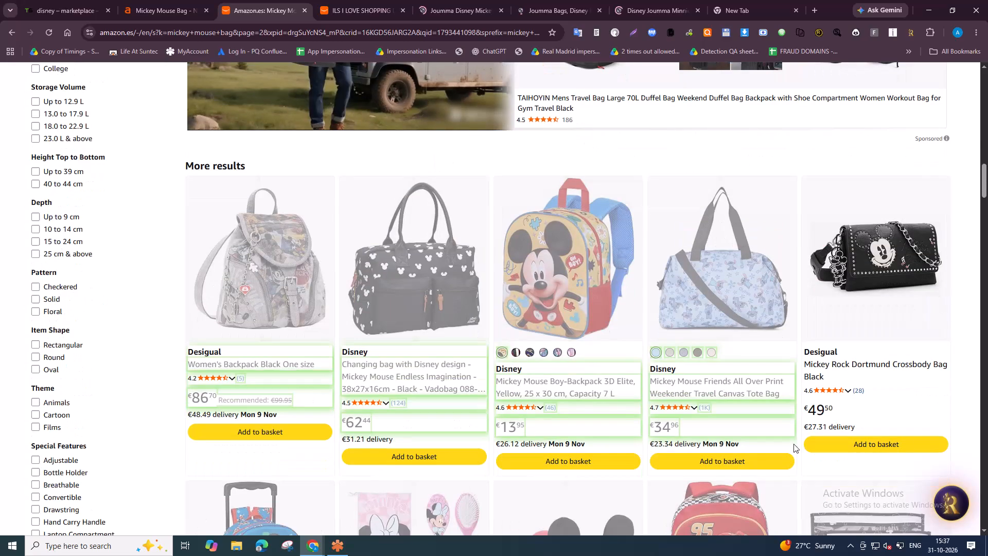
Replace the link in cell C103606 of the Links column with the link of the Desigual Mickey Rock Dortmund Crossbody Bag listing.
right_click(851, 364)
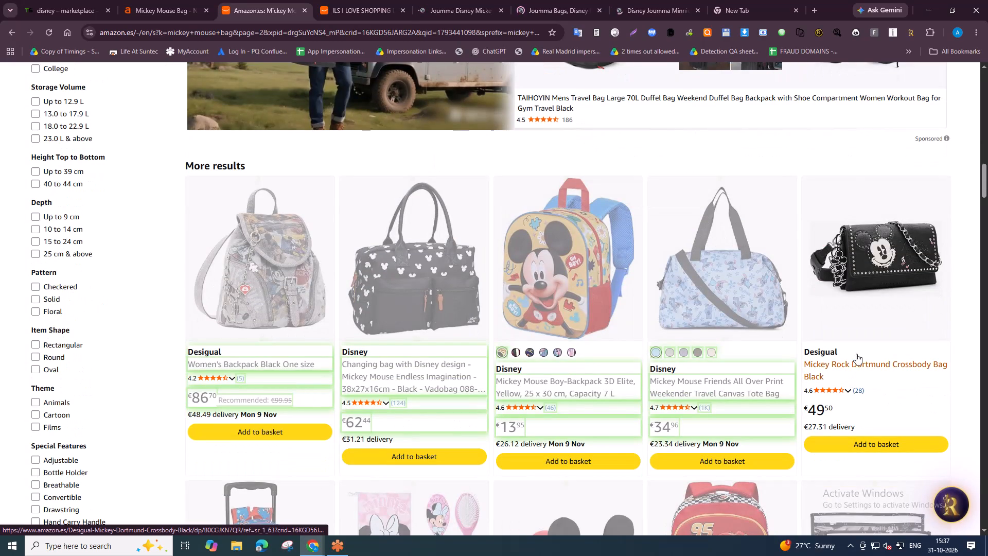
click(764, 272)
key(alt+Tab)
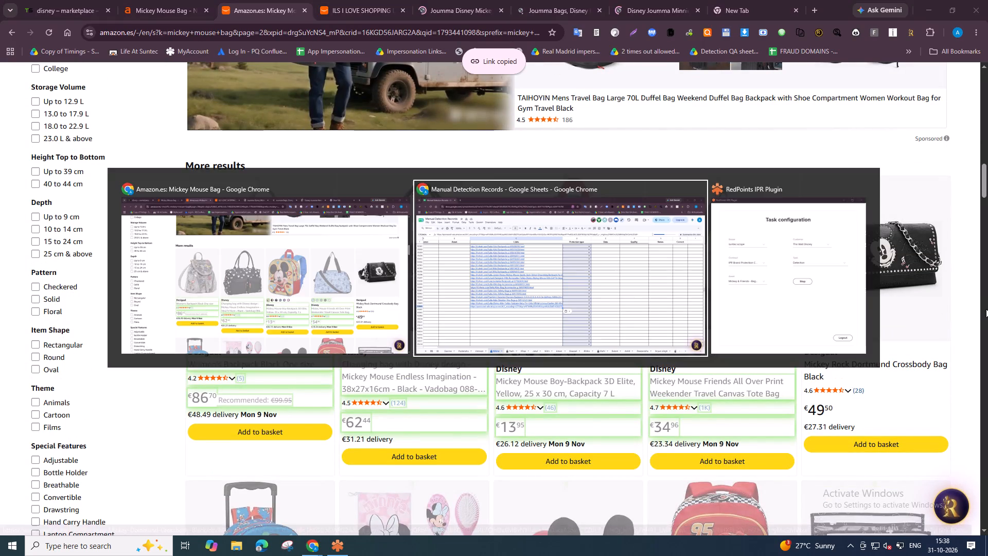
key(Down)
key(Up)
key(ctrl+v)
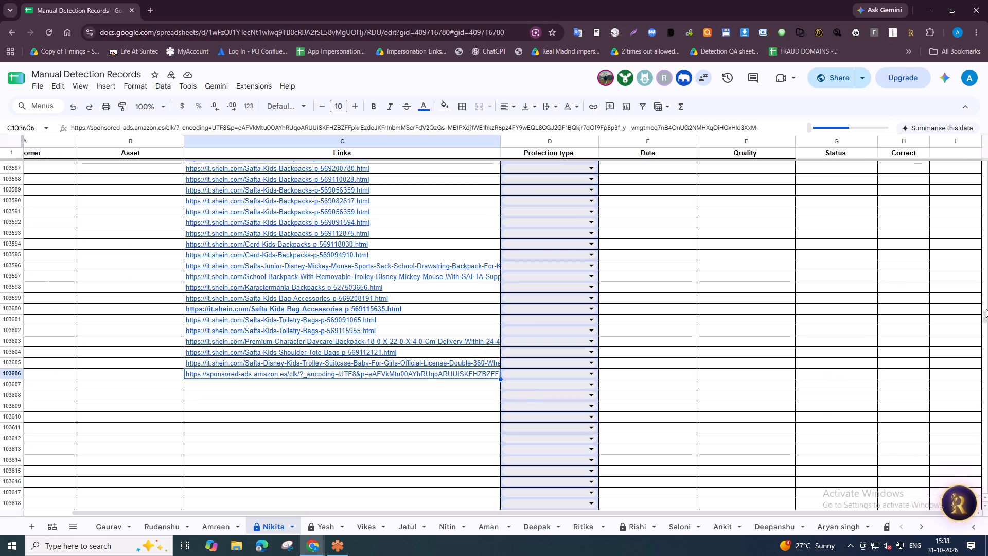
key(Down)
key(alt+Tab)
Examine the rest of results page 2 on Amazon.es for unmarked Mickey and Minnie Mouse bags.
key(Down)
scroll(831, 324, down, 4)
scroll(554, 389, down, 6)
scroll(659, 405, down, 11)
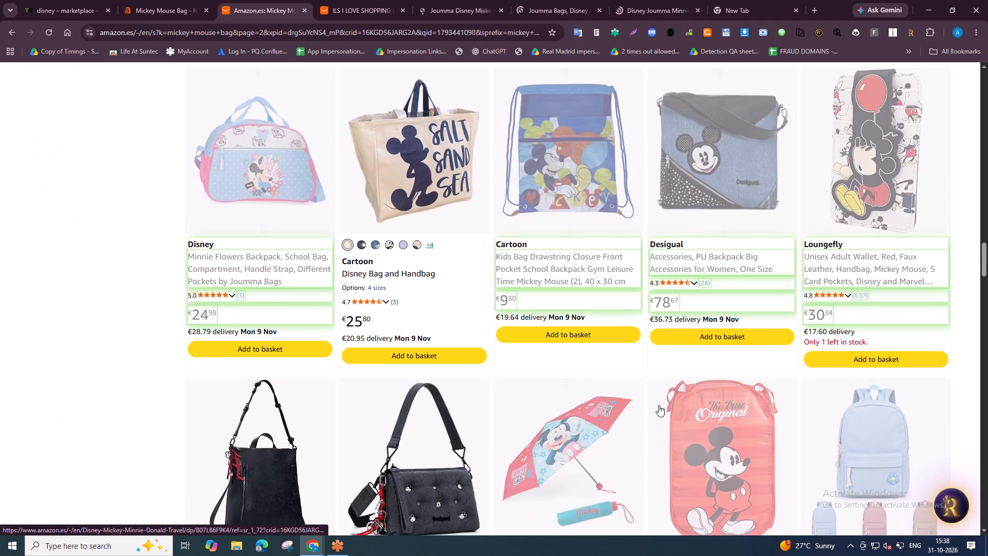
scroll(720, 377, down, 5)
scroll(652, 419, down, 8)
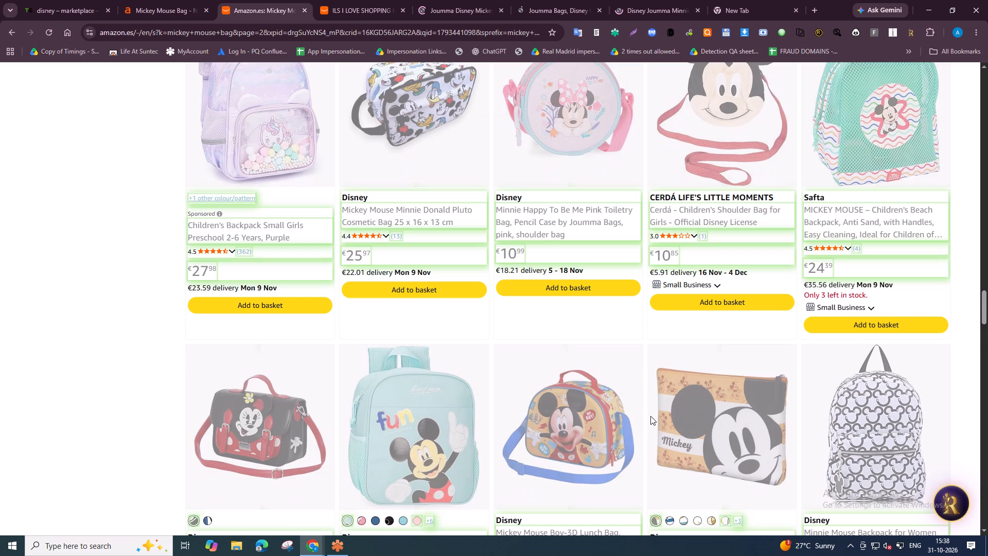
scroll(627, 418, down, 7)
scroll(679, 441, down, 4)
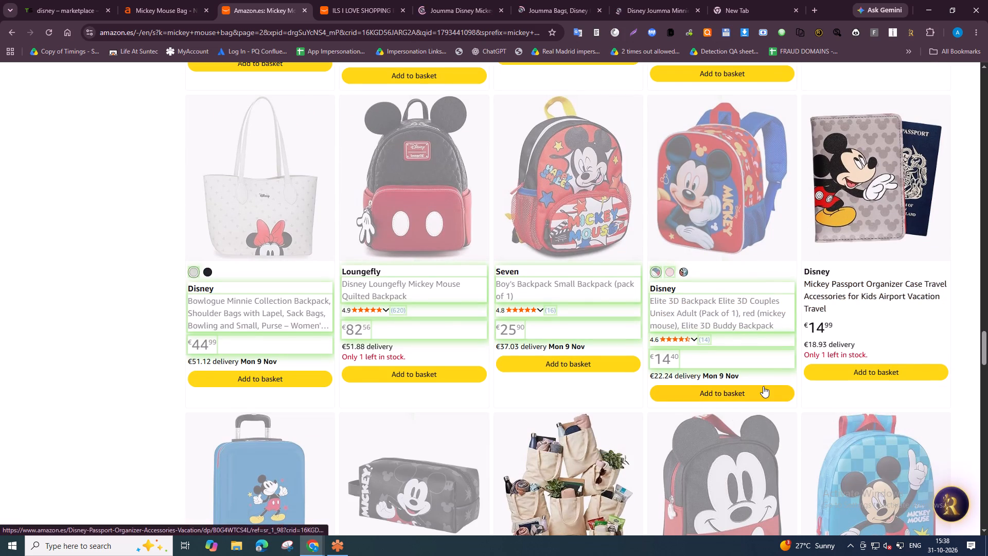
scroll(763, 385, down, 5)
scroll(656, 377, down, 6)
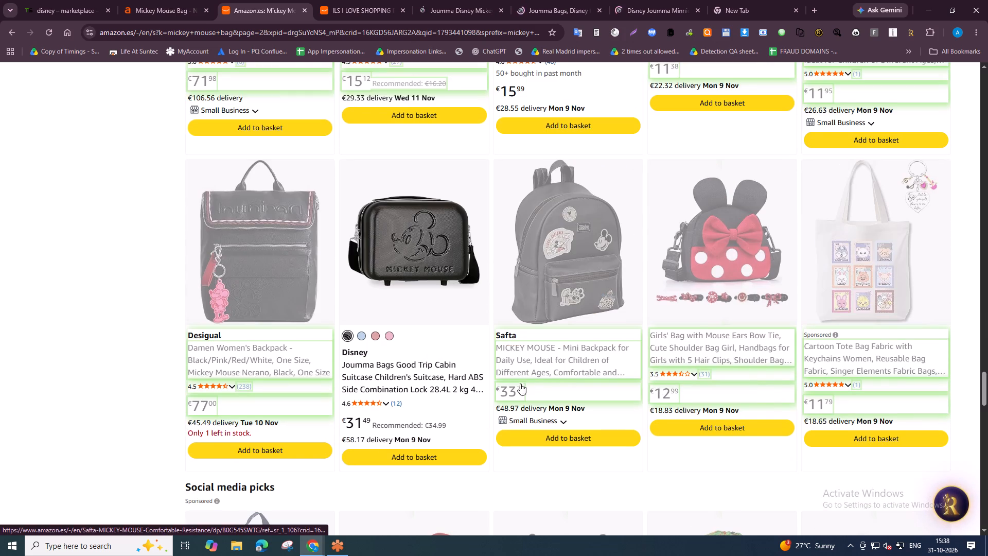
scroll(707, 350, down, 6)
scroll(842, 403, down, 6)
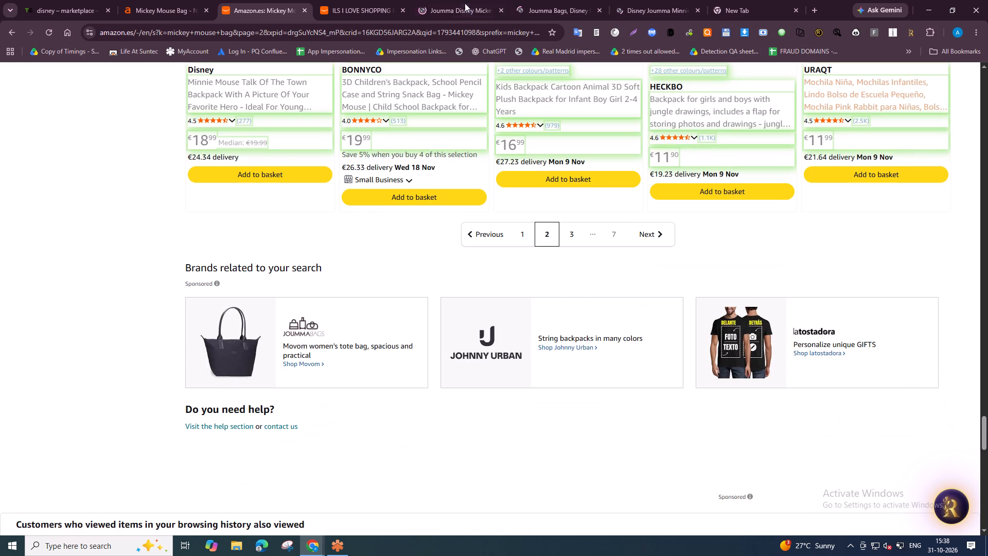
Open the ILS I LOVE SHOPPING brand results from its Minnie backpack listing and examine them for Mickey and Minnie bags.
click(357, 0)
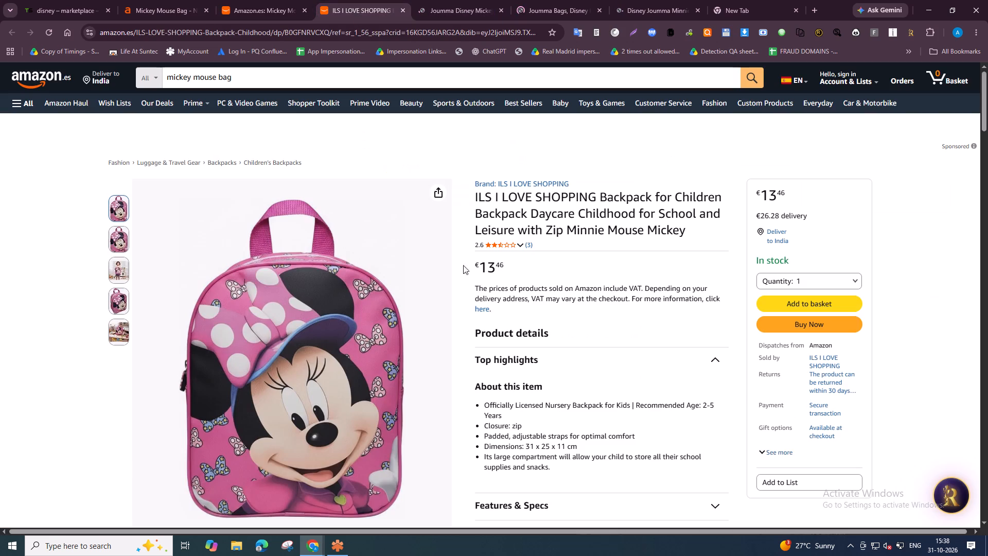
click(516, 185)
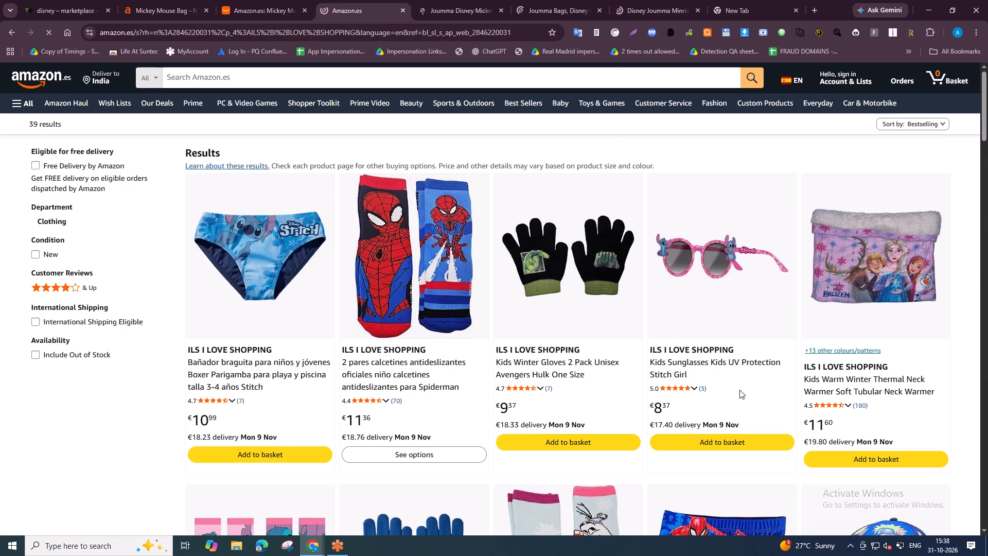
scroll(740, 383, down, 6)
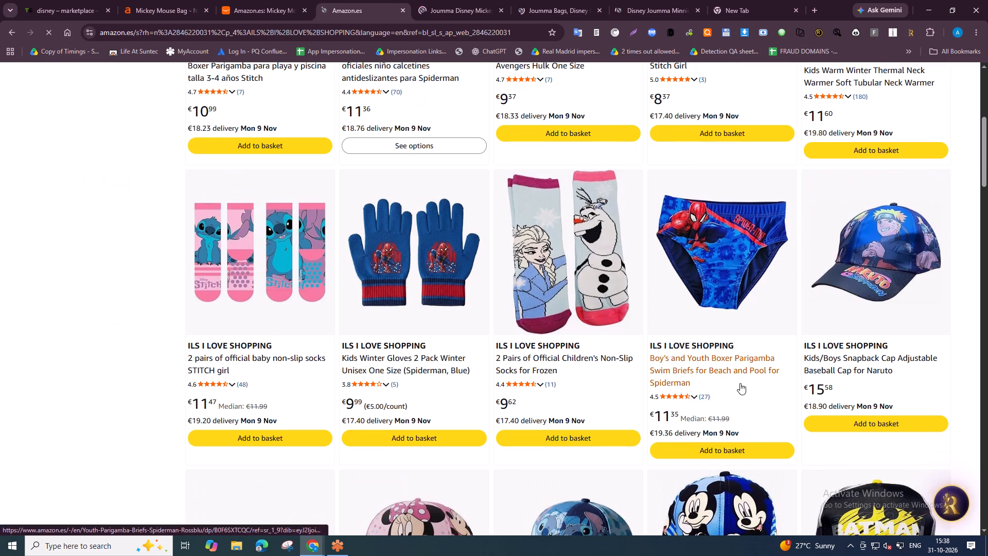
scroll(740, 383, down, 8)
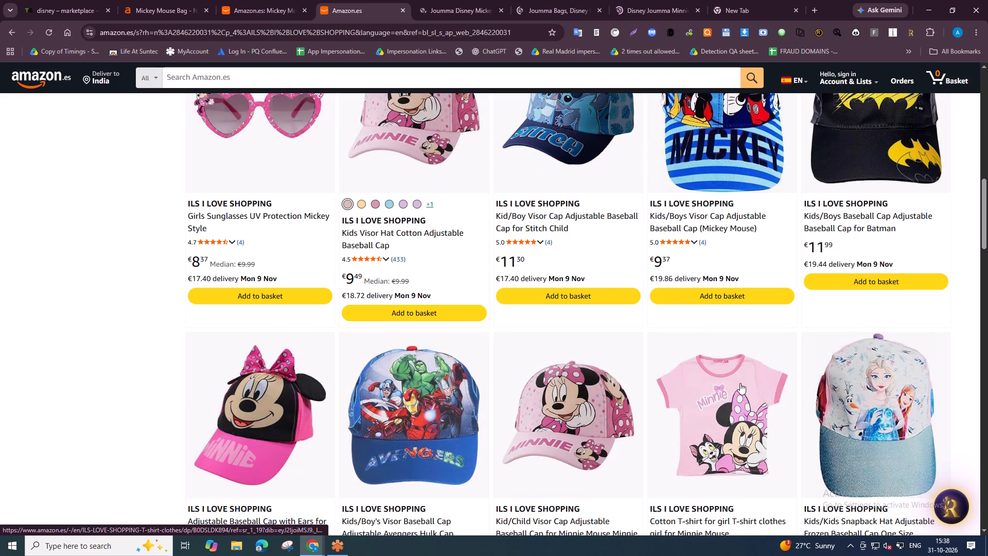
scroll(740, 383, down, 14)
scroll(740, 383, down, 7)
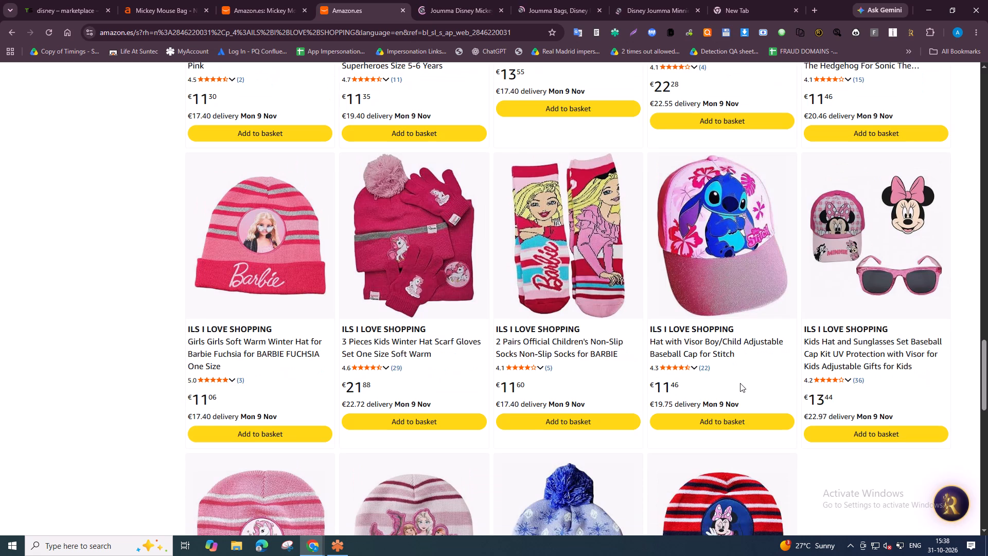
scroll(740, 383, down, 8)
Check the Disney Store from the Minnie Party suitcase listing, close the ILS I LOVE SHOPPING results tab, and return to the suitcase listing.
click(475, 0)
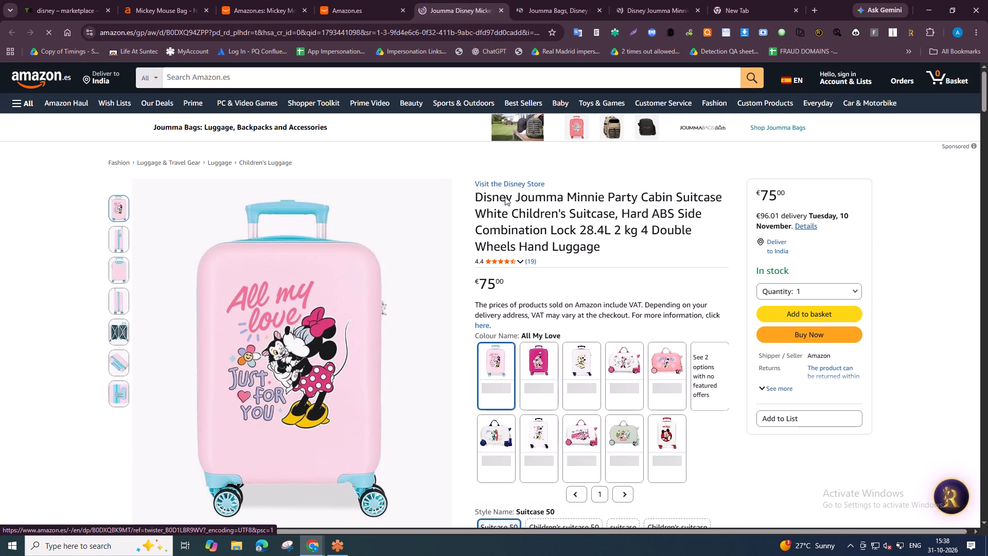
click(518, 184)
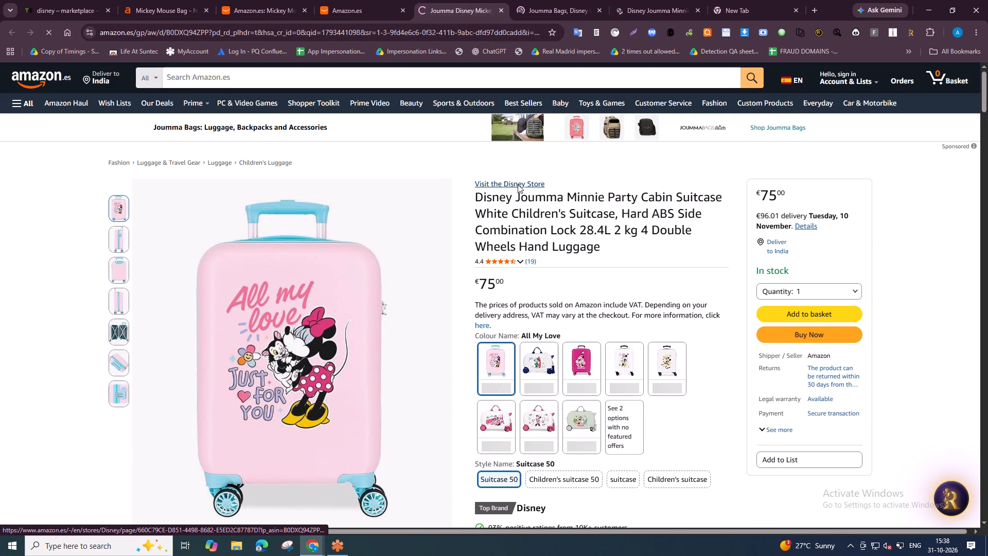
middle_click(351, 0)
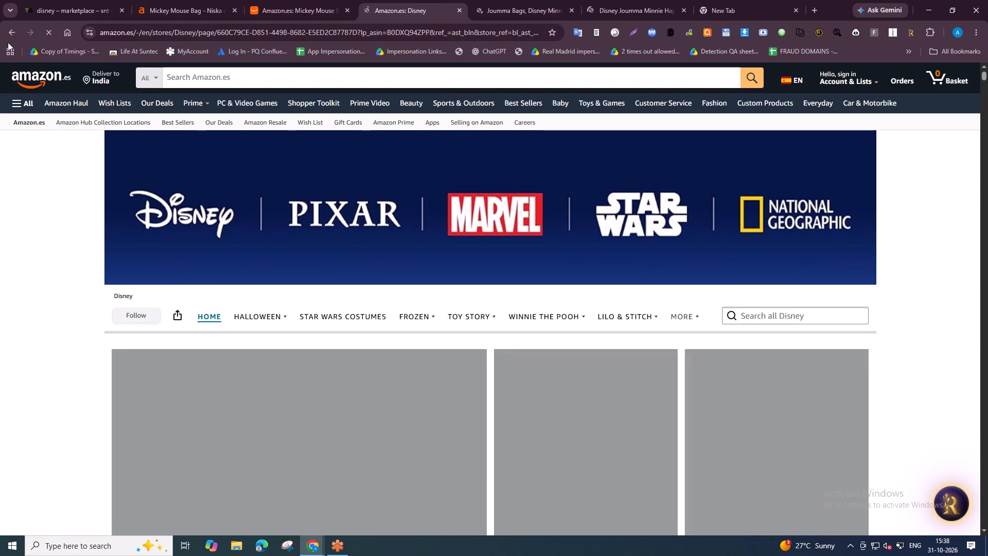
click(14, 29)
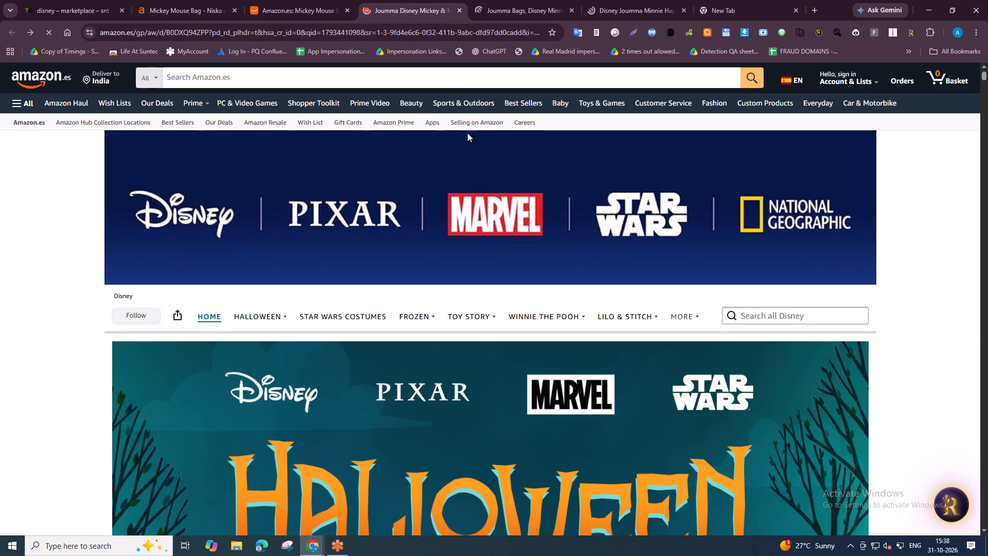
Record the link of the Disney Joumma Minnie Party cabin suitcase in colour All My Love in cell C103607 of the Links column.
scroll(668, 395, down, 2)
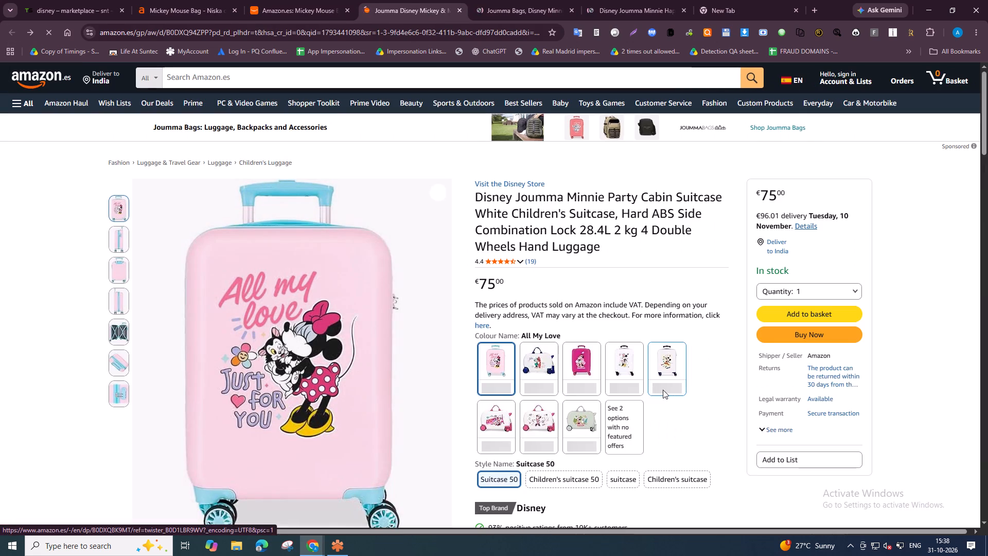
scroll(663, 390, down, 5)
scroll(635, 385, up, 7)
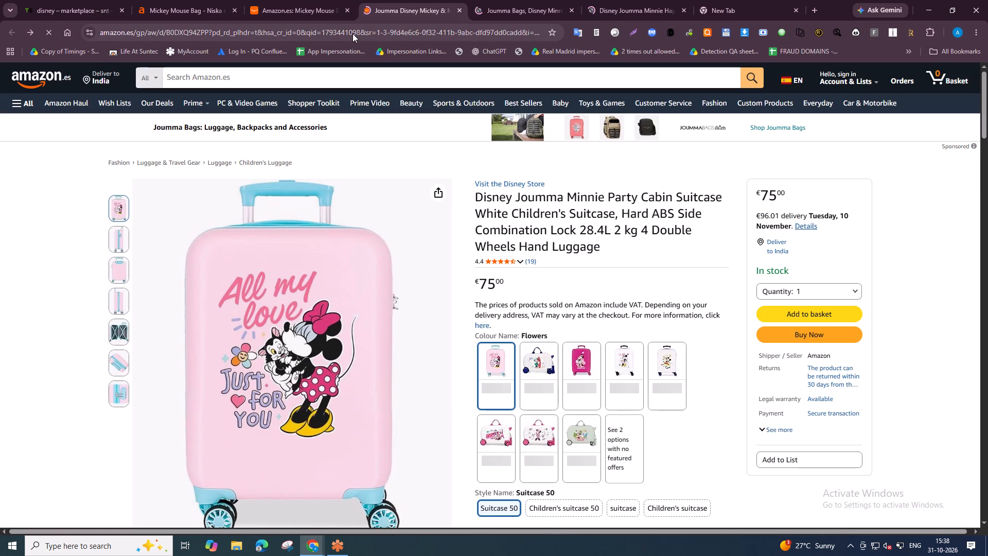
click(352, 32)
key(ctrl+c)
key(ctrl+c)
key(ctrl+c)
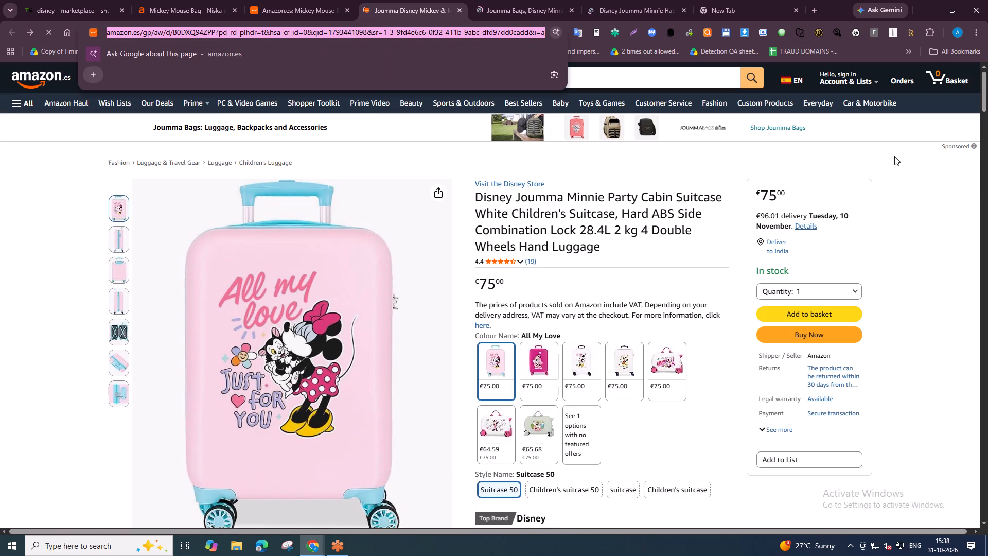
key(alt+Tab)
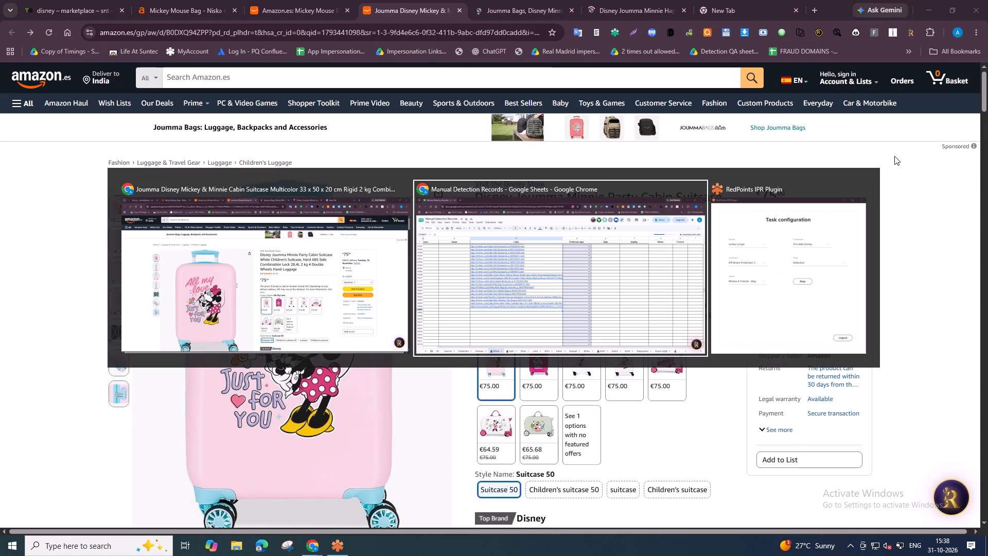
key(ctrl+v)
key(Down)
key(alt+Tab)
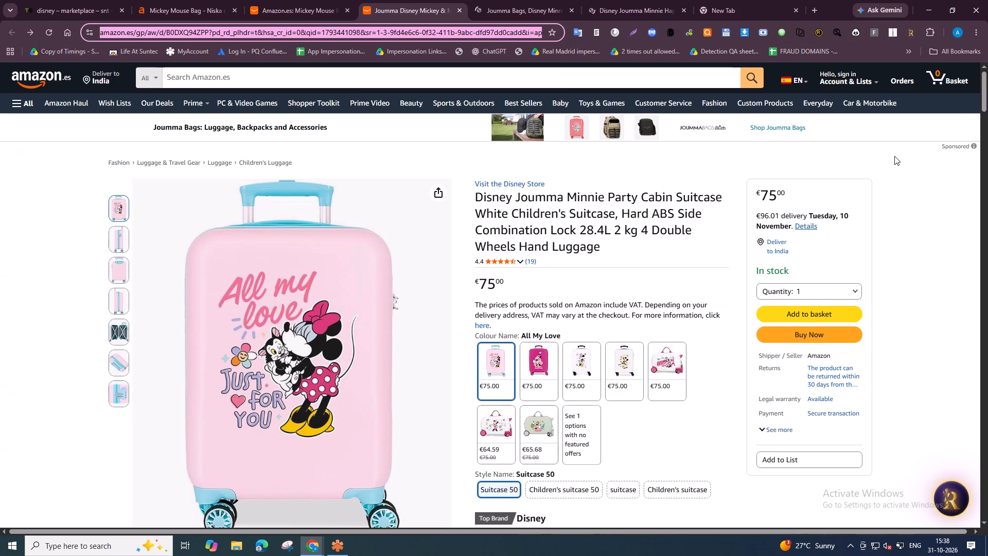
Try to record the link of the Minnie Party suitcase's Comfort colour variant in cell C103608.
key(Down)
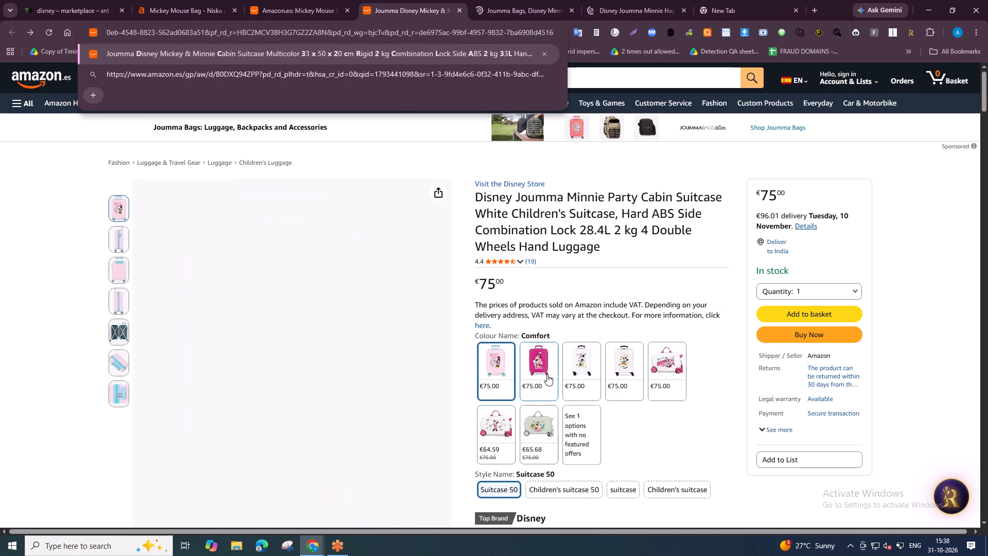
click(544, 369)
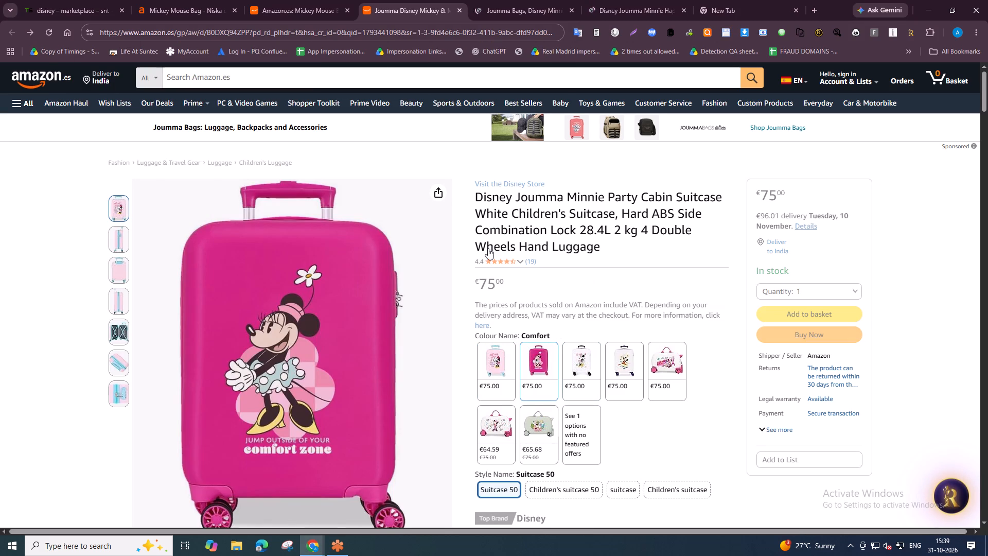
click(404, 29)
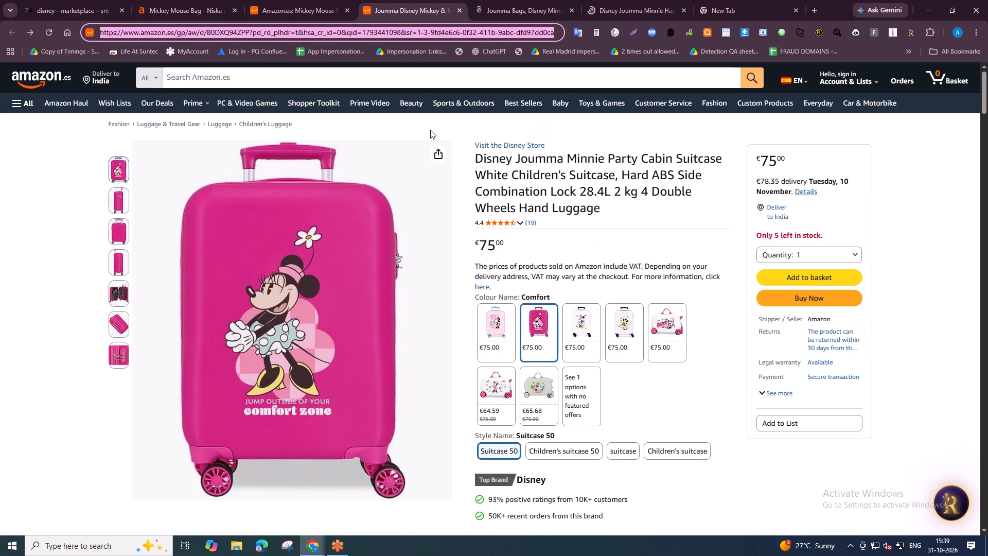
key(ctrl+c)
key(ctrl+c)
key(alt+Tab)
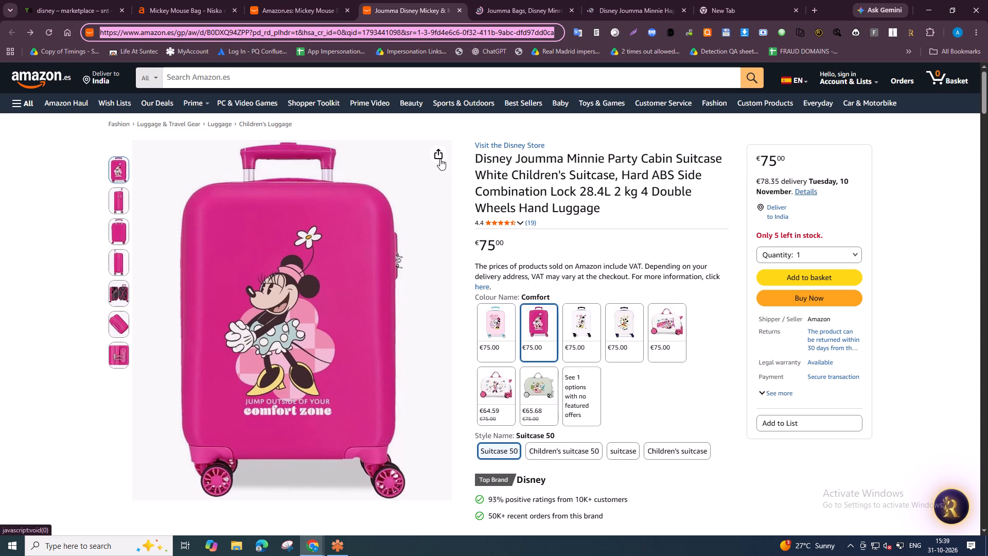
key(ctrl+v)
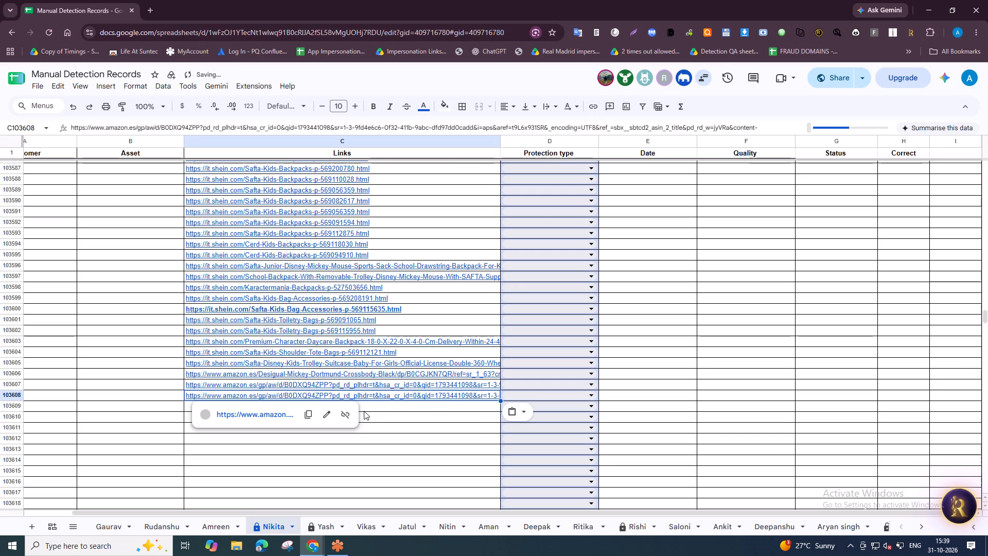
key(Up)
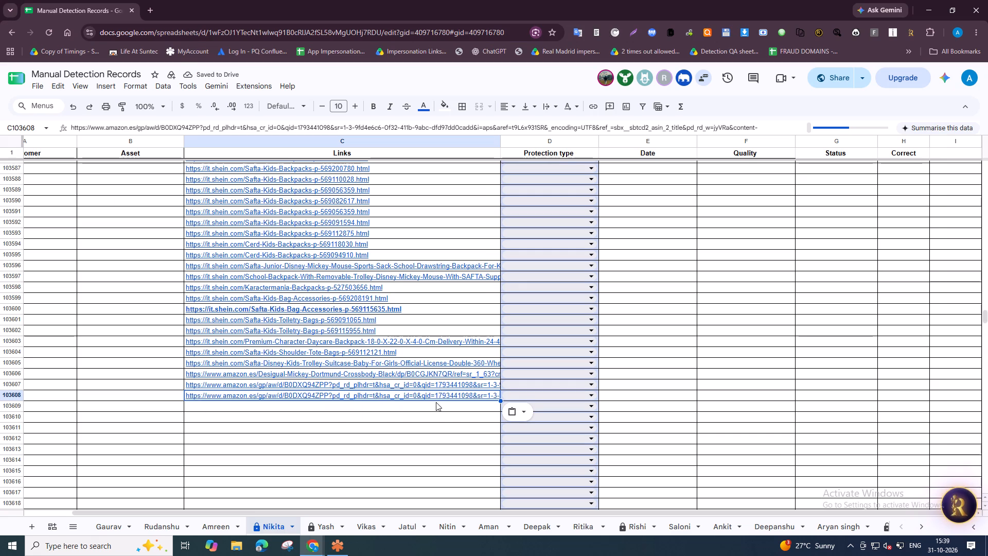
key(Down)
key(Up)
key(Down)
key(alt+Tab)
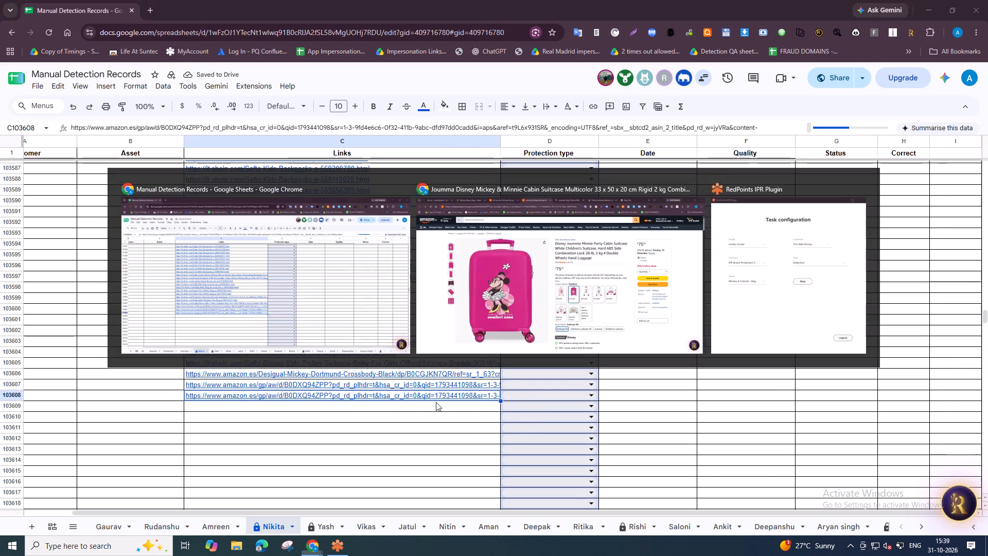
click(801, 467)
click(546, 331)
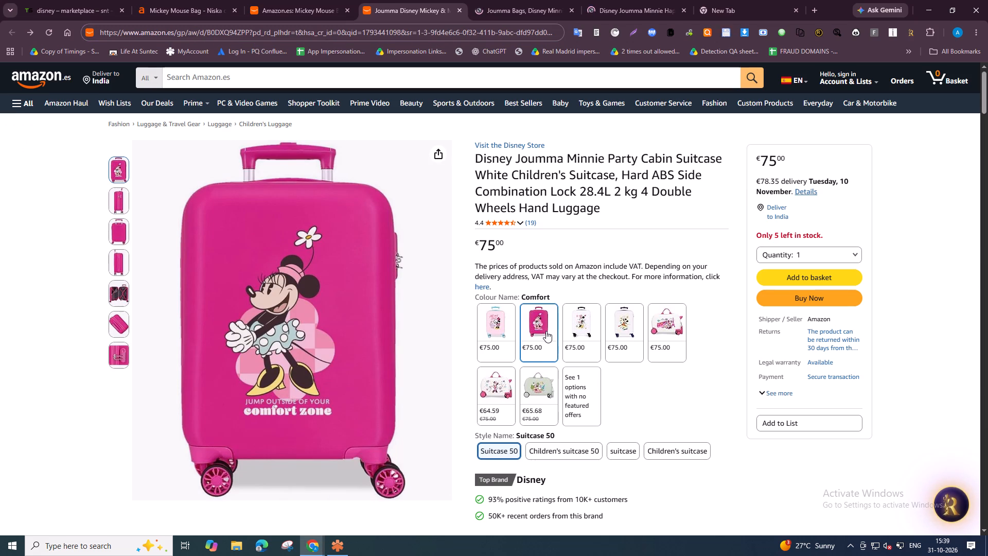
Record the link of the Minnie Party suitcase's Flowers colour variant in cell C103608, then select cell C103609.
click(592, 326)
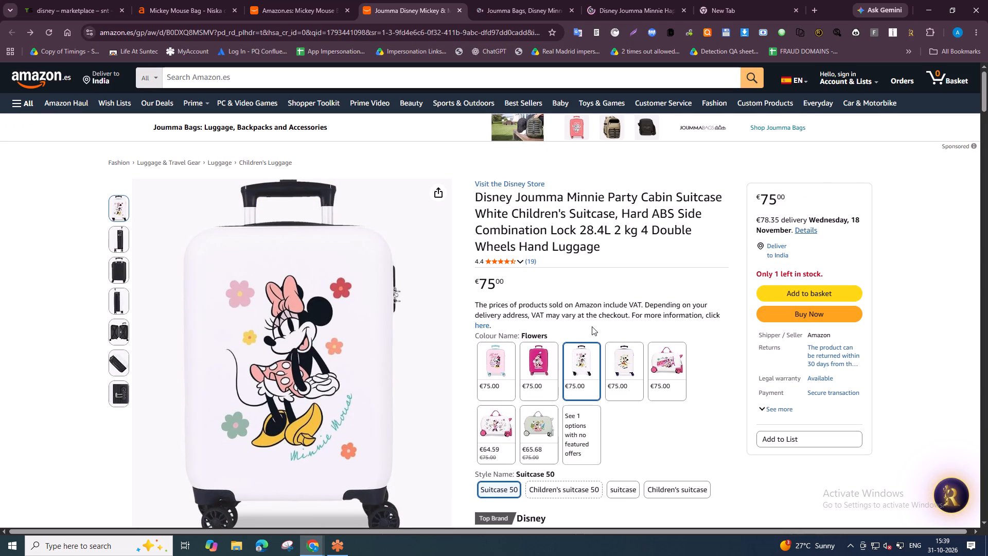
click(421, 32)
key(ctrl+c)
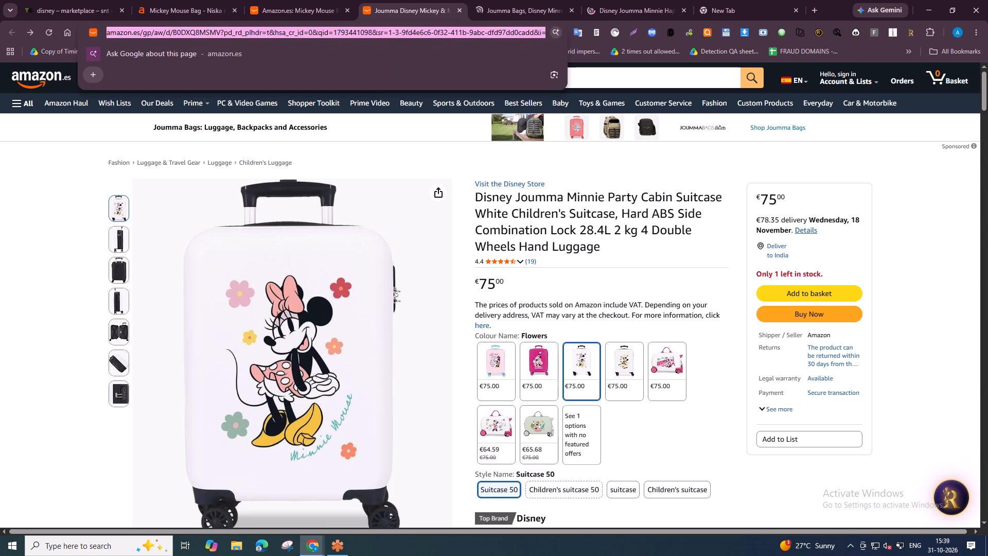
key(ctrl+c)
key(alt+Tab)
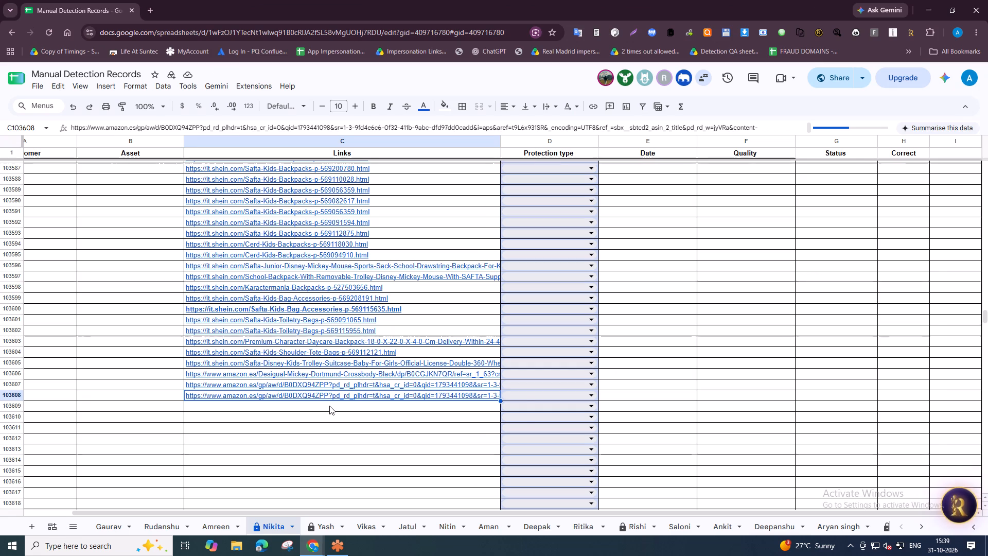
key(ctrl+v)
click(329, 405)
key(alt+Tab)
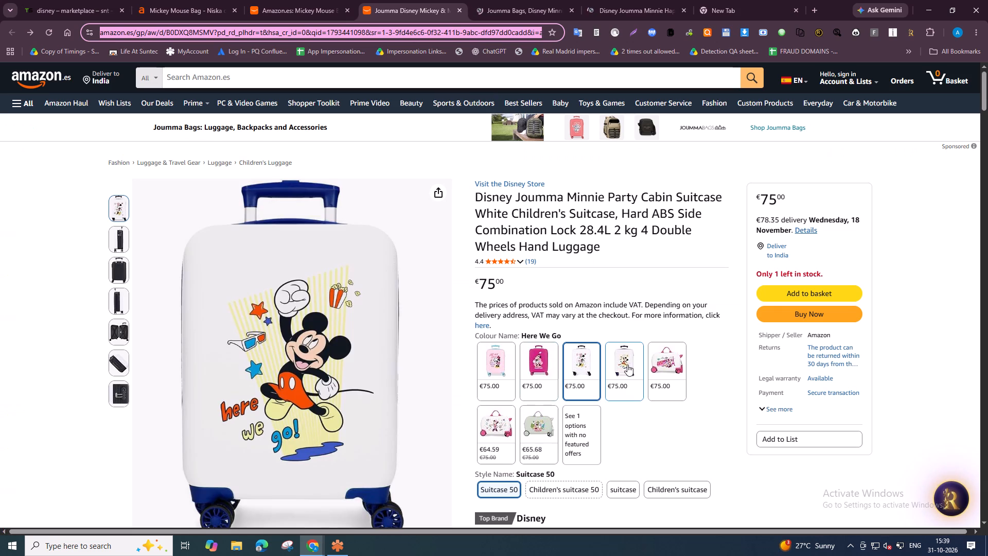
Record the link of the Minnie Party suitcase's Here We Go colour variant in cell C103609 of the Links column.
click(627, 364)
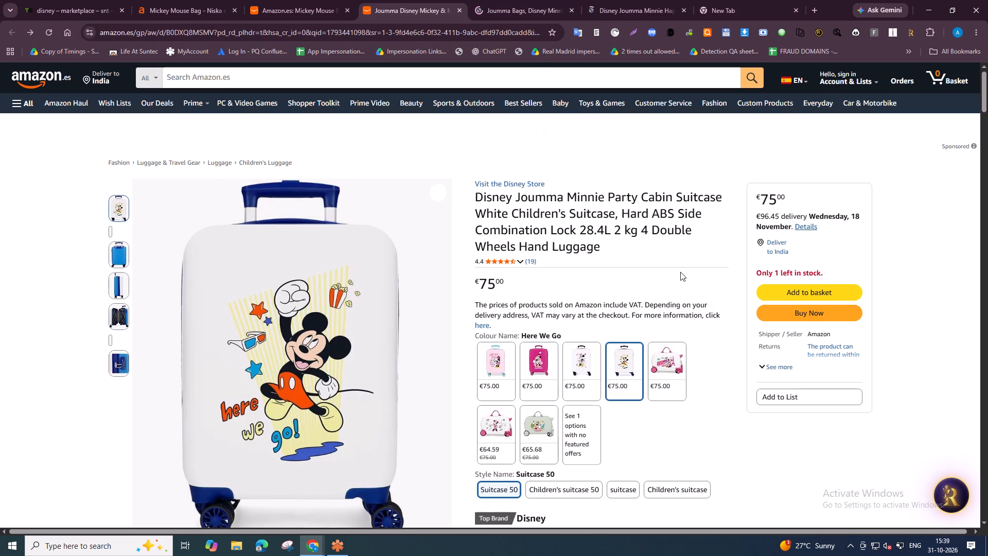
click(345, 34)
key(ctrl+c)
key(ctrl+c)
key(ctrl+c)
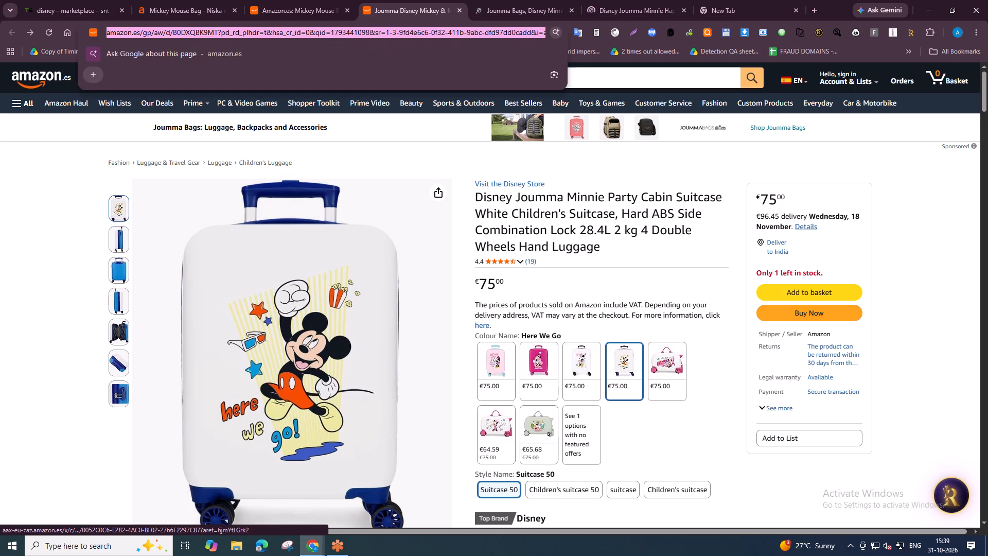
key(ctrl+c)
key(alt+Tab)
key(ctrl+v)
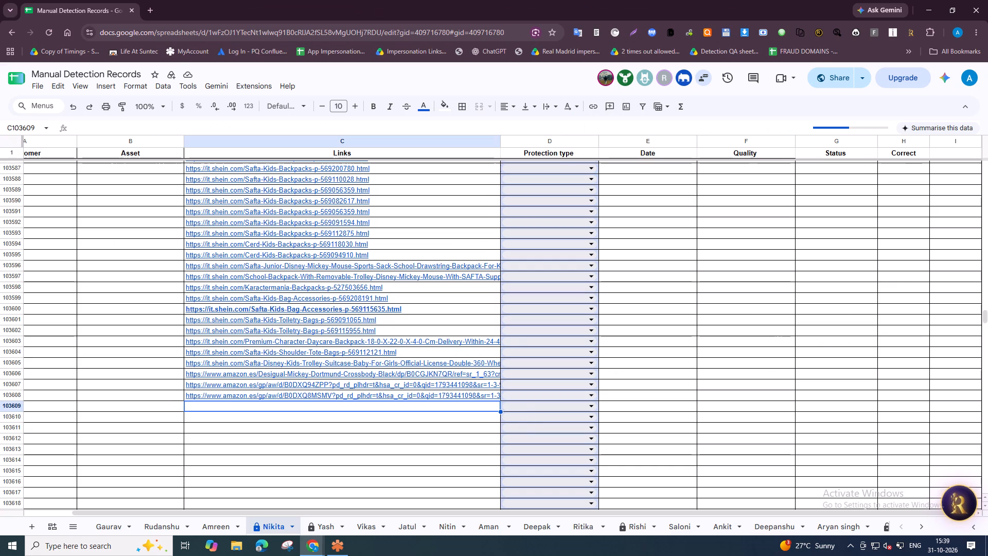
key(Down)
Record the link of the Minnie Party suitcase's Paris colour variant in cell C103610 of the Links column.
key(alt+Tab)
click(669, 364)
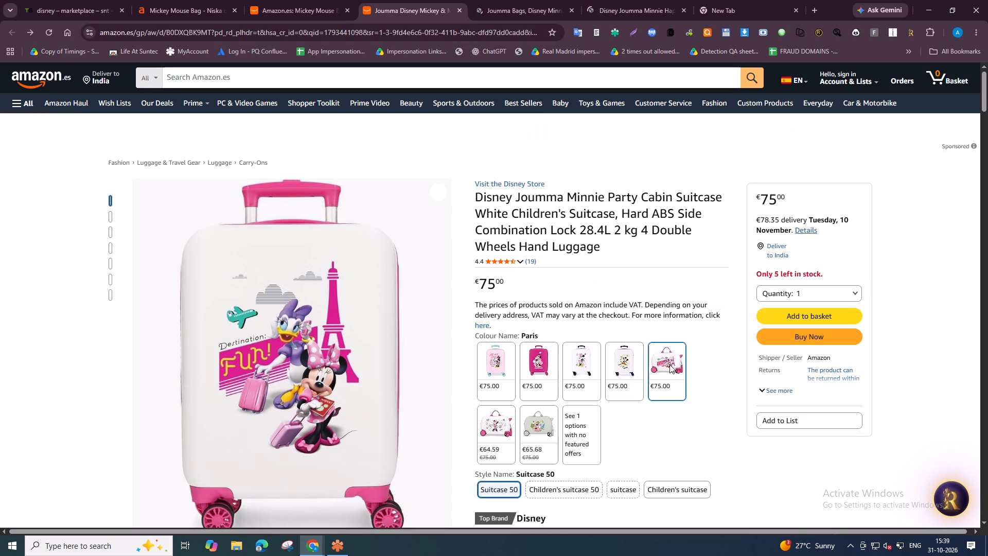
click(382, 31)
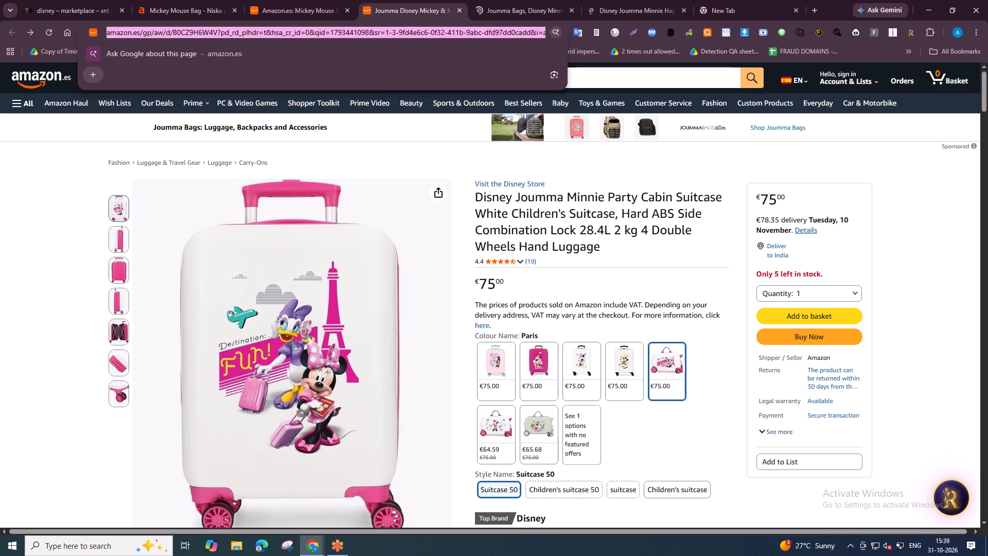
key(ctrl+c)
key(ctrl+c)
key(ctrl+c)
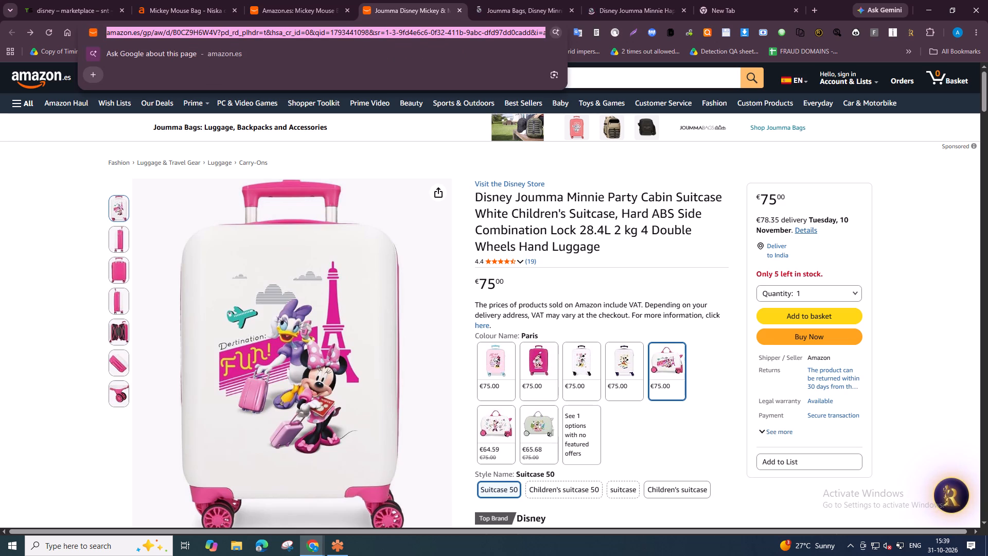
key(alt+Tab)
key(ctrl+v)
key(Down)
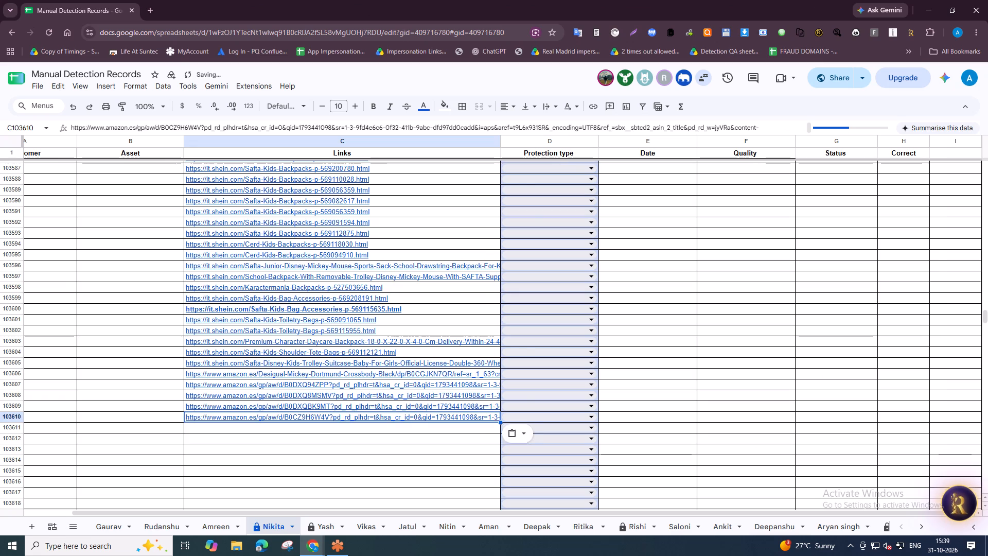
Record the link of the Minnie Party suitcase's Party colour variant in cell C103611 of the Links column.
key(alt+Tab)
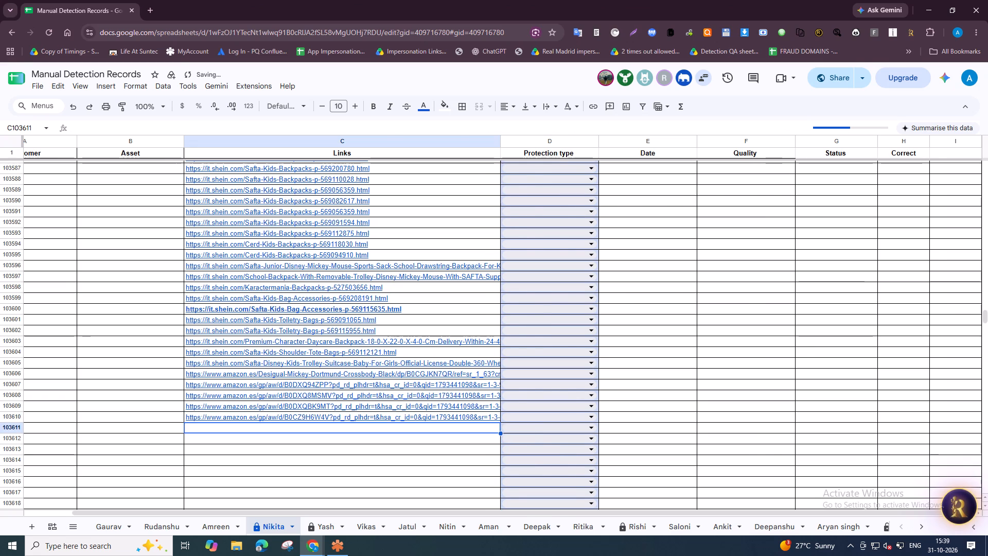
click(497, 430)
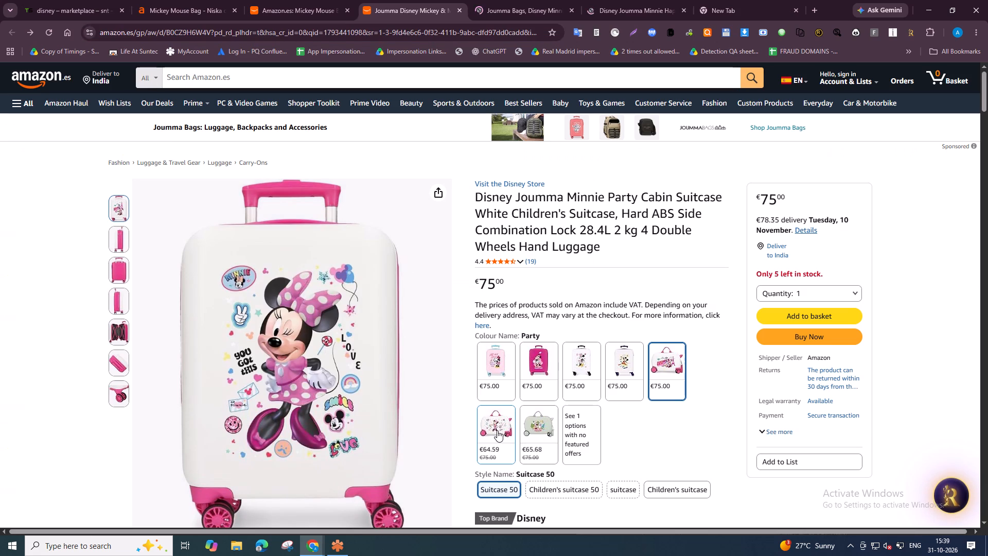
click(533, 0)
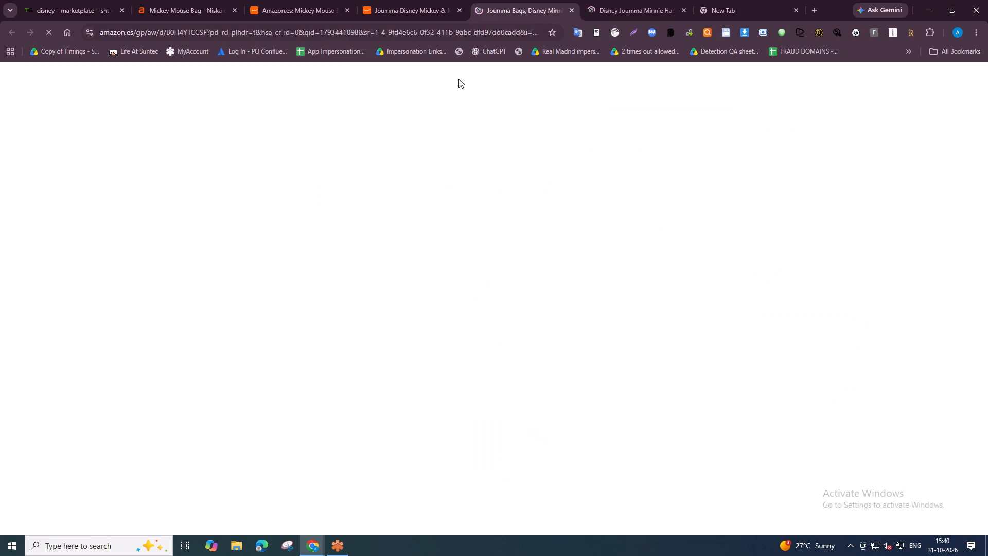
click(418, 0)
click(344, 30)
key(ctrl+c)
key(ctrl+c)
key(ctrl+c)
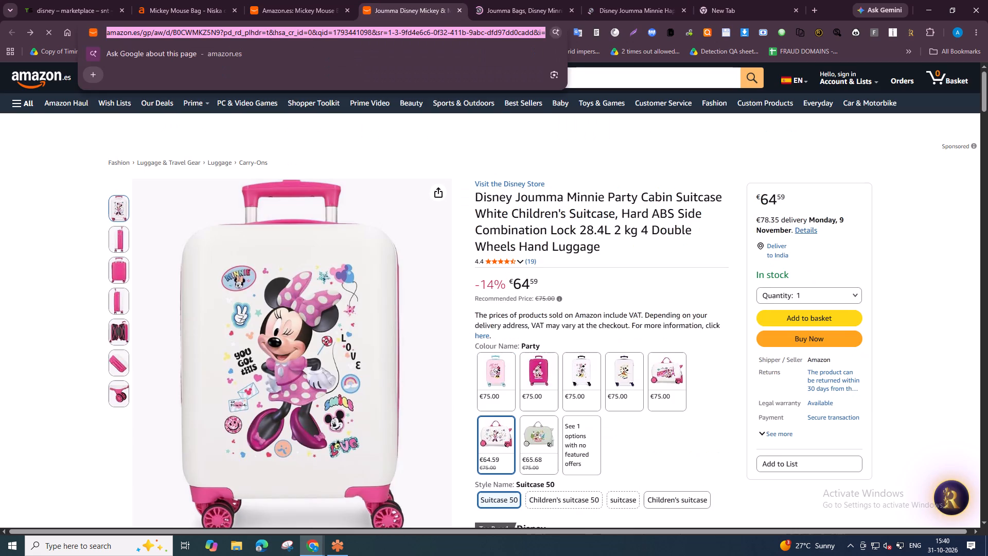
key(alt+Tab)
key(ctrl+v)
key(Down)
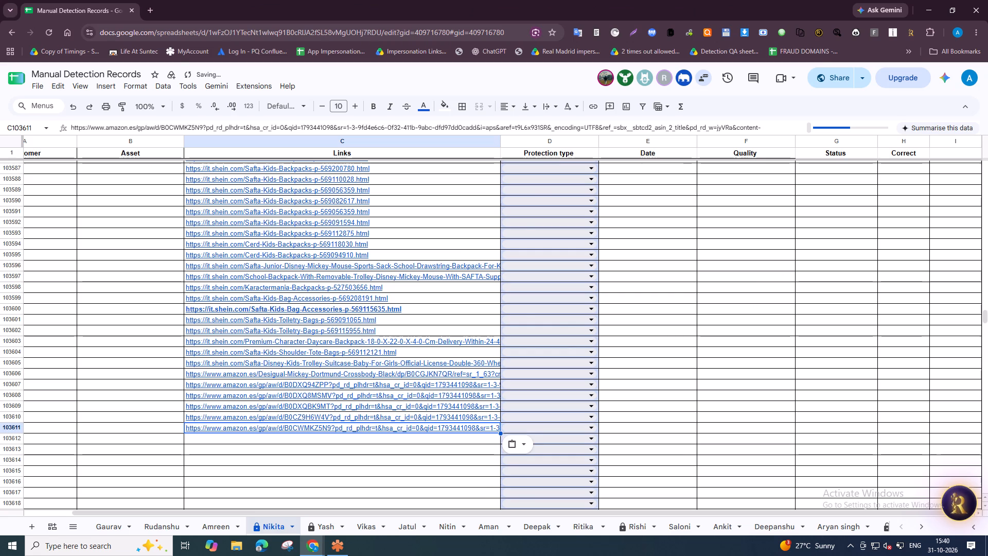
Record the link of the Minnie Party suitcase's Sunshine colour variant in cell C103612 of the Links column.
key(alt+Tab)
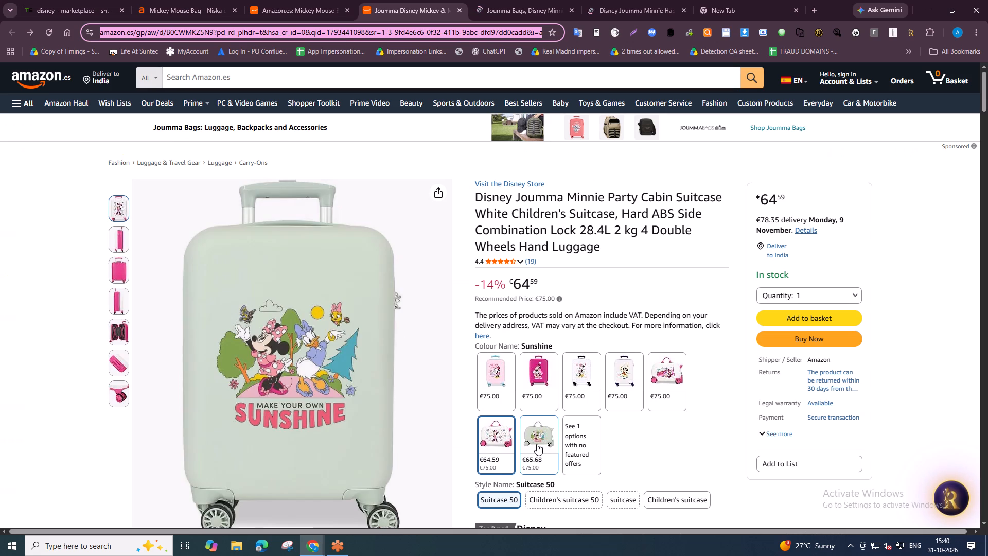
click(537, 444)
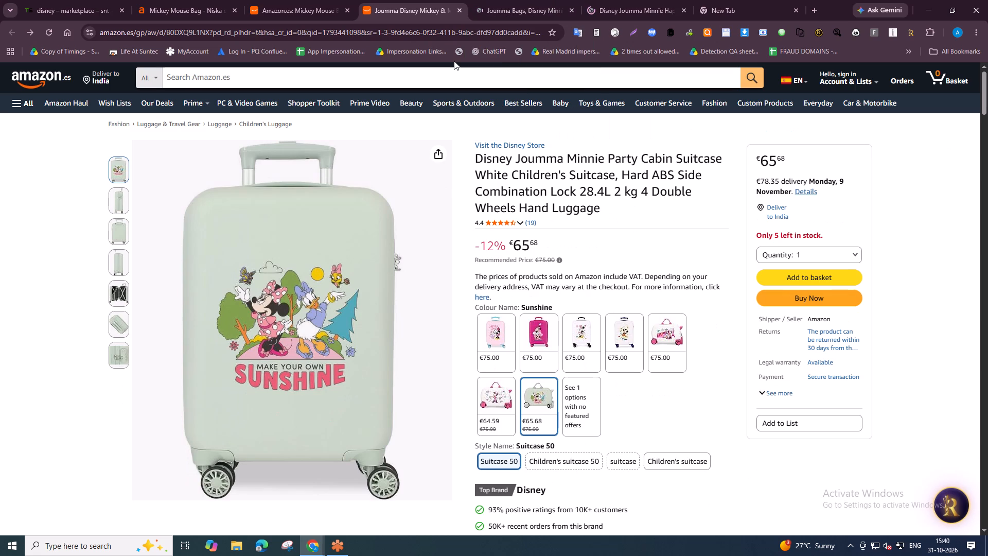
click(363, 33)
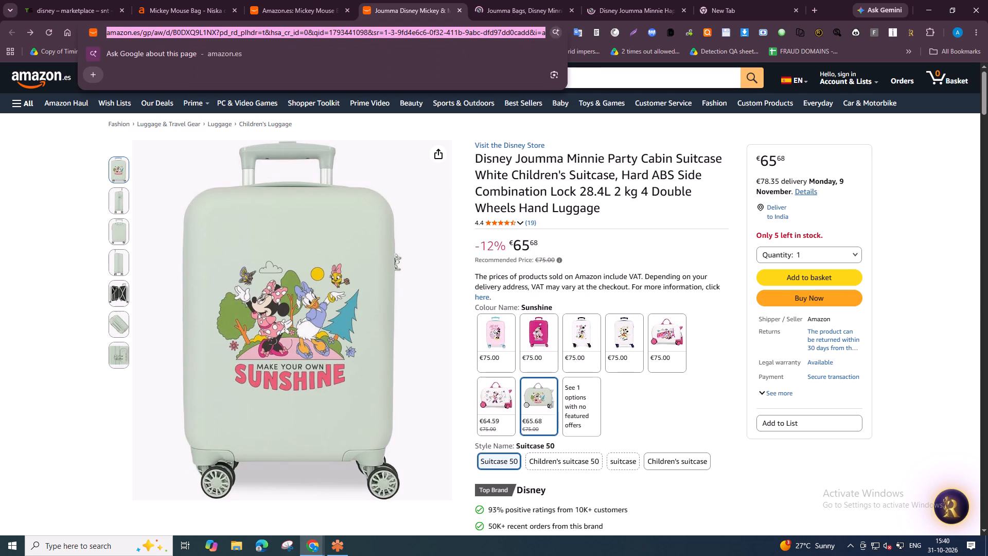
key(ctrl+c)
key(ctrl+c)
key(alt+Tab)
key(ctrl+v)
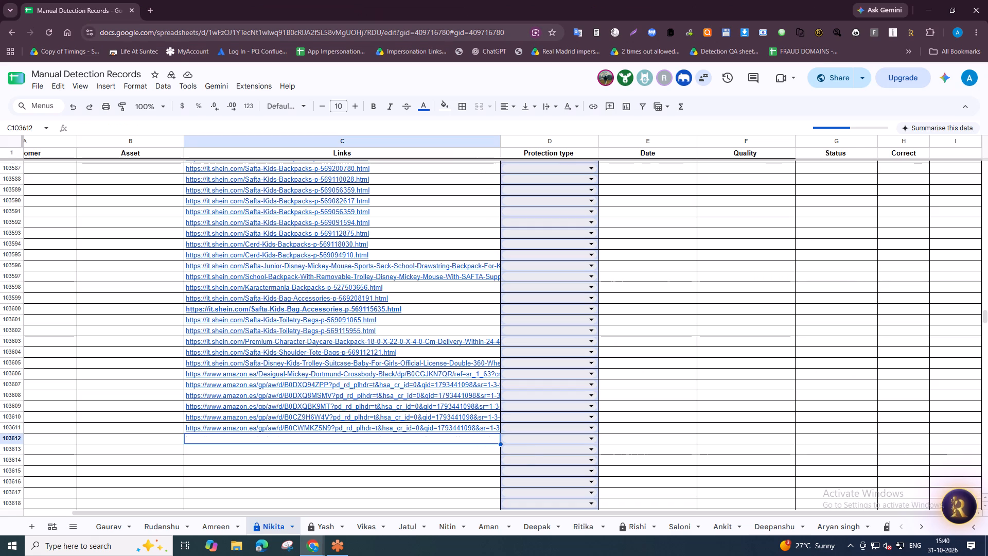
key(Down)
Record the link of the Minnie Party suitcase's Comfort colour variant in cell C103613 of the Links column.
key(alt+Tab)
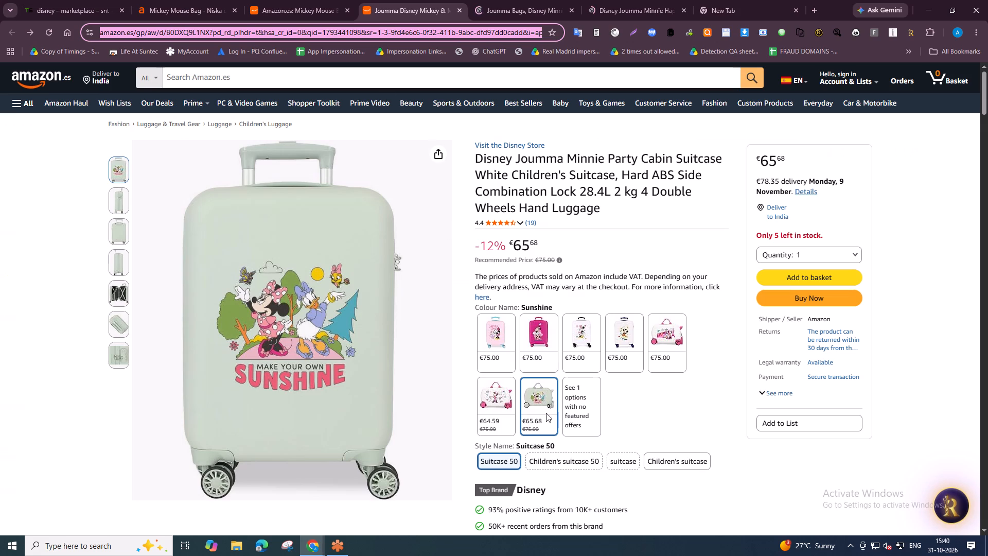
click(540, 342)
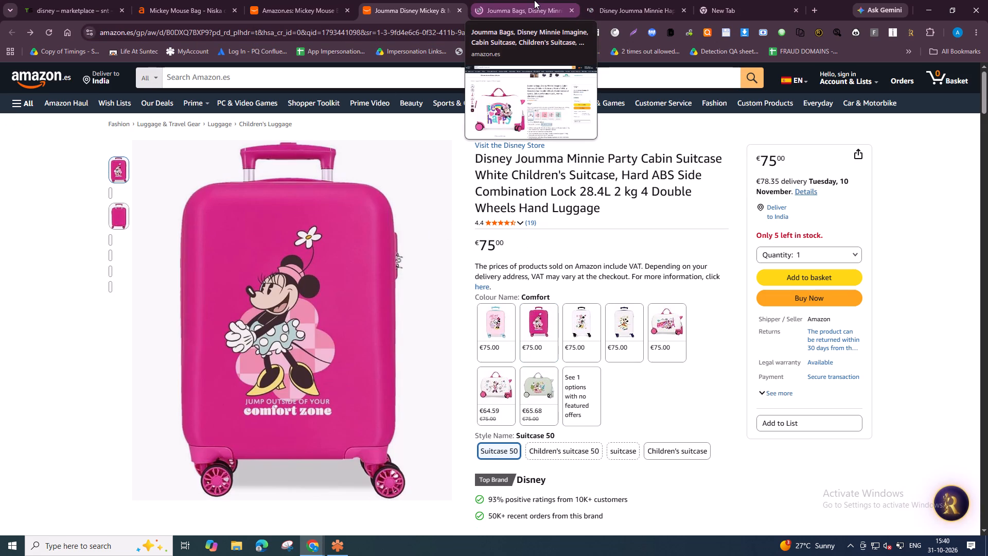
click(521, 0)
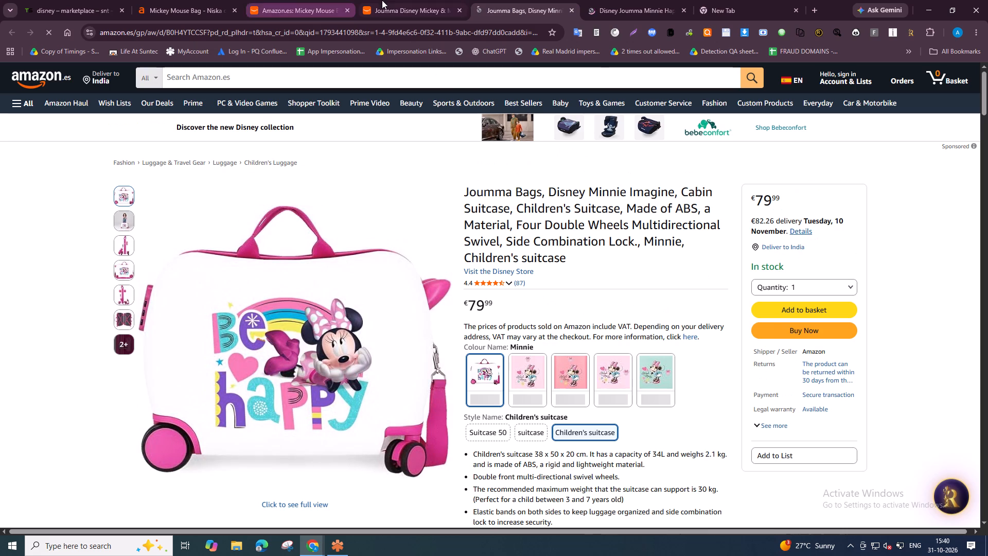
click(413, 0)
click(382, 36)
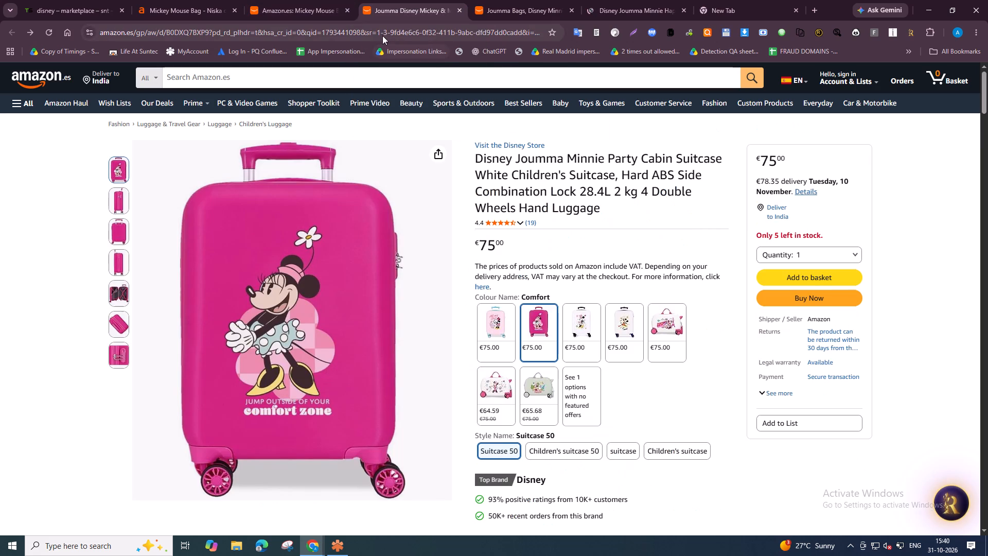
key(ctrl+c)
key(ctrl+c)
key(alt+Tab)
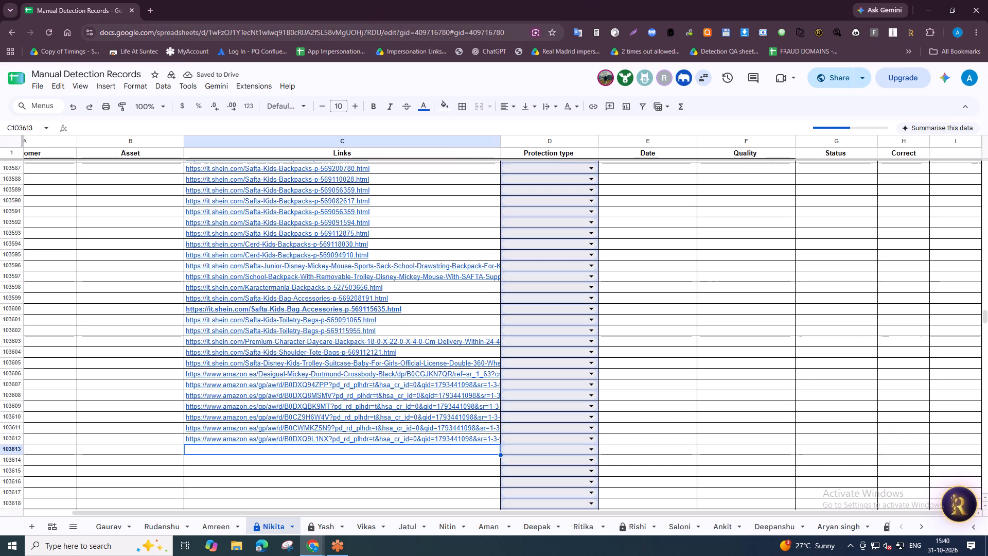
key(ctrl+v)
key(Down)
Open the Disney Store from the Minnie Party suitcase's Comfort listing.
key(alt+Tab)
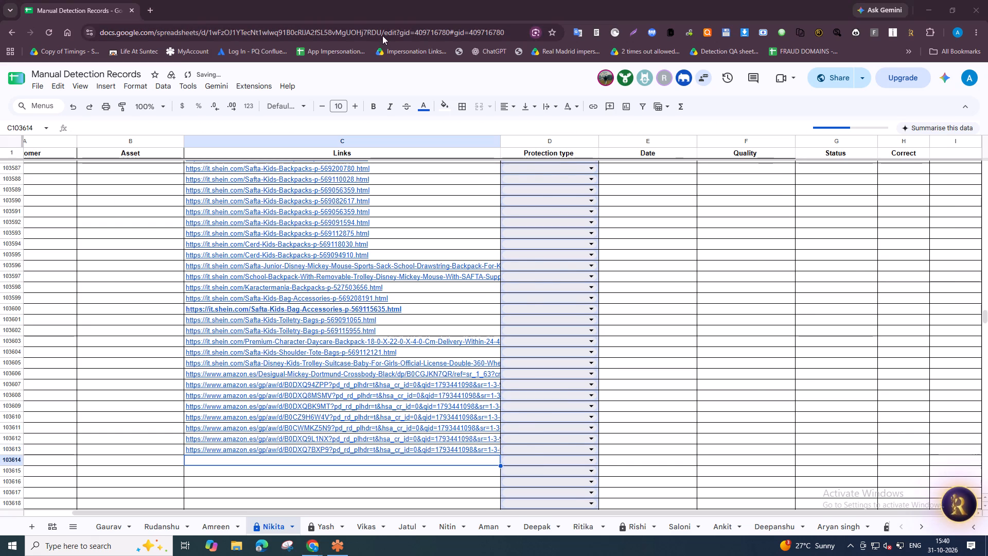
click(525, 147)
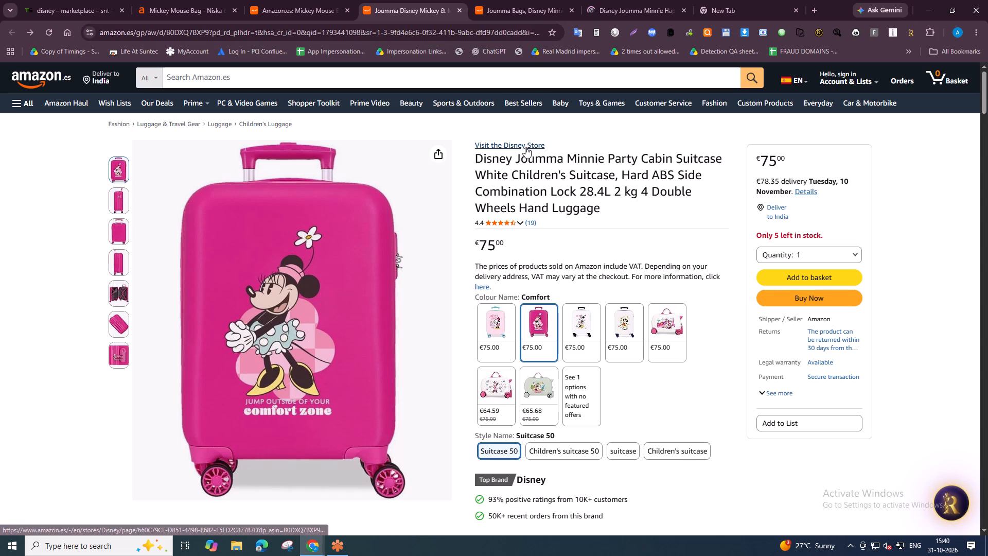
Record the link of the Joumma Bags Disney Minnie Imagine children's suitcase in colour Minnie in cell C103614, then select cell C103615.
click(519, 0)
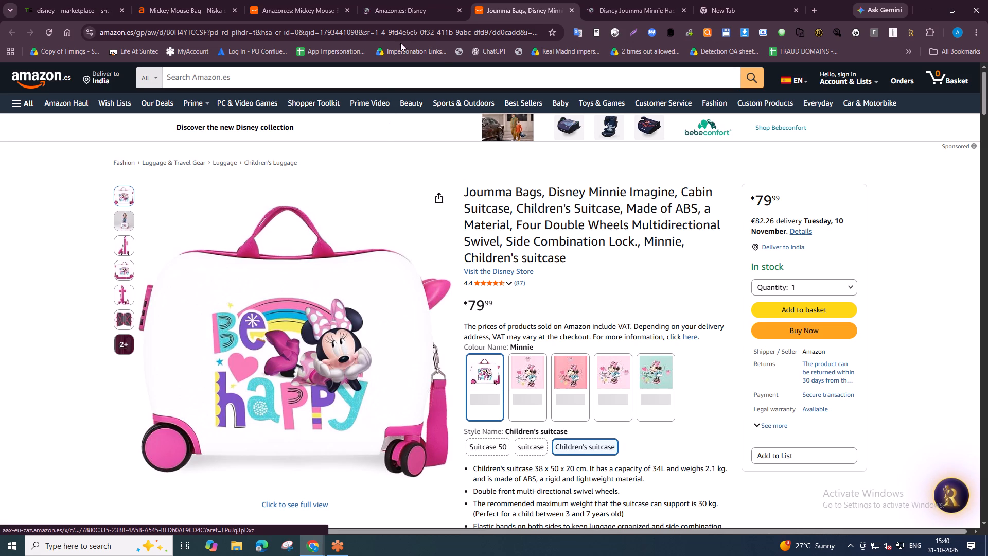
click(410, 28)
key(ctrl+c)
key(ctrl+c)
key(ctrl+c)
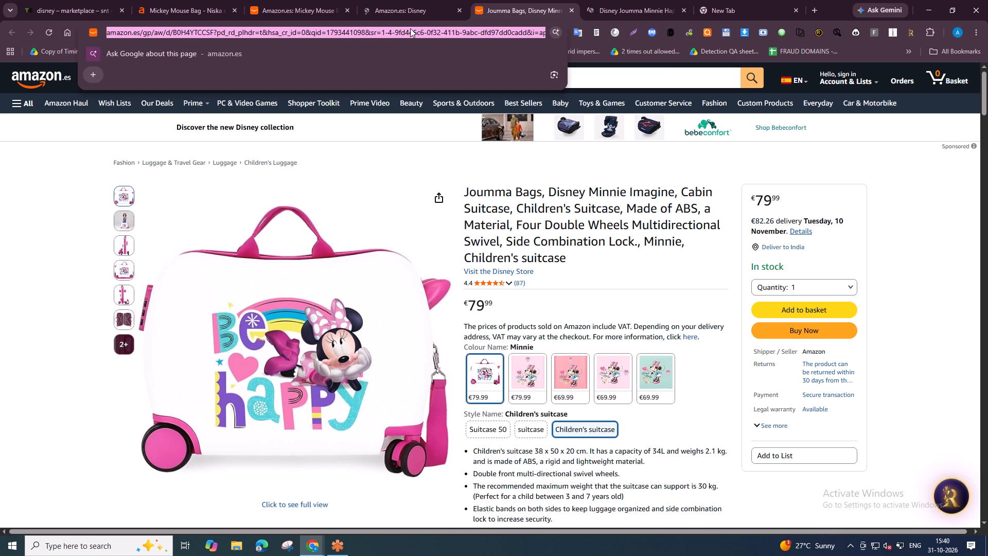
key(alt+Tab)
key(ctrl+v)
key(ctrl+shift+Up)
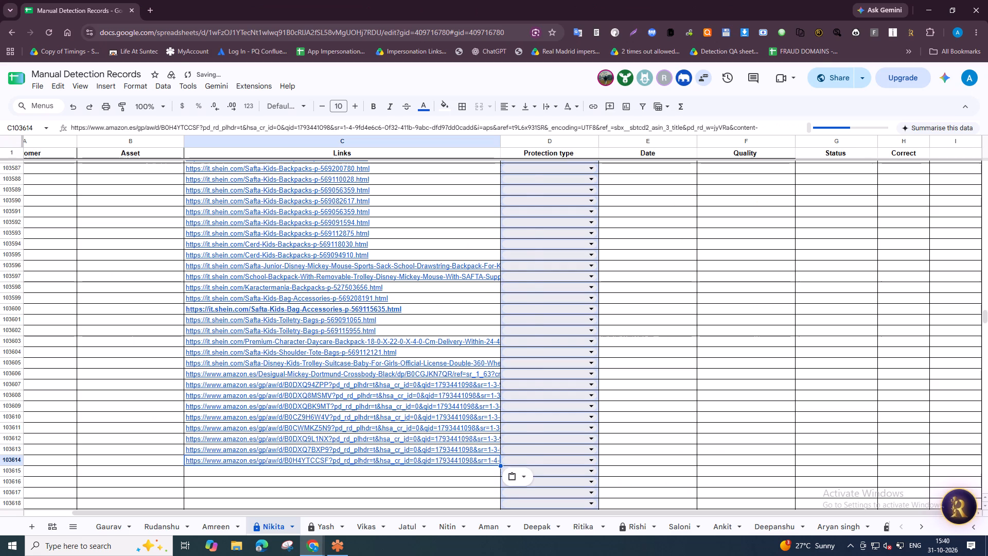
key(Down)
Record the link of the Minnie Imagine children's suitcase's Imagine colour variant in cell C103615, then select cell C103616.
key(alt+Tab)
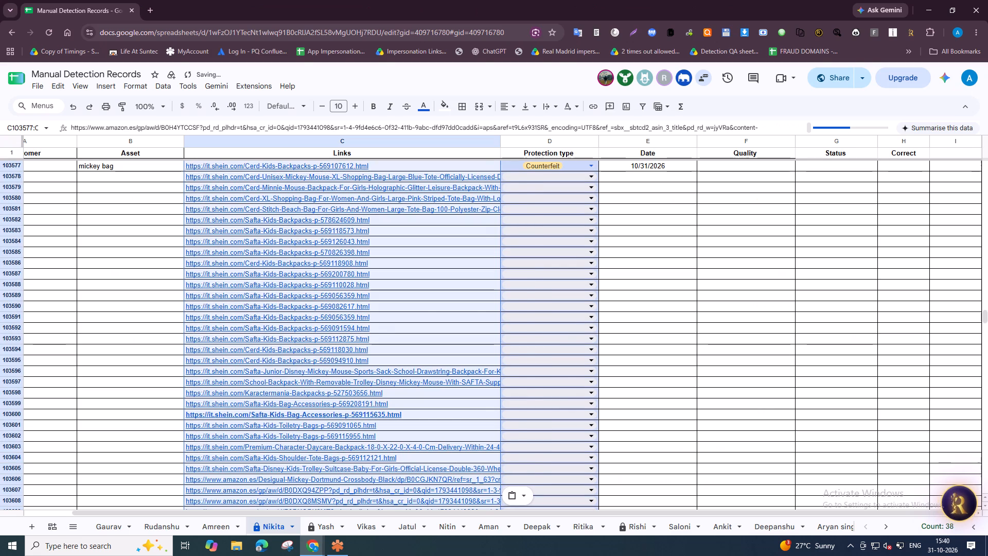
key(Down)
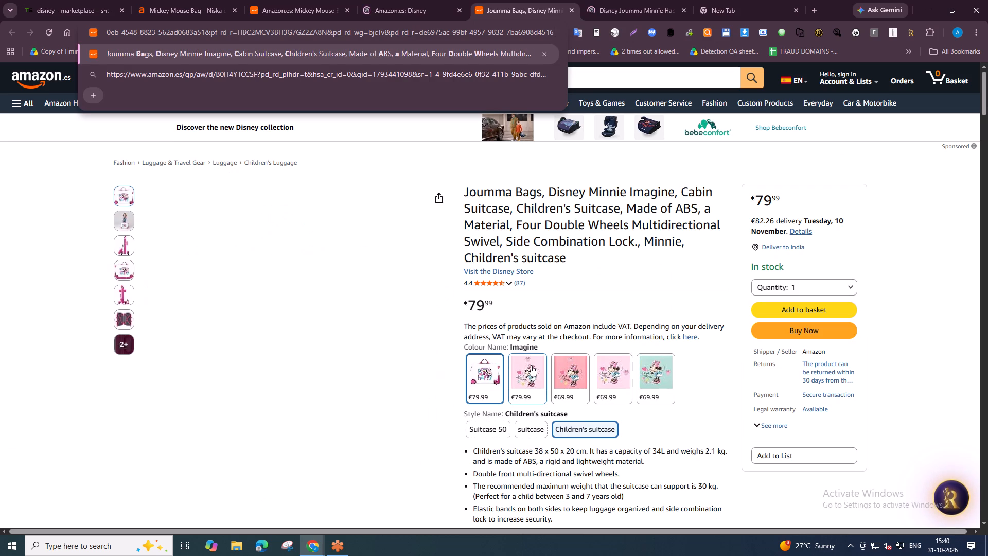
click(531, 365)
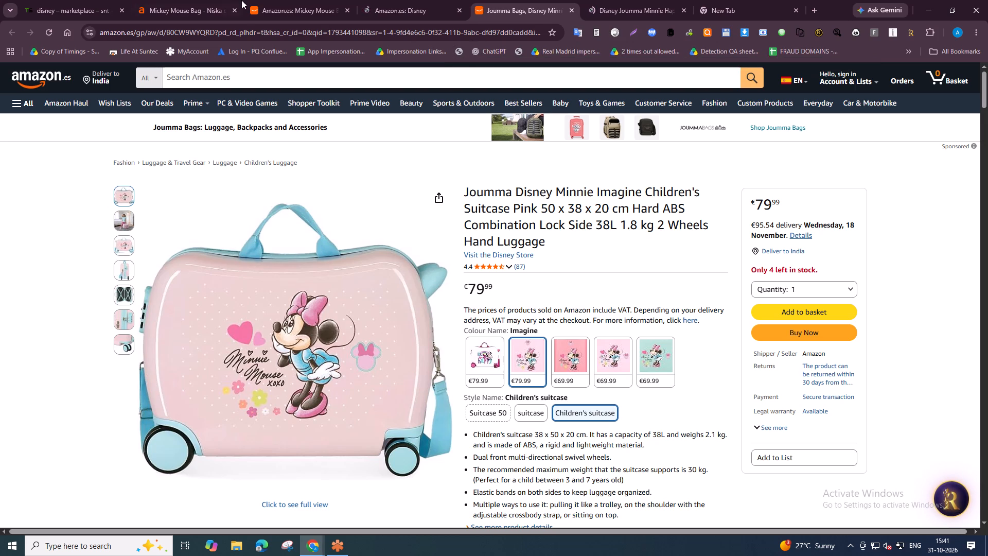
click(350, 36)
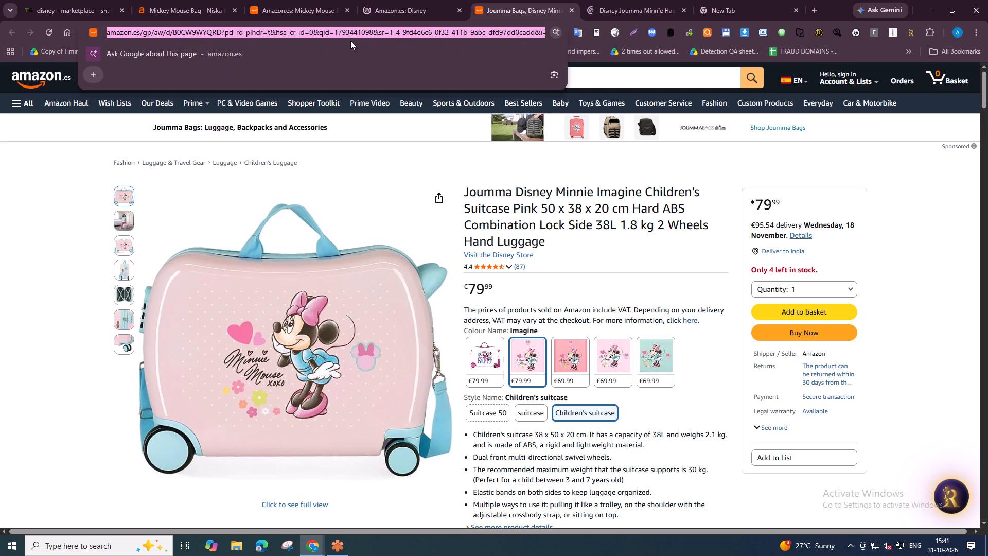
key(ctrl+c)
key(ctrl+c)
key(ctrl+c)
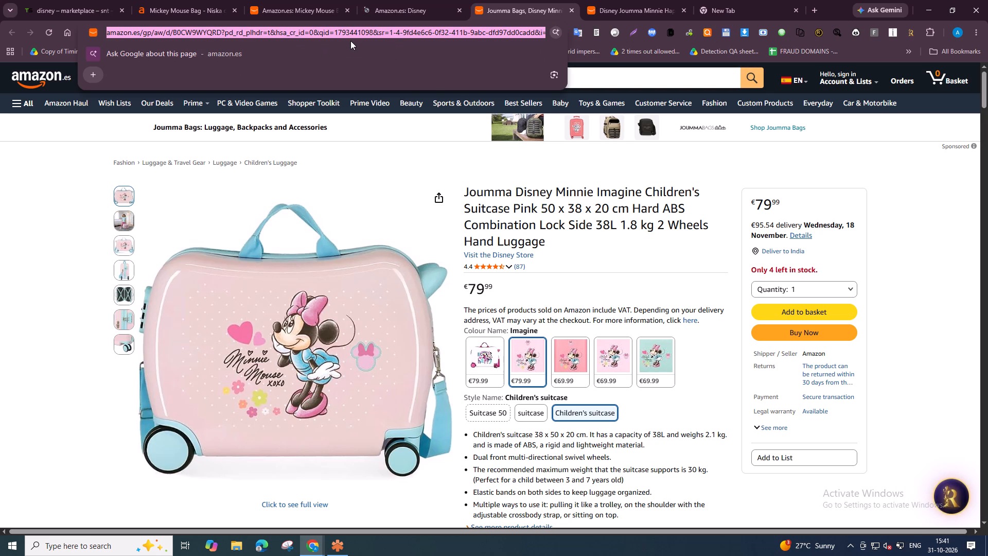
key(alt+Tab)
key(ctrl+v)
key(Down)
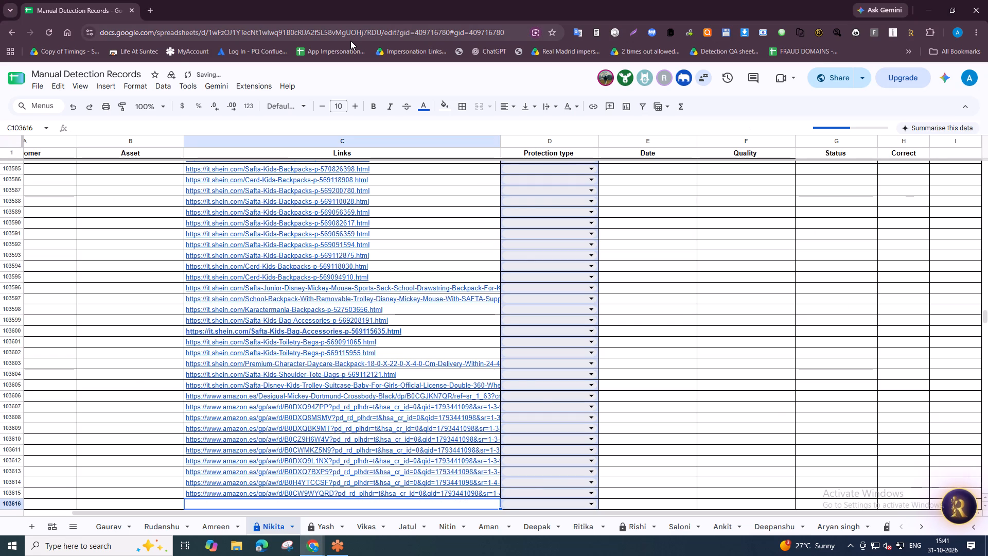
Record the link of the Minnie Imagine children's suitcase's Pink colour variant in cell C103616, then select cell C103617.
key(alt+Tab)
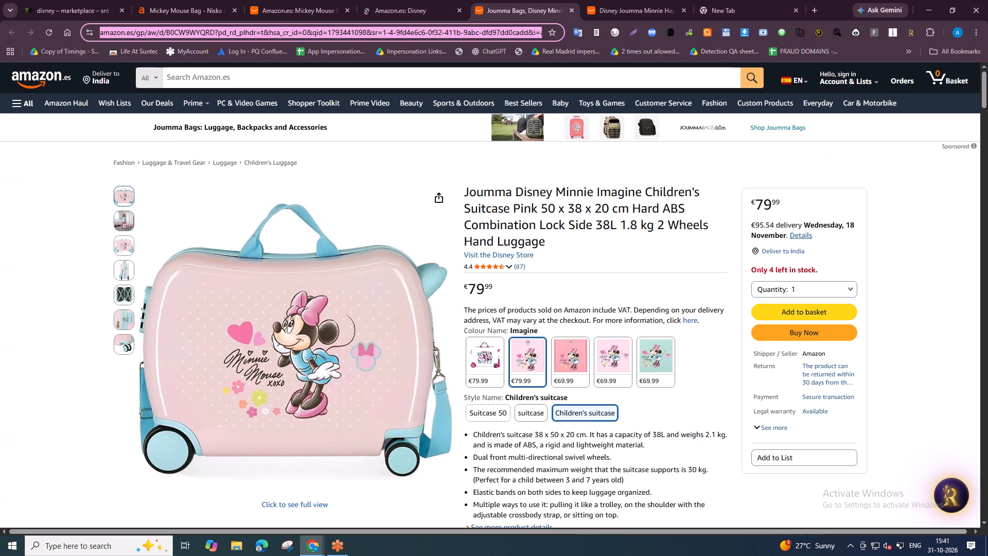
click(572, 367)
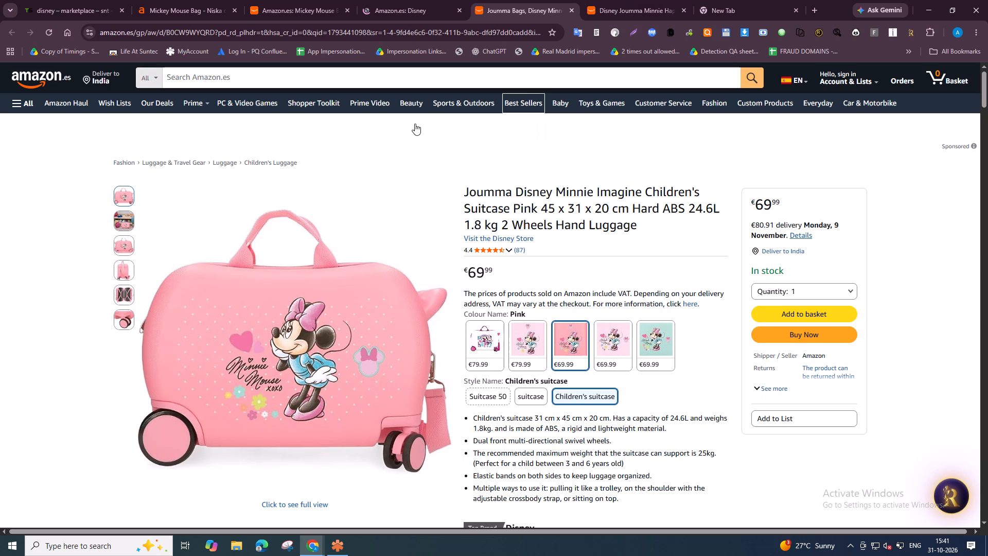
click(368, 31)
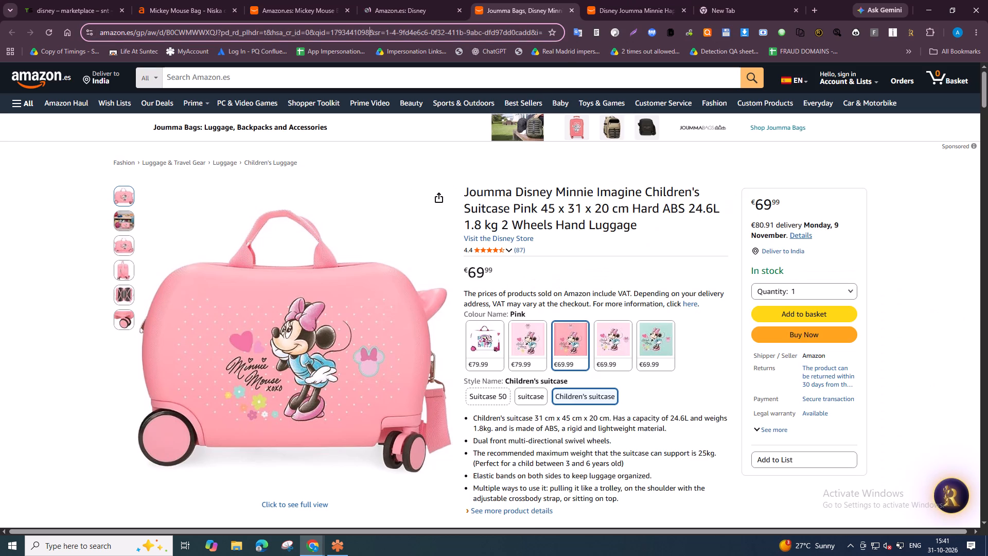
key(ctrl+c)
key(ctrl+c)
key(ctrl+c)
key(alt+Tab)
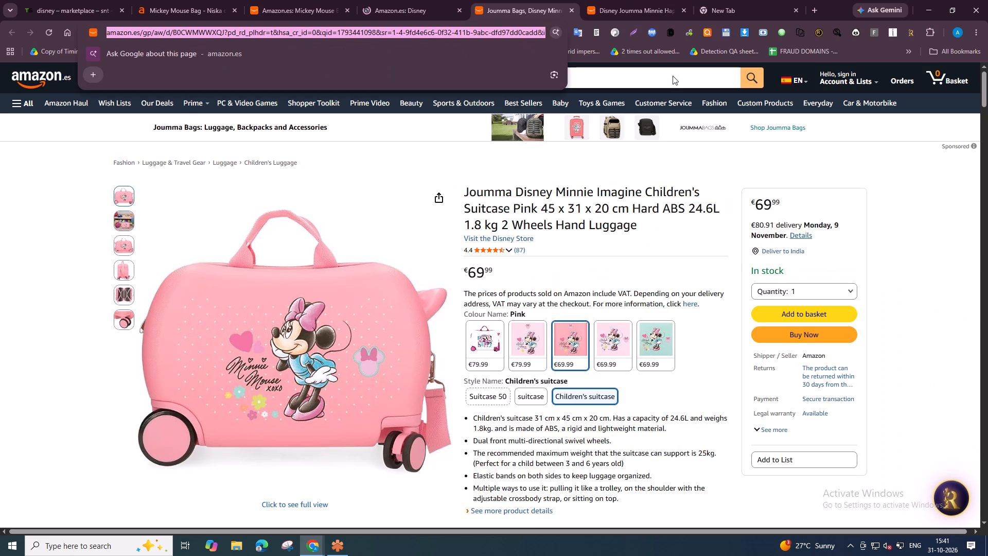
key(ctrl+v)
key(Down)
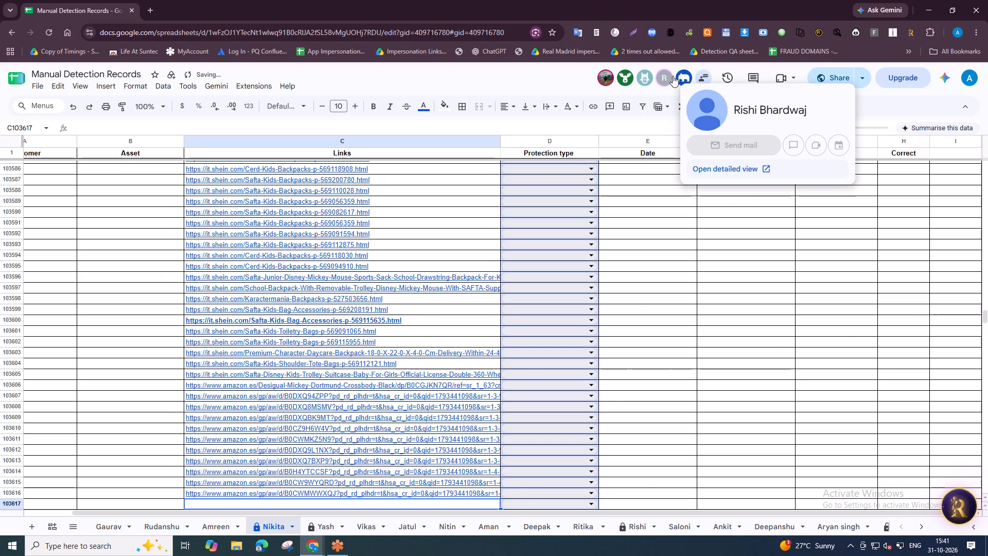
Choose the Minnie Imagine suitcase's Light Pink colour variant and record the address shown in cell C103617, then select cell C103618.
key(alt+Tab)
click(614, 342)
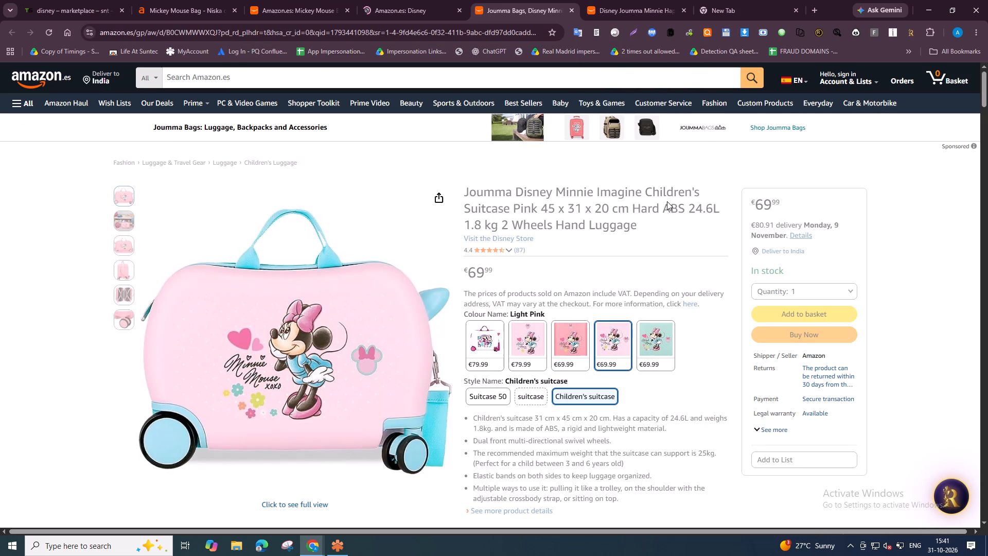
click(478, 34)
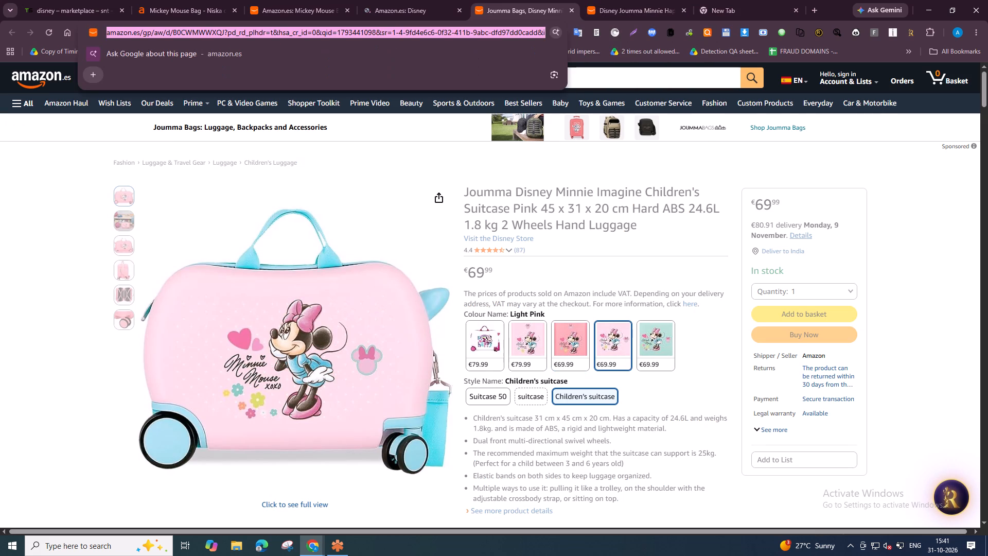
key(ctrl+c)
key(ctrl+c)
key(ctrl+c)
key(ctrl+c)
key(ctrl+c)
key(alt+Tab)
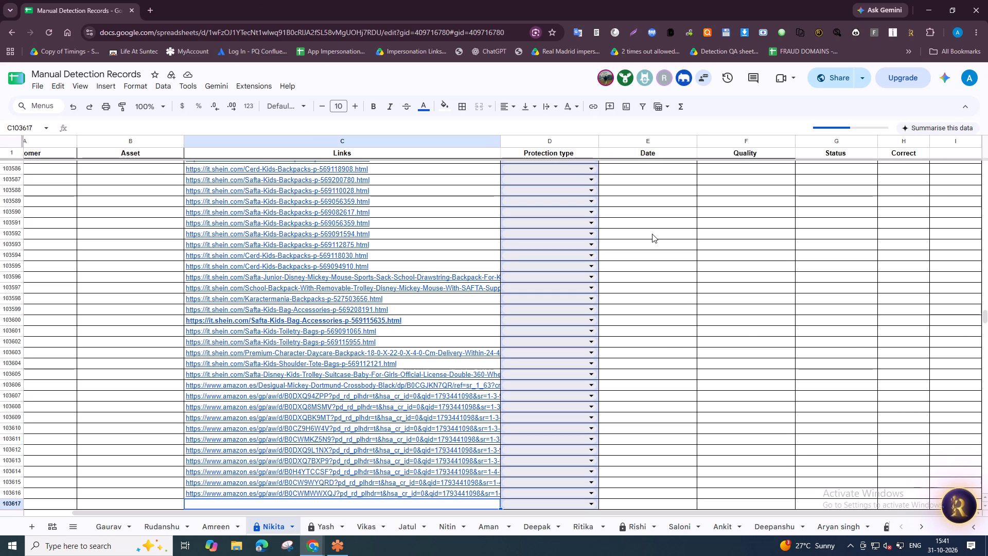
key(ctrl+v)
key(Down)
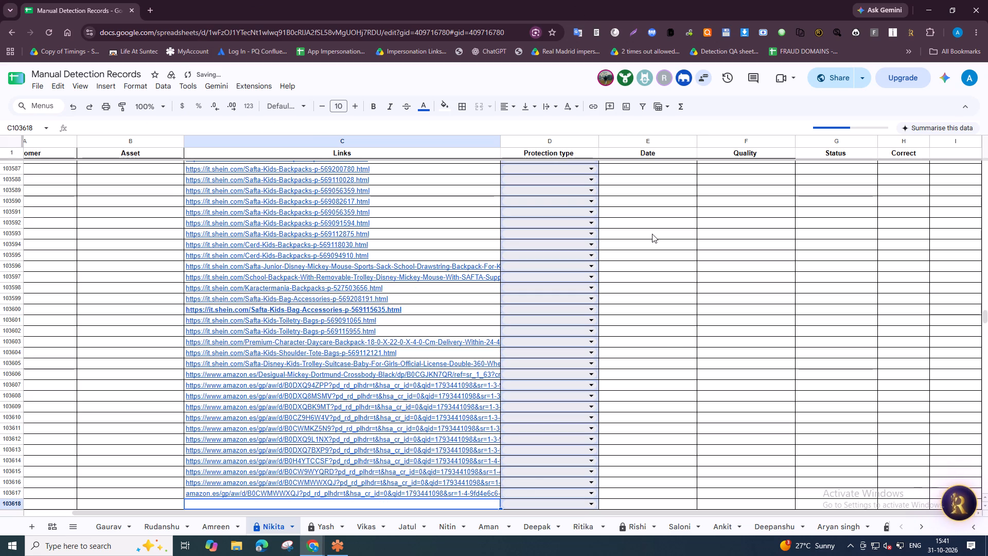
Switch the Minnie Imagine children's suitcase listing to the Turquoise colour variant.
key(alt+Tab)
click(664, 318)
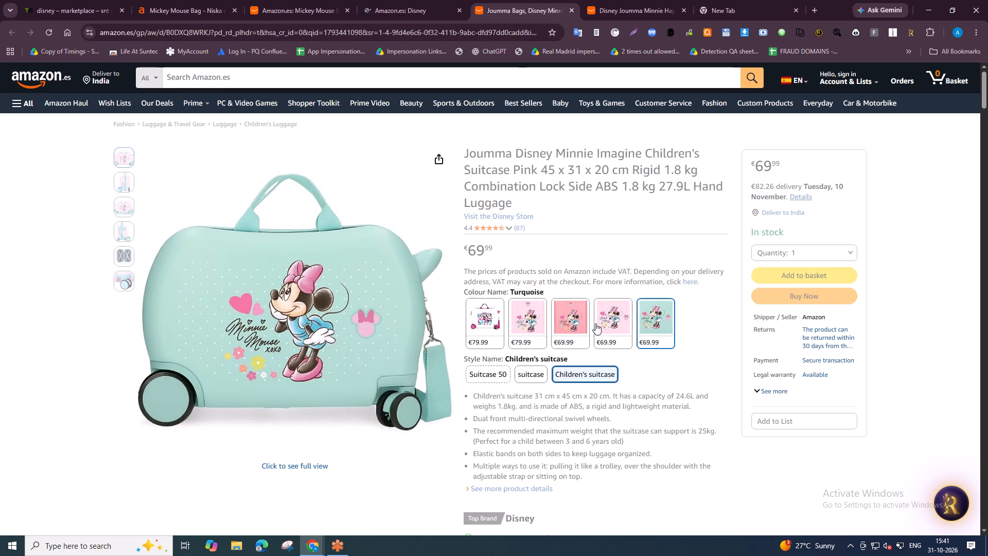
Record the link of the Disney Minnie Happy children's hard case, style Suitcase 50, in cell C103618, then select cell C103619.
click(630, 0)
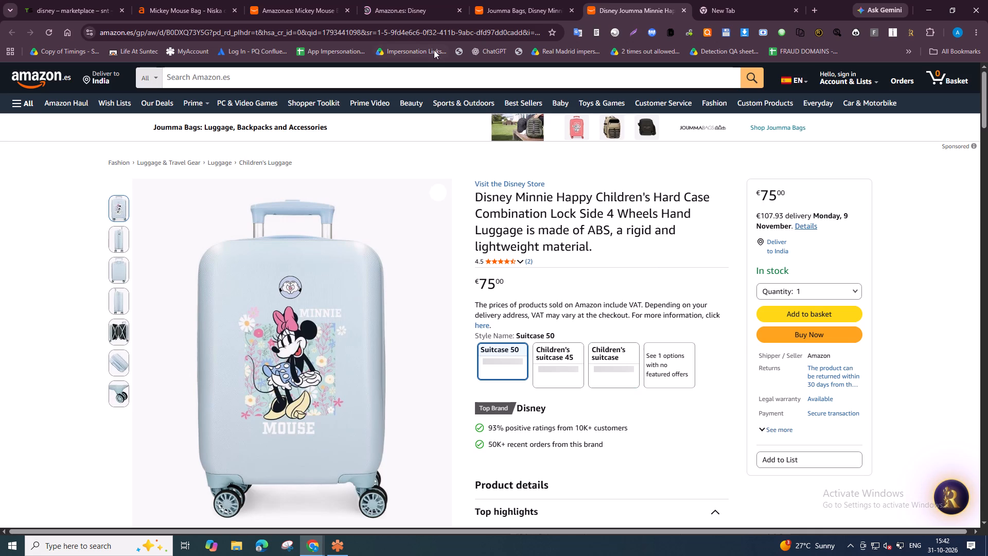
click(443, 33)
key(ctrl+c)
key(ctrl+c)
key(ctrl+c)
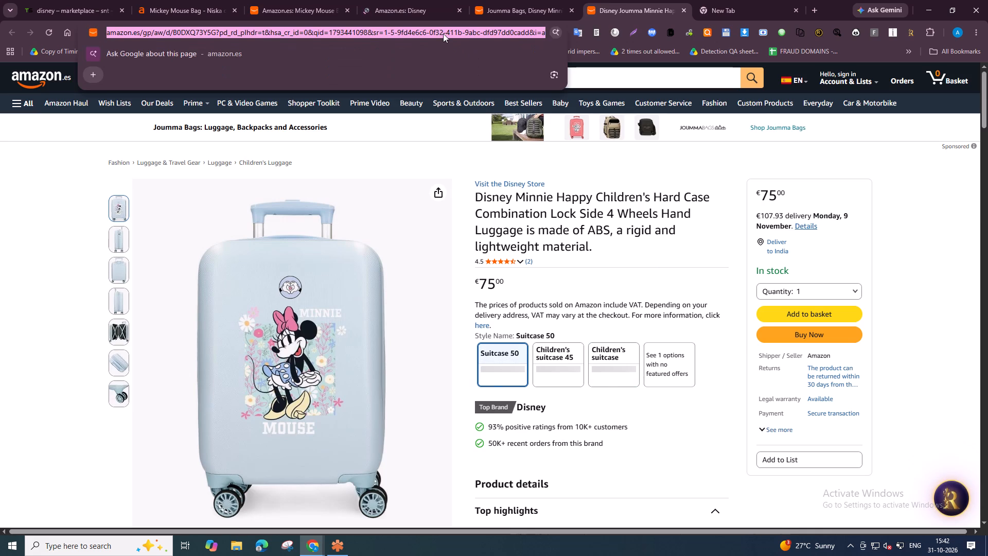
key(alt+Tab)
key(ctrl+v)
key(Down)
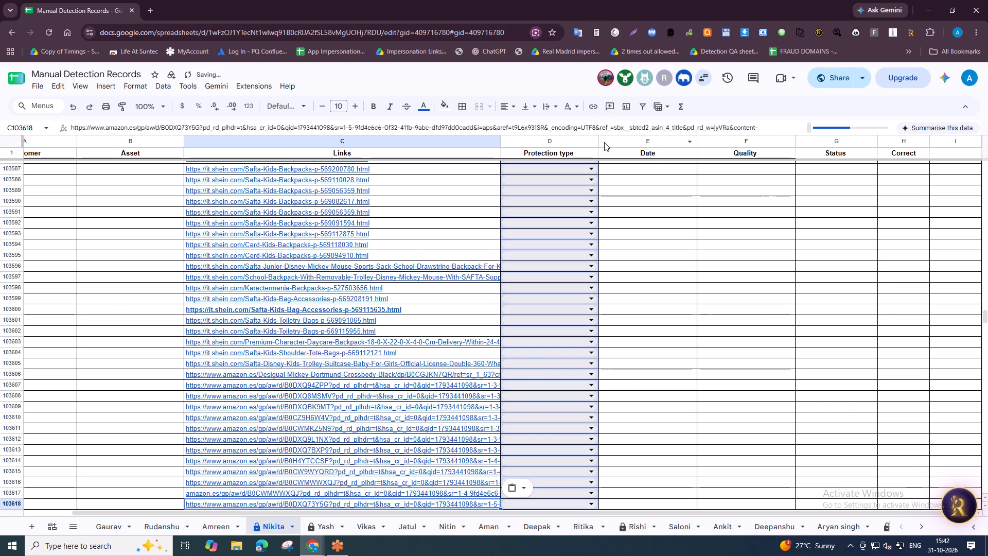
Record the link of the Minnie Imagine children's suitcase's Turquoise colour variant in cell C103619.
key(alt+Tab)
click(549, 0)
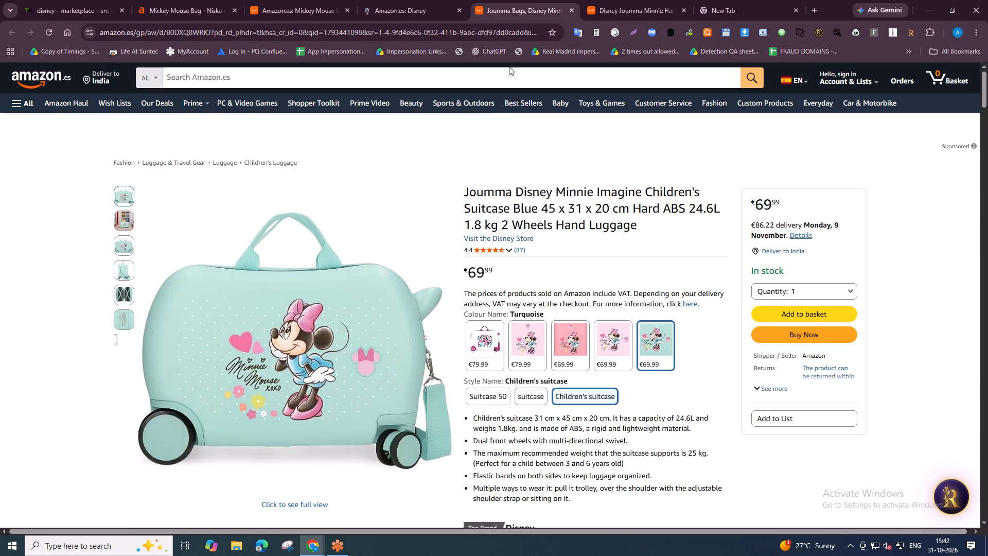
click(386, 29)
key(ctrl+c)
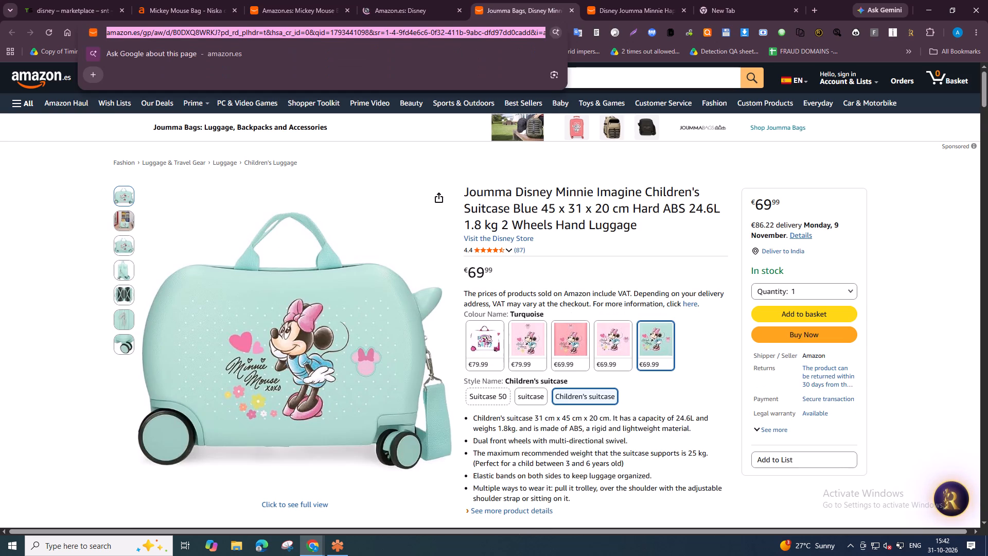
key(ctrl+c)
key(ctrl+c)
key(alt+Tab)
key(ctrl+v)
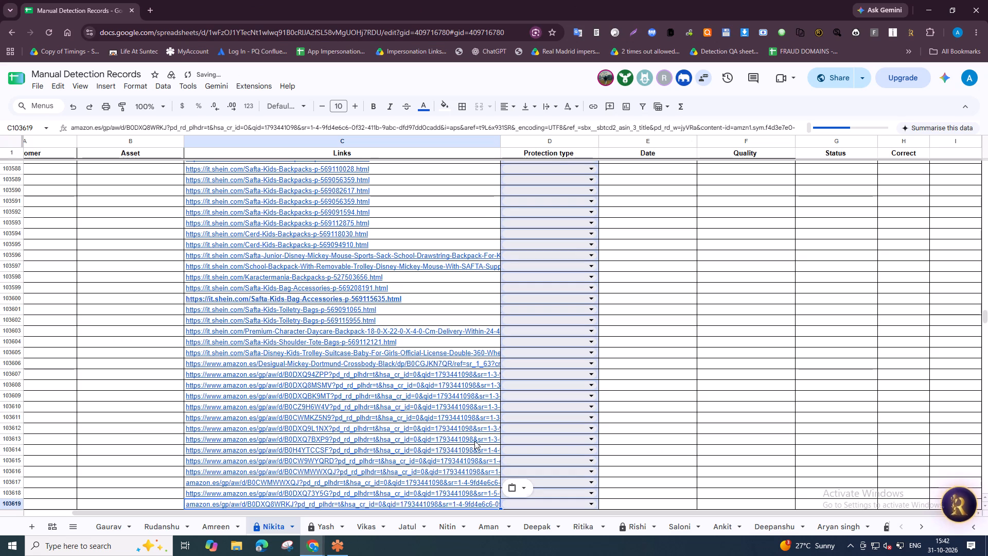
Select the Links cells from C103619 up to C103561 to check the link count, then select cell C103620.
key(ctrl+shift+Up)
scroll(474, 441, up, 6)
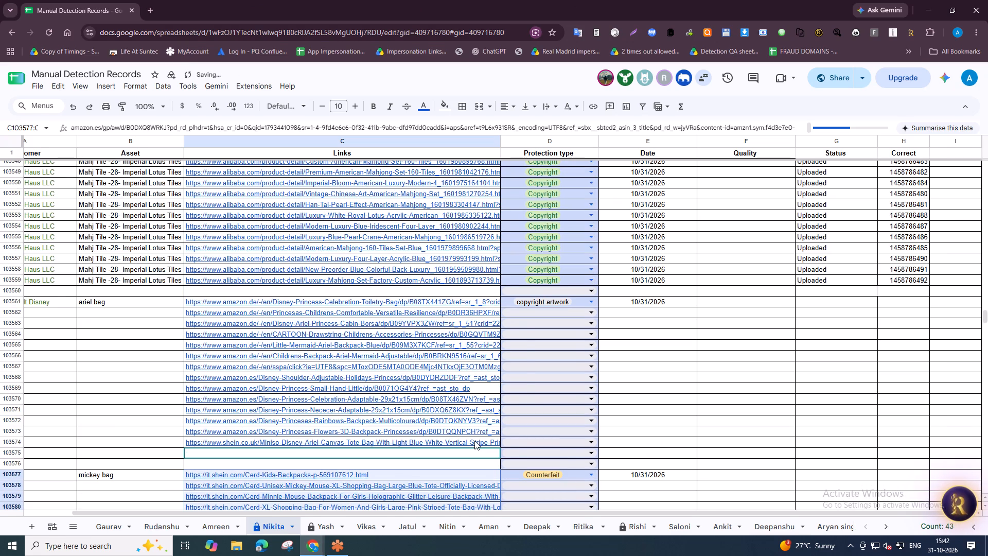
shift+click(469, 304)
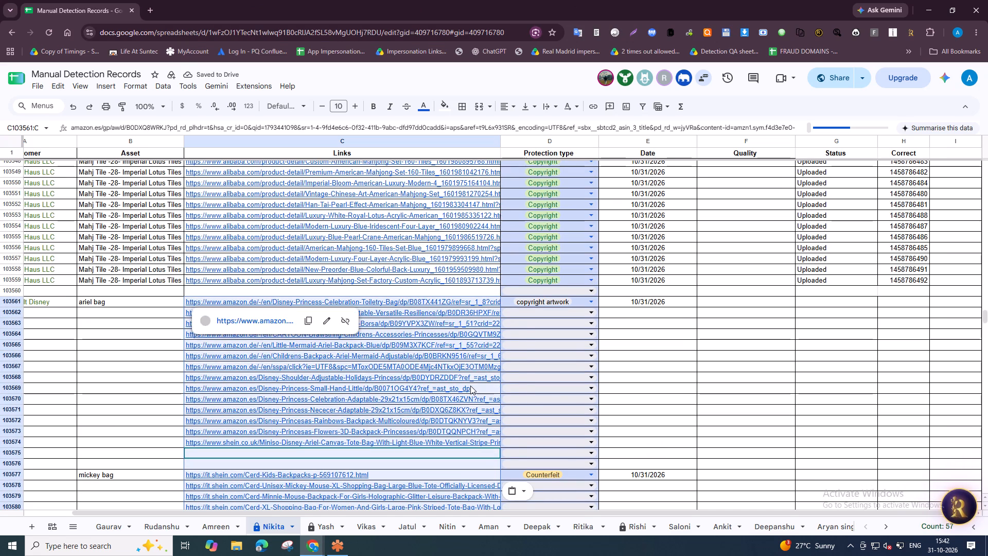
key(Down)
Close the Minnie Imagine children's suitcase listing.
key(alt+Tab)
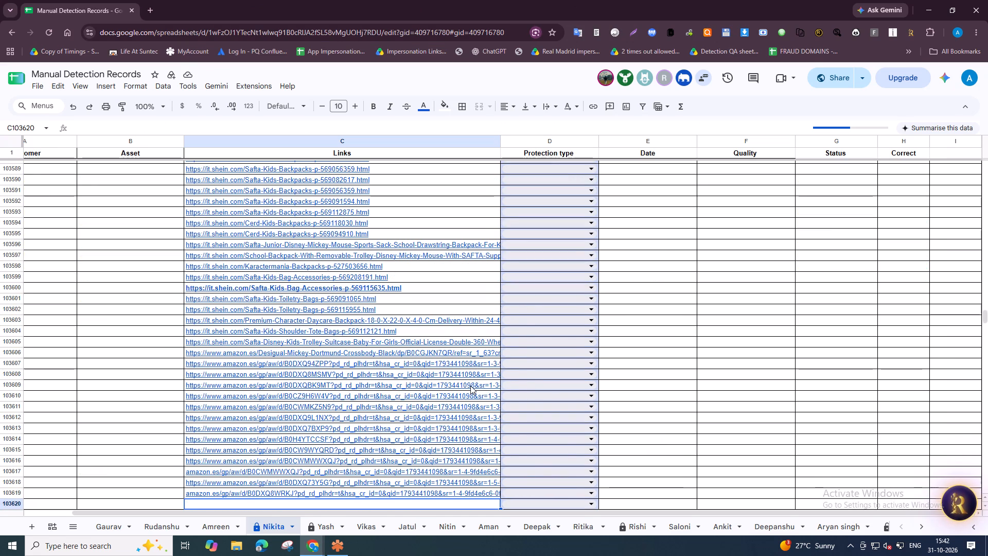
middle_click(542, 0)
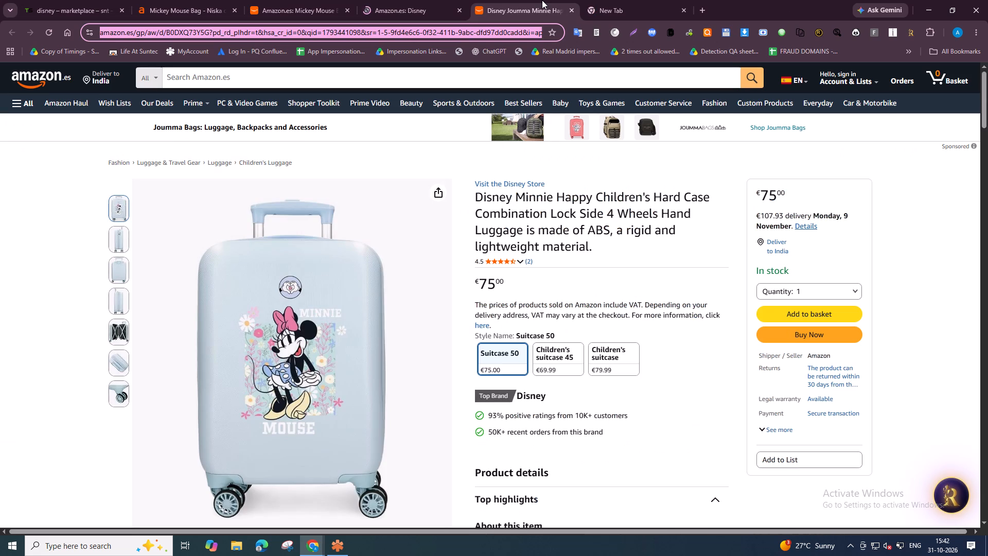
Search the Disney store on Amazon.es for "mickey mouse bags".
click(445, 0)
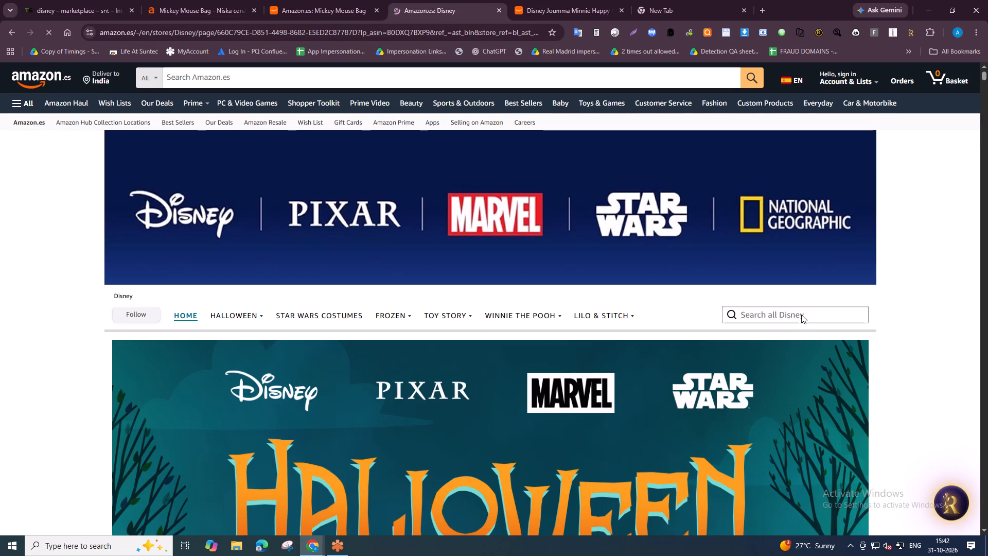
click(798, 316)
text(mickey)
key(space)
text(mous)
text(e bags)
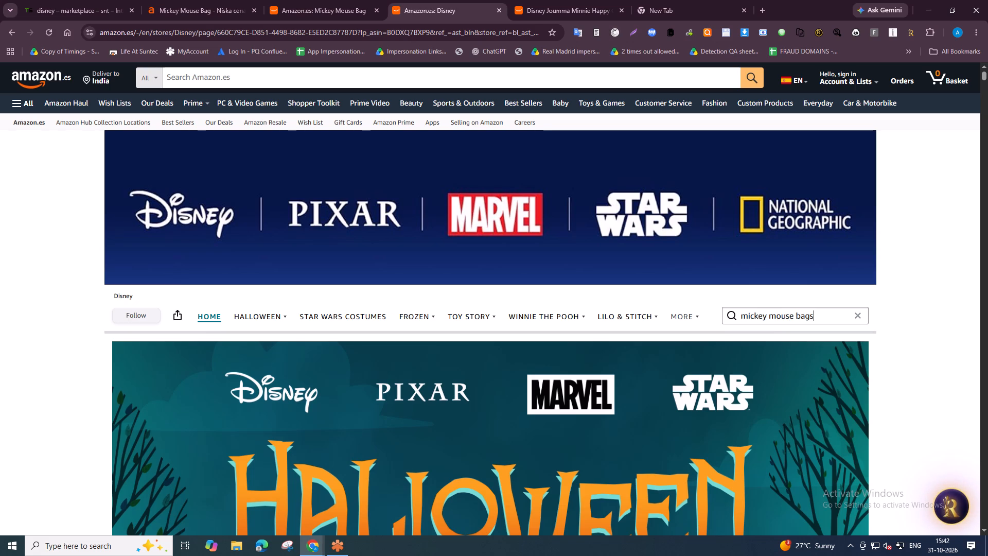
key(Return)
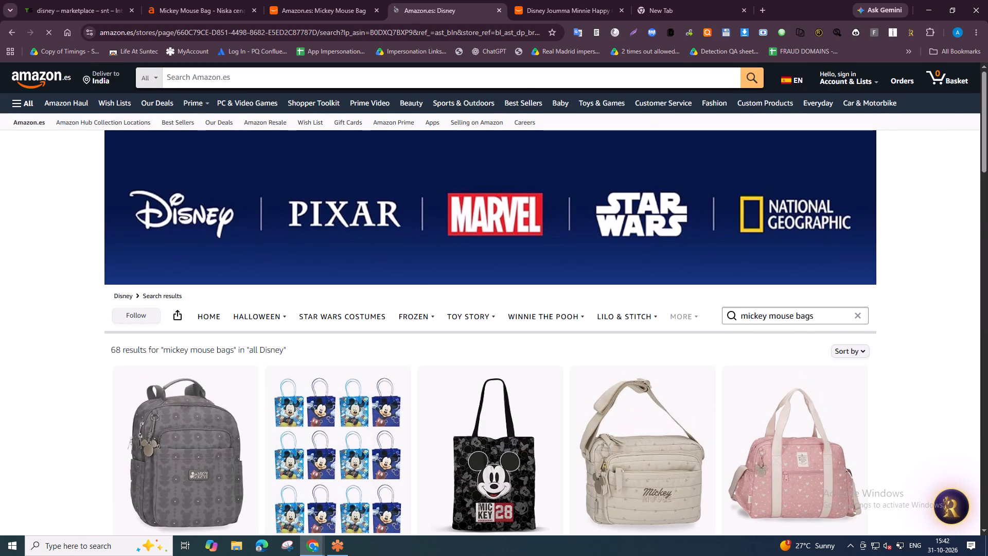
Go through the store's mickey mouse bags results to the end of the list and load more products.
scroll(636, 251, down, 6)
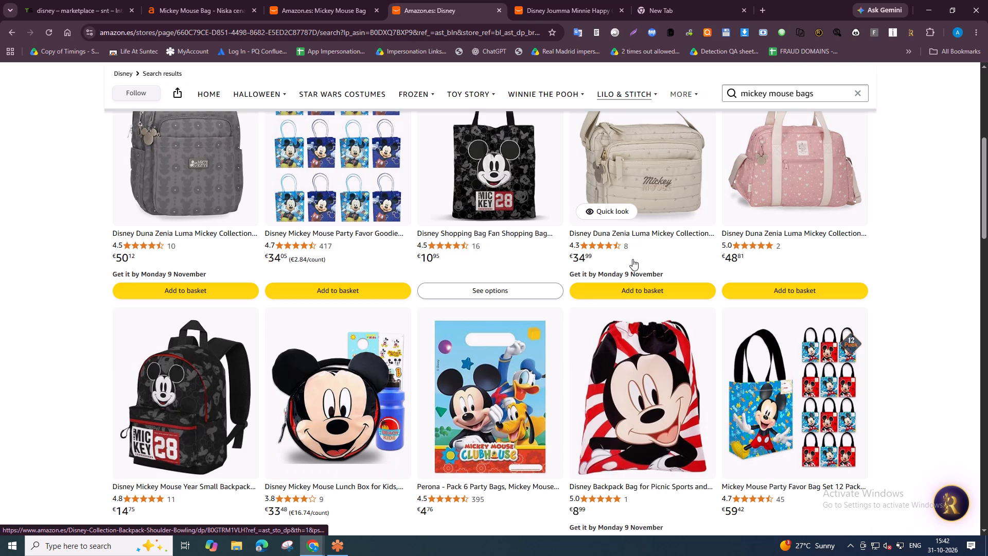
scroll(573, 307, down, 13)
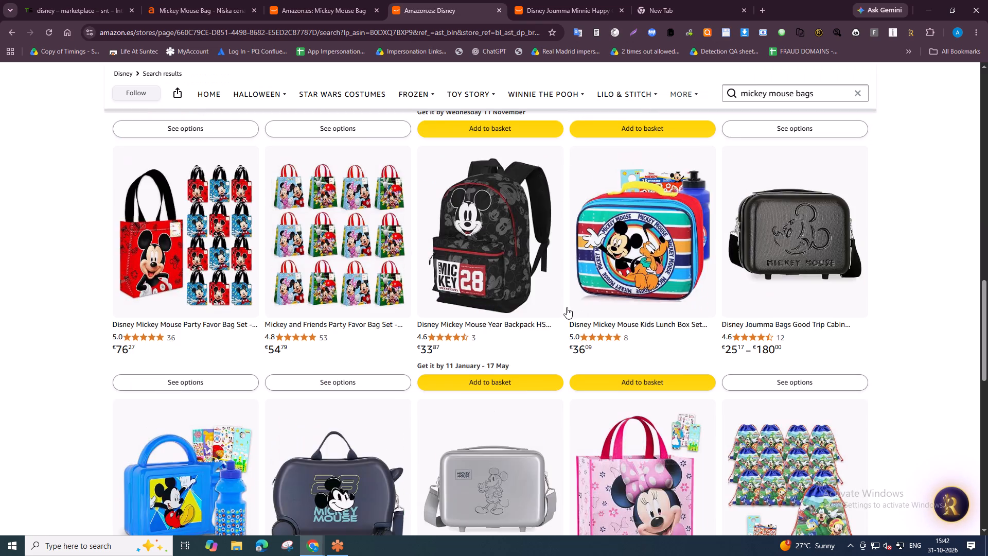
scroll(567, 306, down, 16)
scroll(567, 296, down, 16)
scroll(570, 299, down, 8)
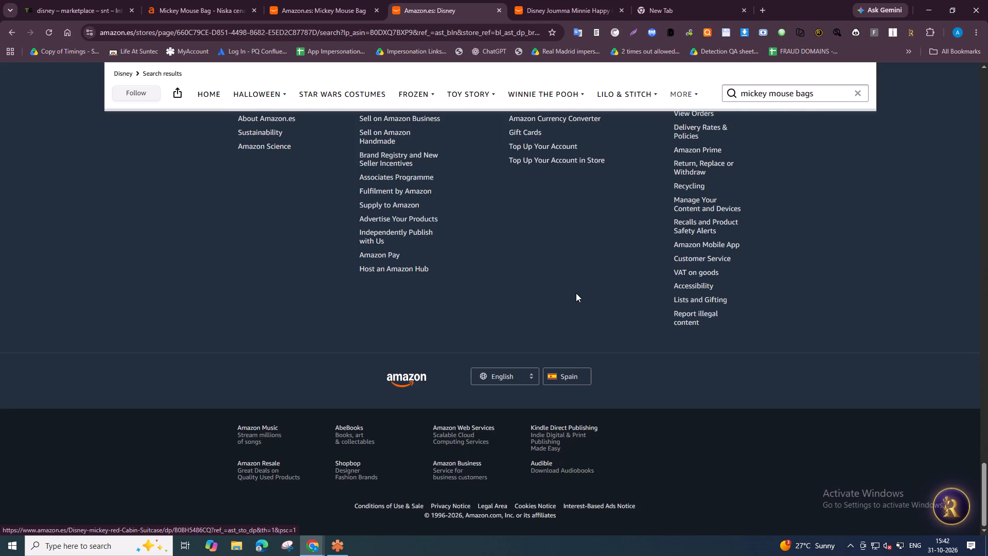
scroll(574, 293, up, 5)
click(492, 255)
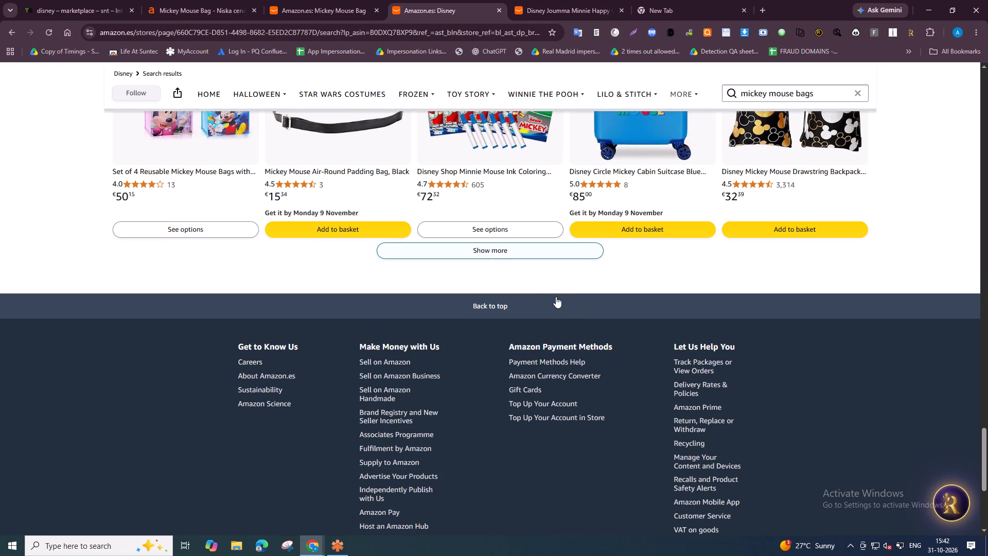
Review the mickey mouse bags results again from the start of the list, checking for listings that are not marked.
scroll(634, 318, up, 8)
scroll(634, 317, down, 9)
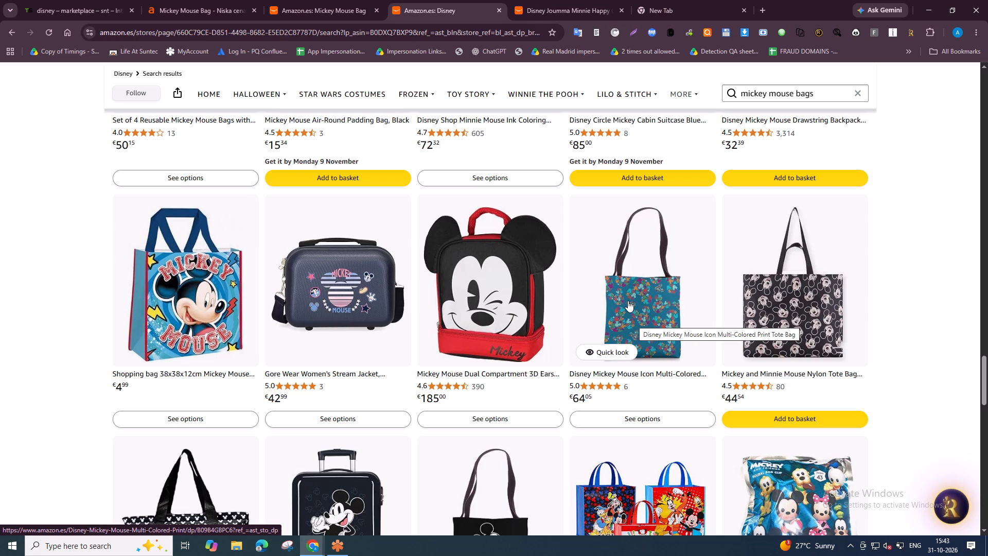
scroll(550, 316, up, 14)
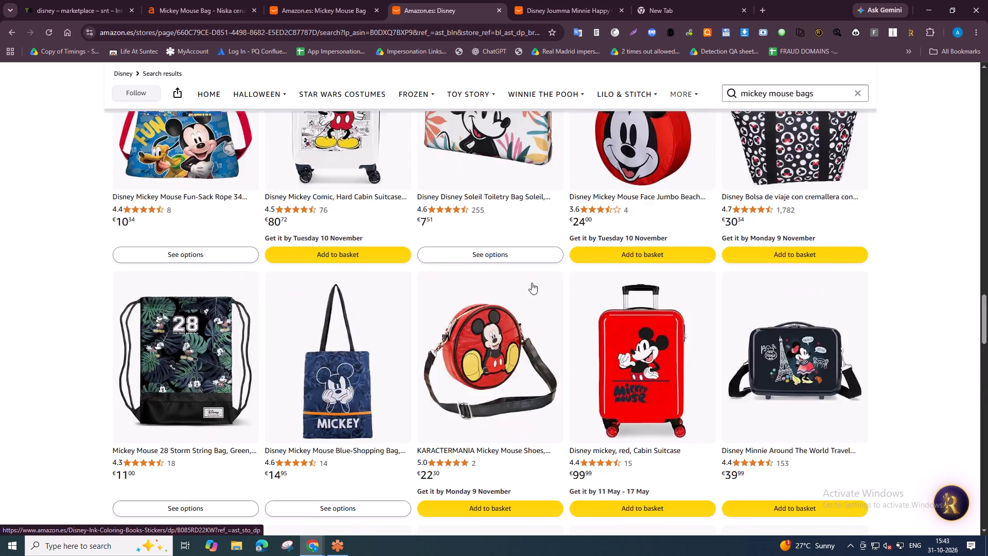
scroll(532, 283, up, 20)
scroll(532, 283, up, 20)
scroll(532, 283, up, 7)
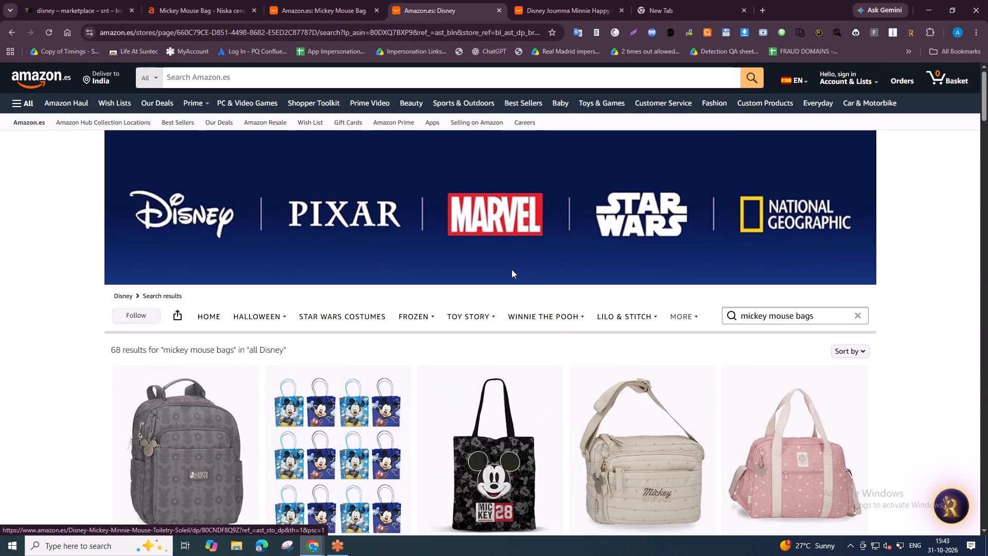
scroll(511, 269, up, 16)
scroll(550, 311, down, 3)
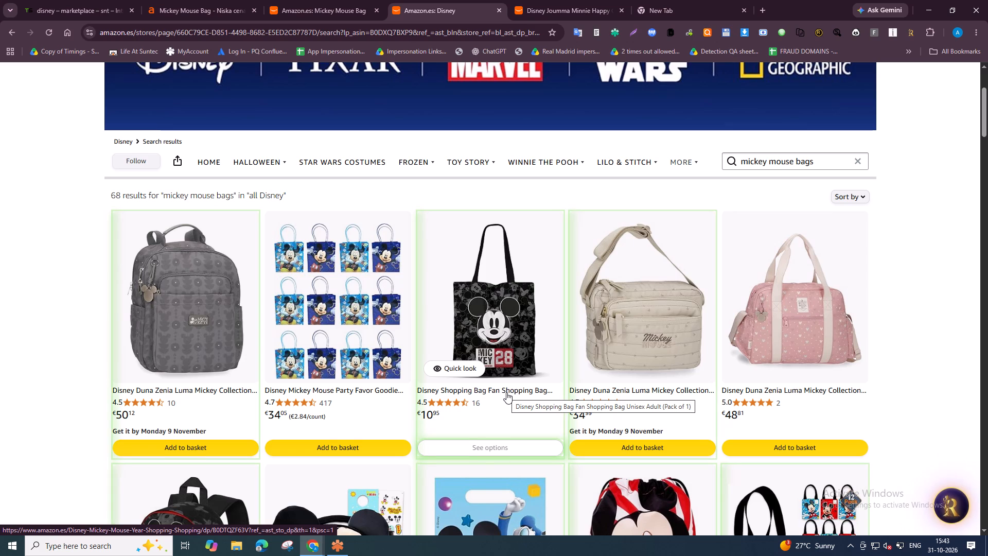
scroll(612, 398, down, 5)
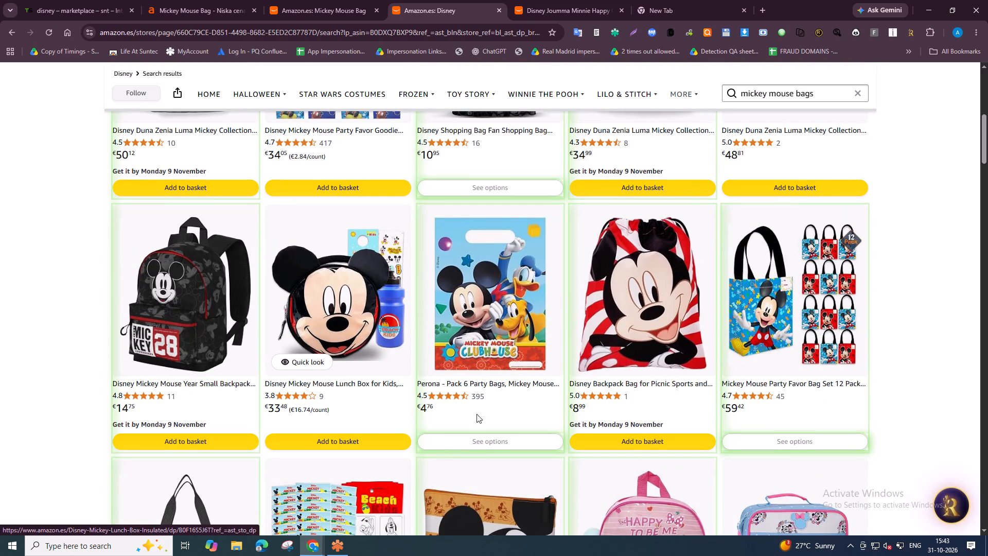
scroll(680, 394, down, 4)
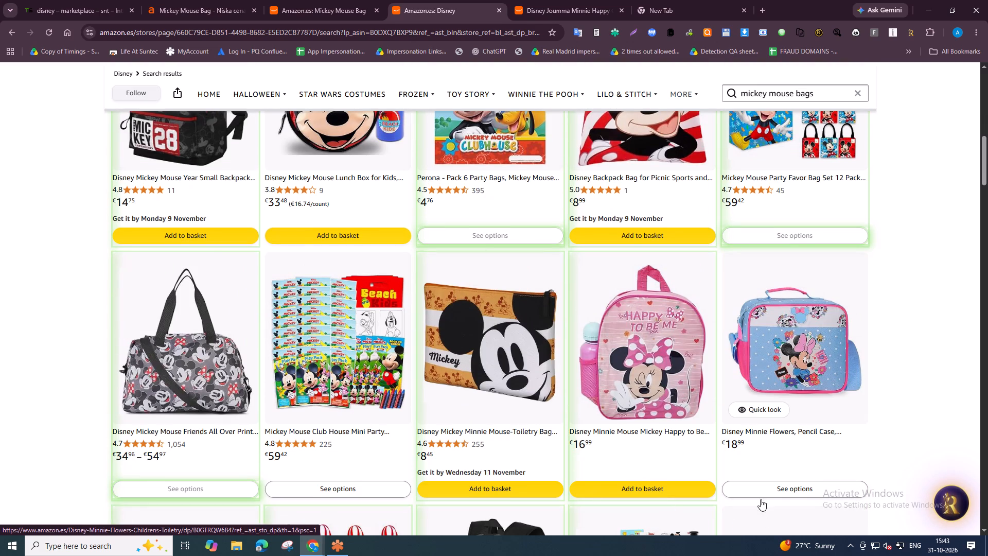
scroll(636, 439, down, 6)
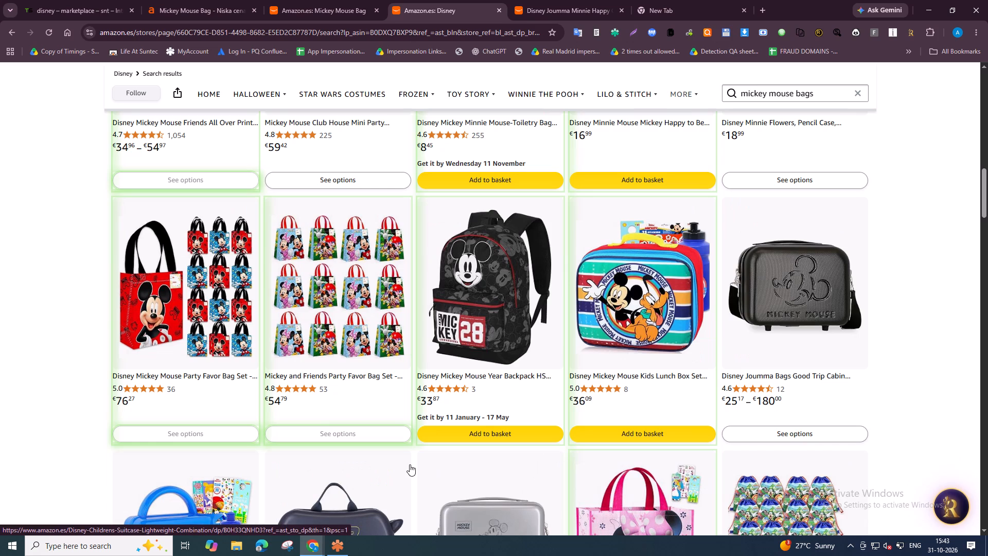
scroll(616, 436, down, 5)
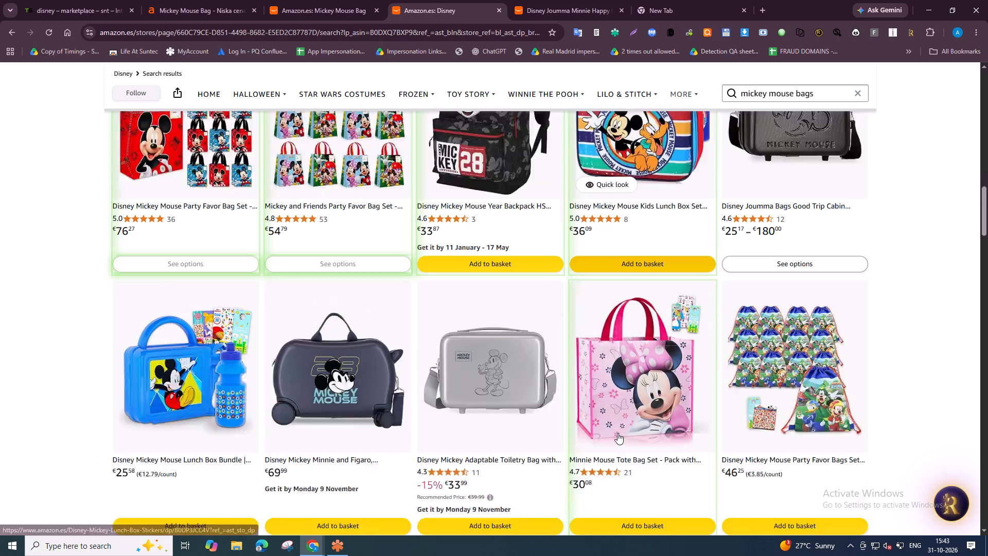
scroll(619, 430, up, 3)
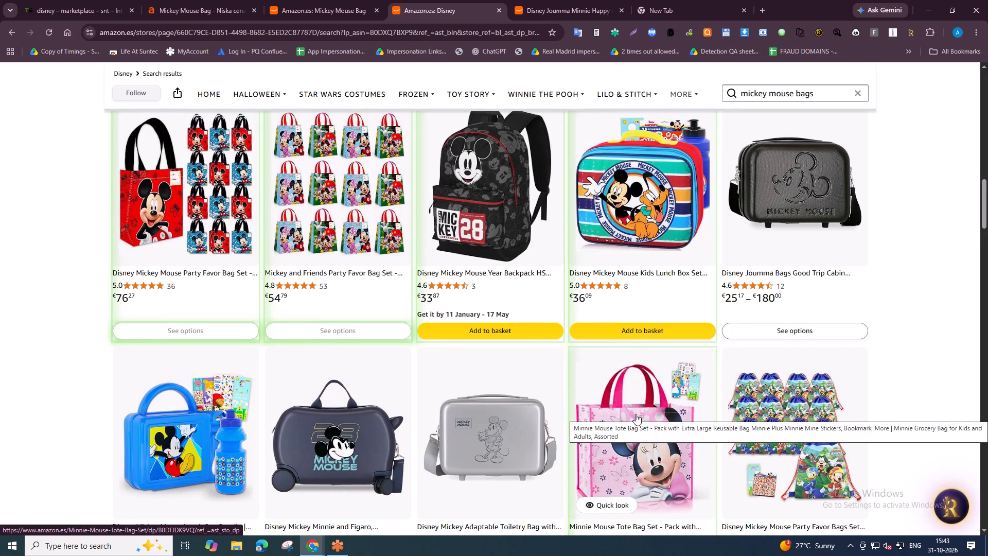
scroll(637, 413, down, 4)
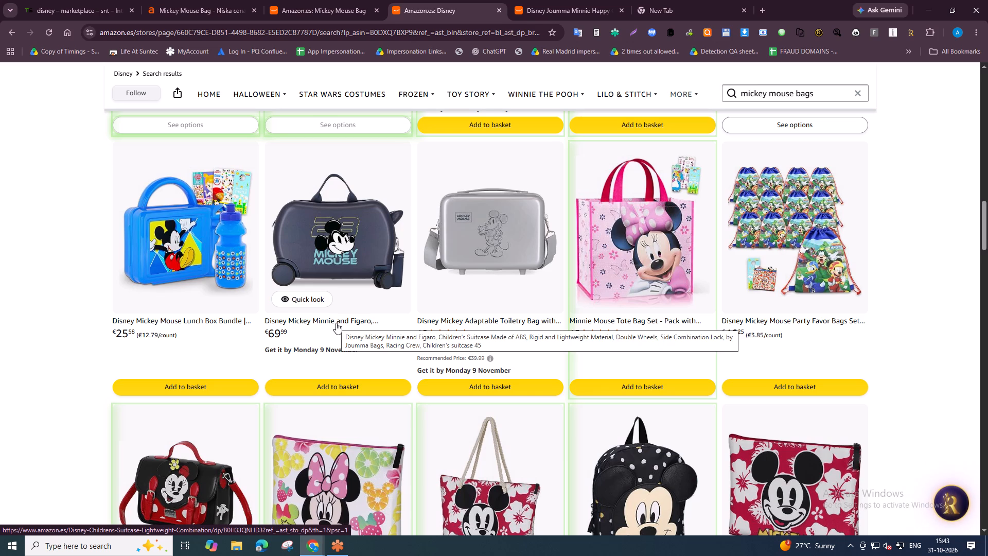
Record the Disney Mickey Adaptable Toiletry Bag listing's link in Links cell C103620 of the Manual Detection Records sheet.
right_click(477, 322)
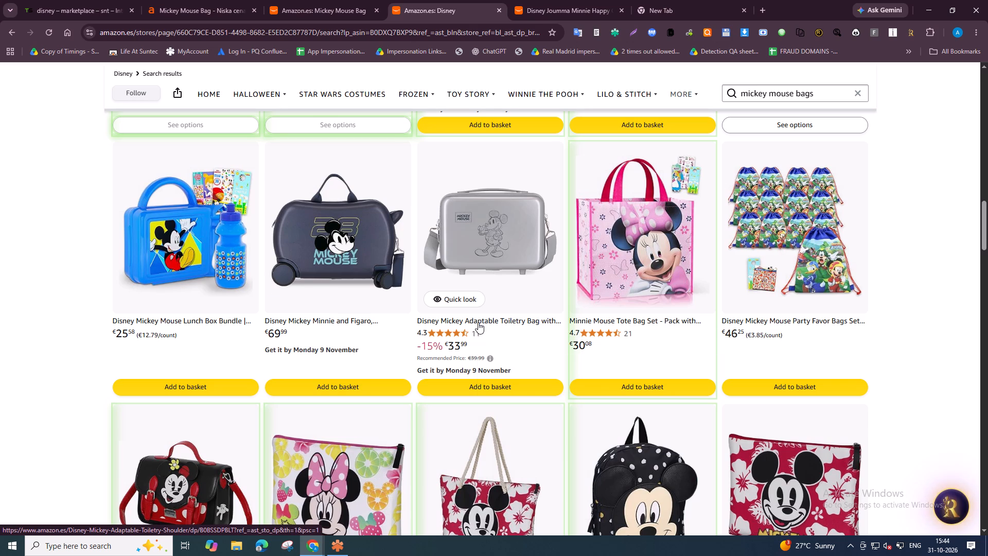
click(545, 430)
key(alt+Tab)
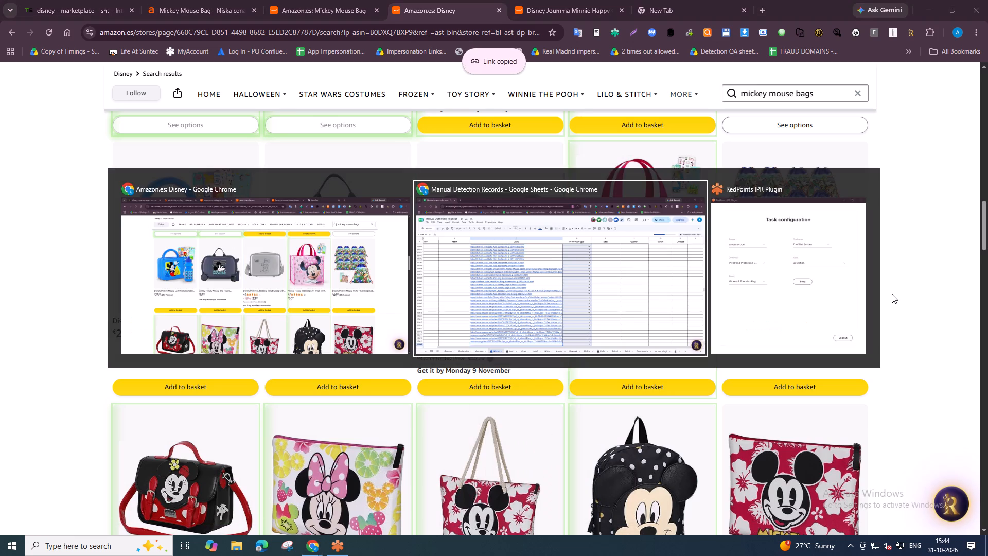
key(ctrl+v)
key(Down)
key(alt+Tab)
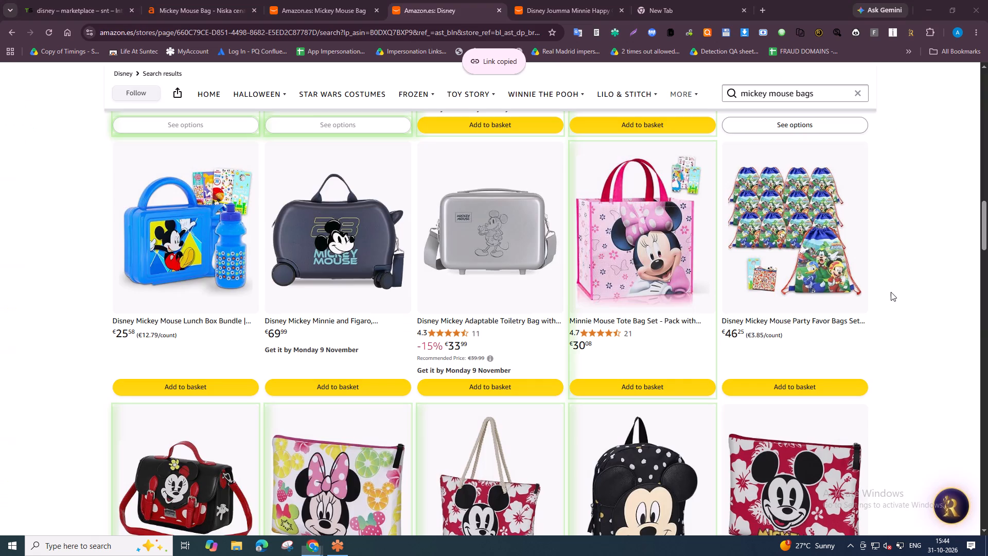
Record the link of the Disney Mickey Minnie and Figaro children's suitcase listing in Links cell C103621.
right_click(351, 321)
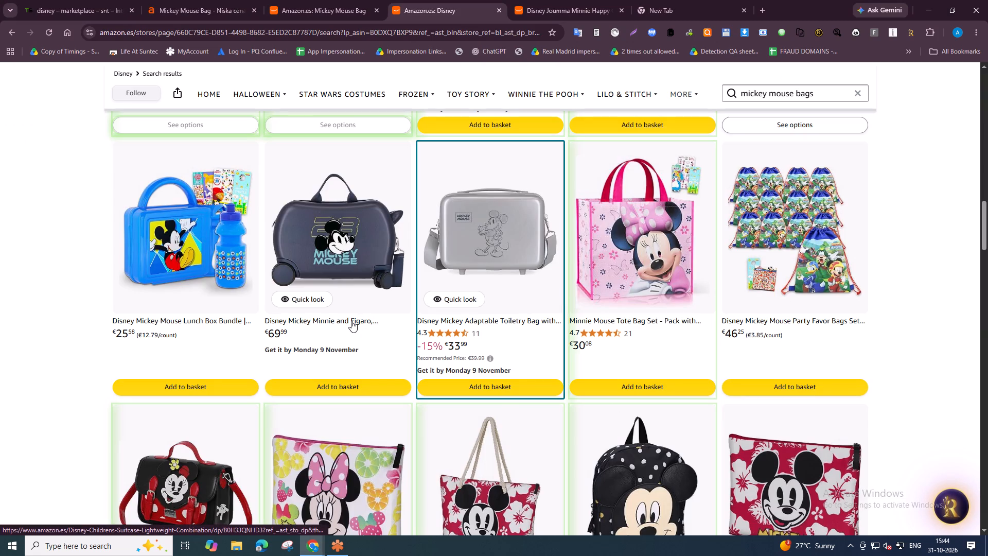
click(377, 426)
key(alt+Tab)
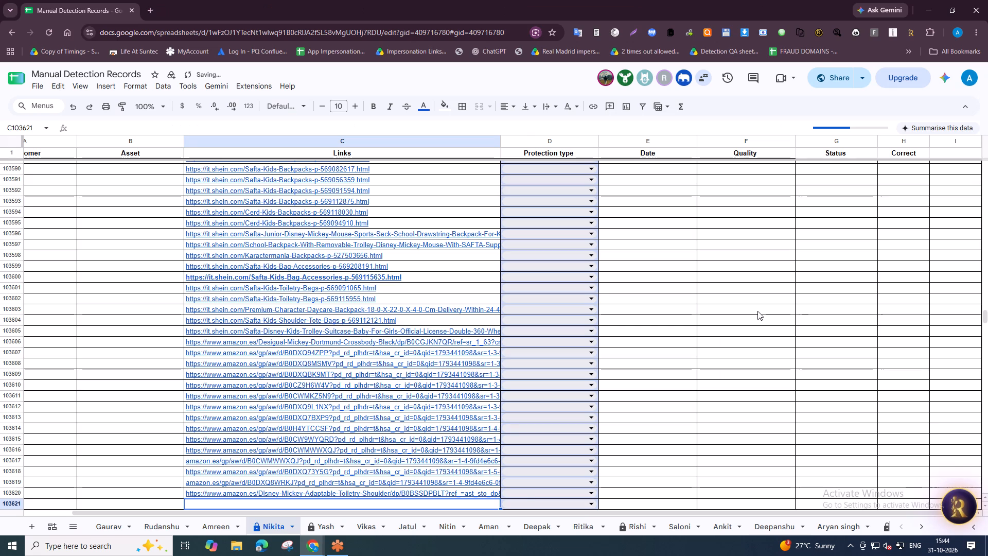
key(ctrl+v)
key(Down)
key(alt+Tab)
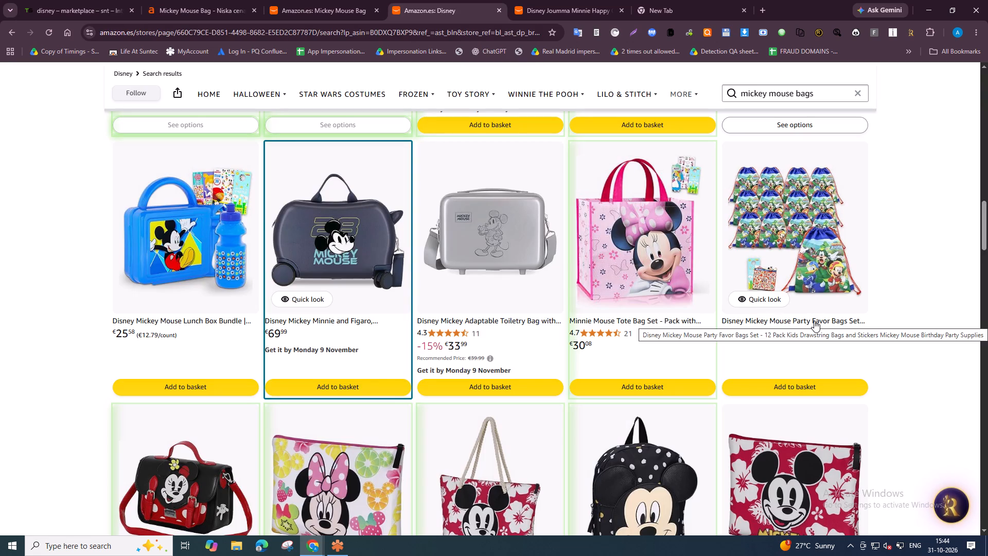
Record the link of the Disney Mickey Minnie Mouse Soleil Toiletry Bag in Hawaii Red in Links cell C103622.
scroll(814, 321, down, 6)
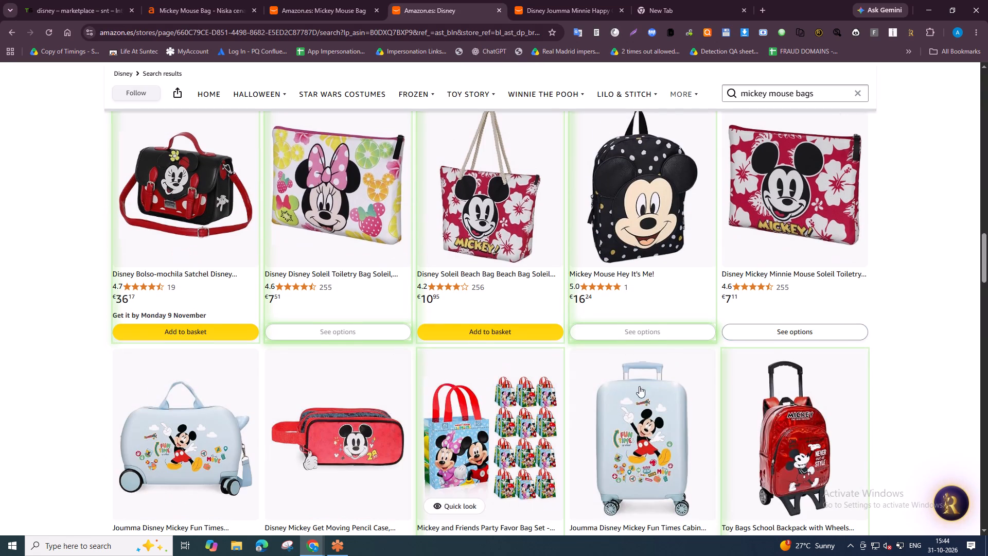
scroll(649, 387, up, 2)
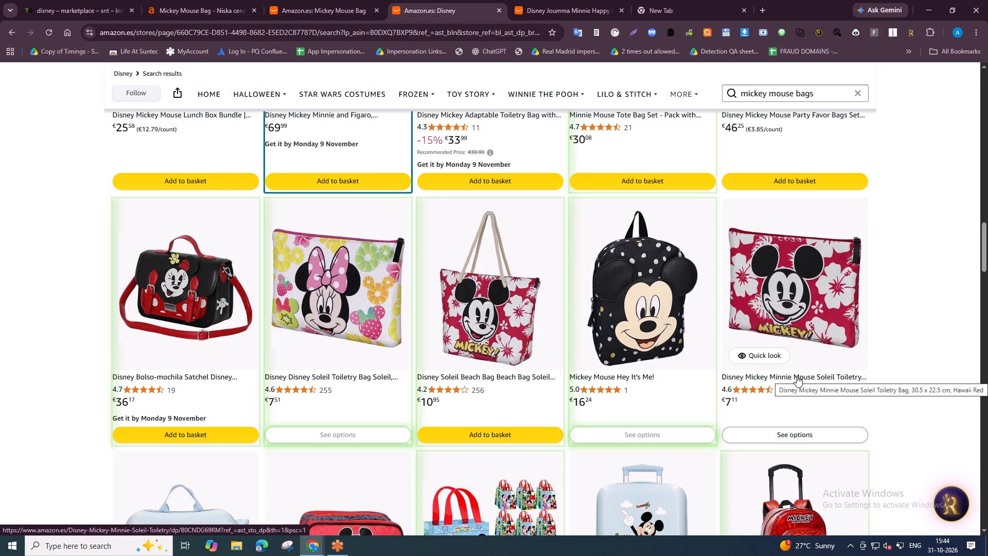
right_click(797, 376)
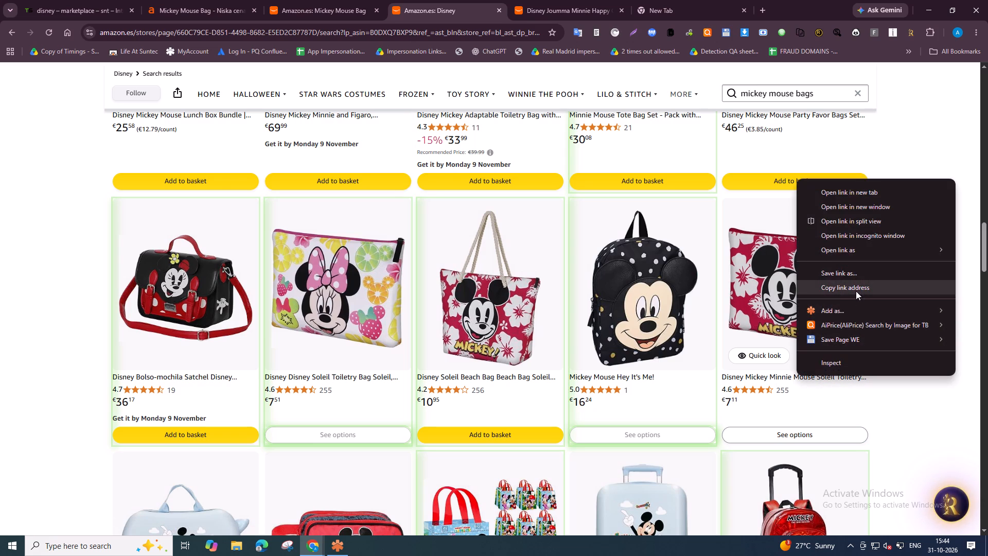
click(858, 288)
key(alt+Tab)
key(Down)
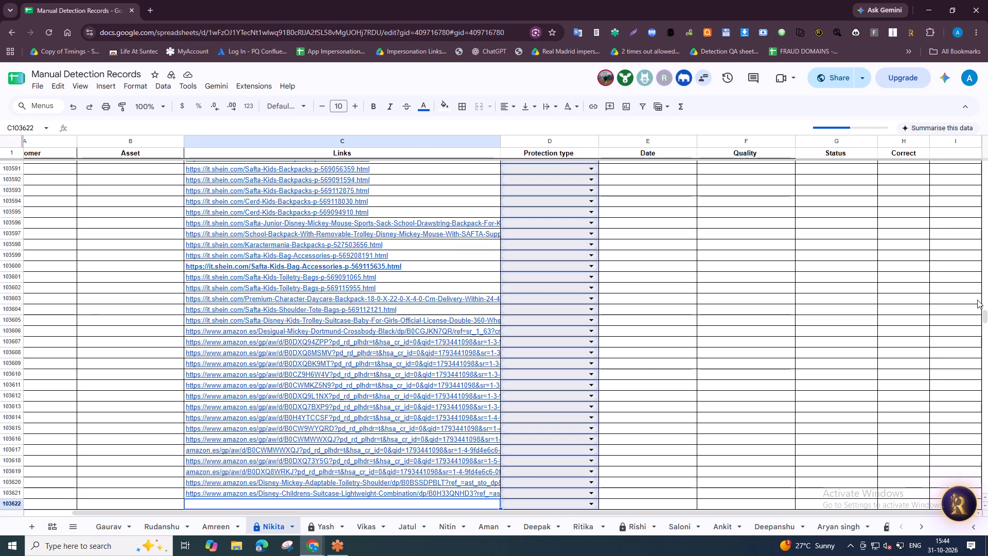
key(ctrl+v)
key(Down)
scroll(516, 270, down, 4)
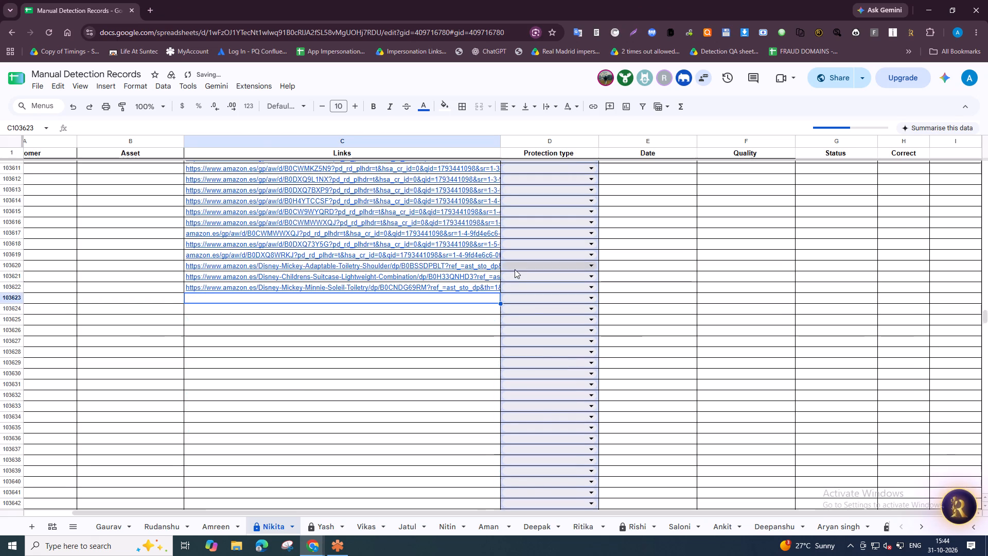
key(alt+Tab)
Record the link of the €69.99 Joumma Disney Mickey Fun Times children's suitcase in Links cell C103623.
scroll(794, 365, down, 5)
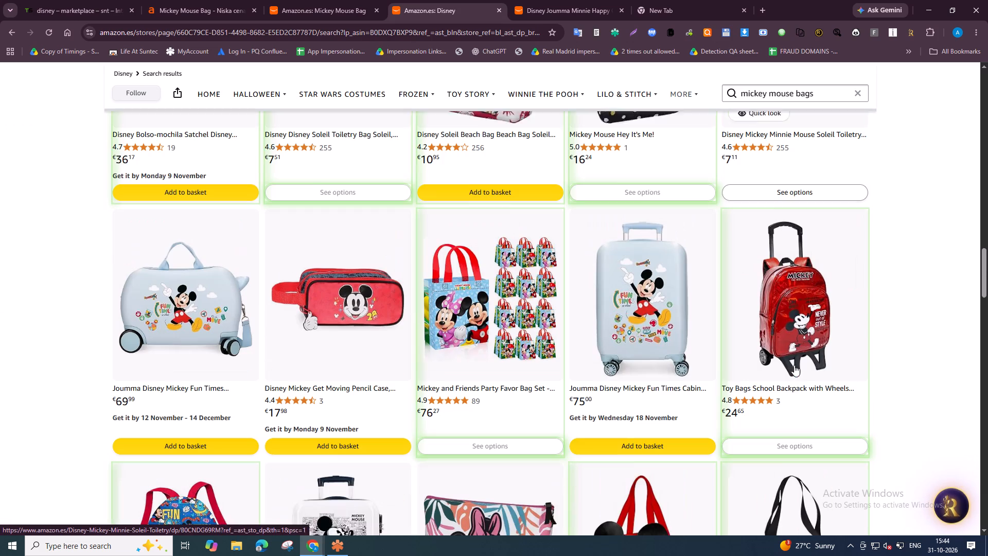
right_click(183, 375)
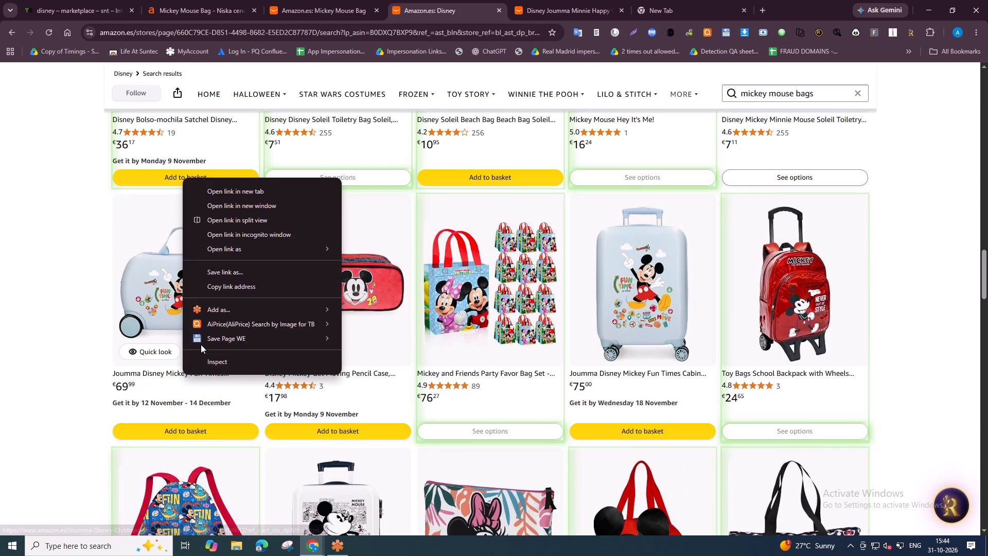
click(240, 283)
key(alt+Tab)
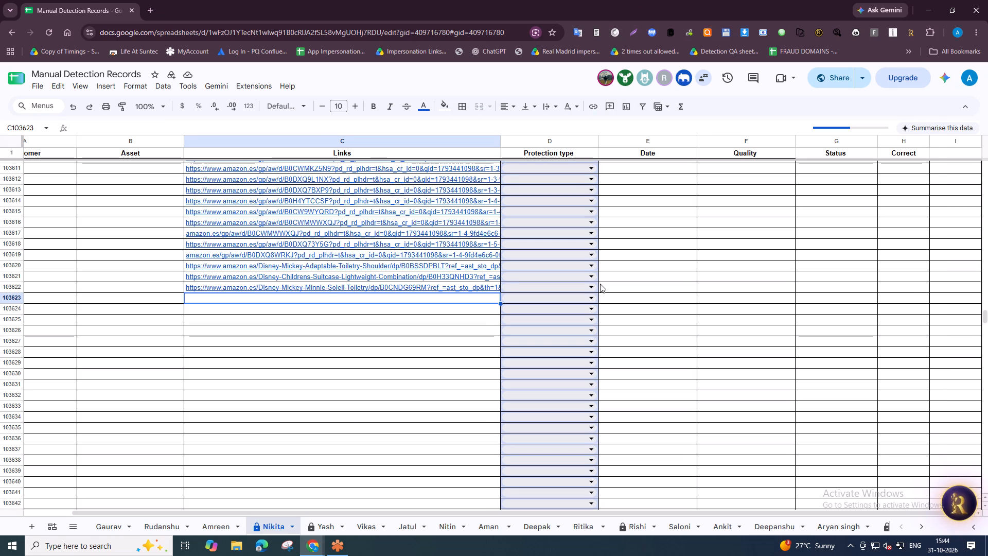
key(ctrl+v)
key(Down)
key(alt+Tab)
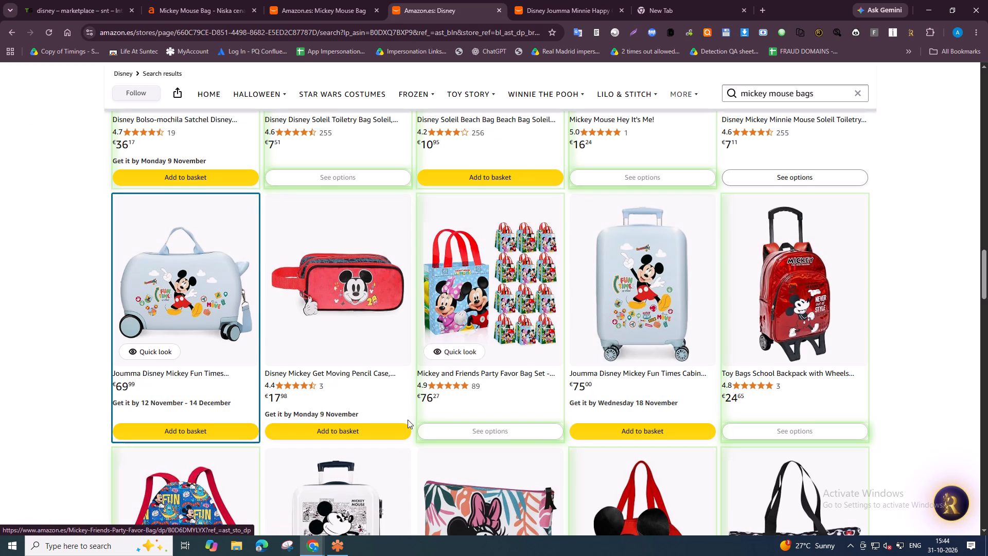
Record the link of the €75.00 Joumma Disney Mickey Fun Times cabin suitcase in Links cell C103624.
scroll(781, 401, down, 4)
scroll(781, 401, up, 3)
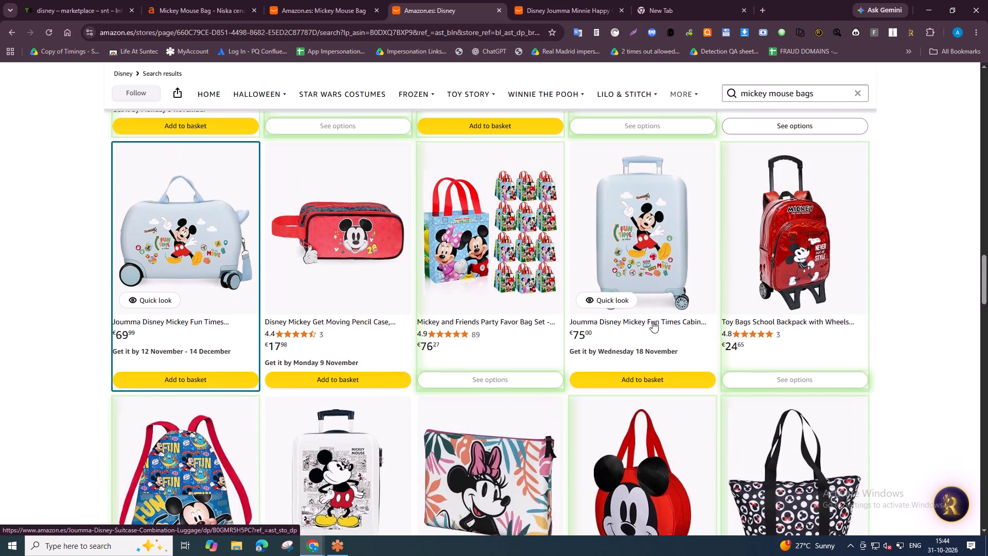
right_click(652, 321)
click(698, 430)
key(alt+Tab)
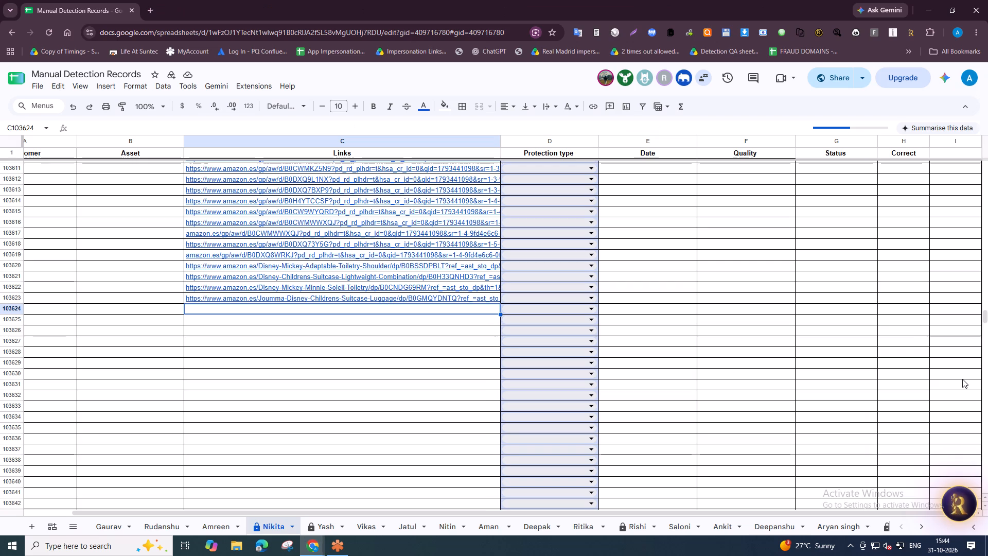
key(ctrl+v)
key(Down)
key(alt+Tab)
Record the link of the Disney Mickey Comic hard cabin suitcase listing in Links cell C103625.
key(Down)
scroll(634, 391, down, 4)
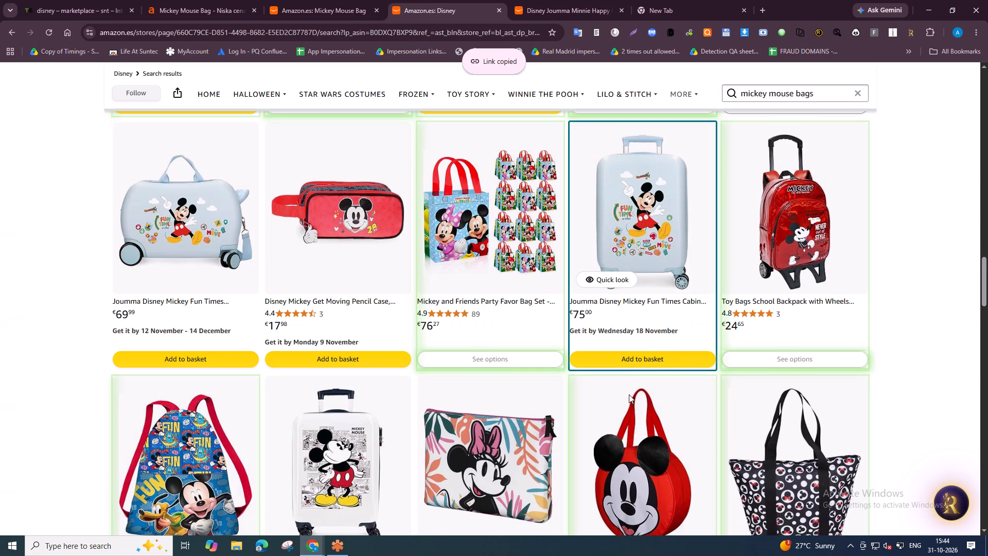
scroll(384, 384, down, 4)
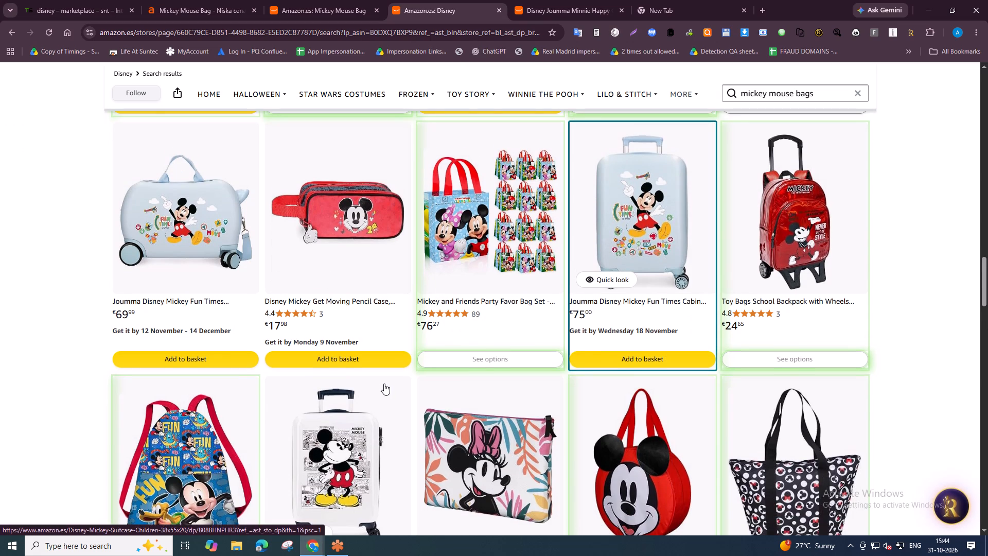
right_click(350, 348)
click(415, 258)
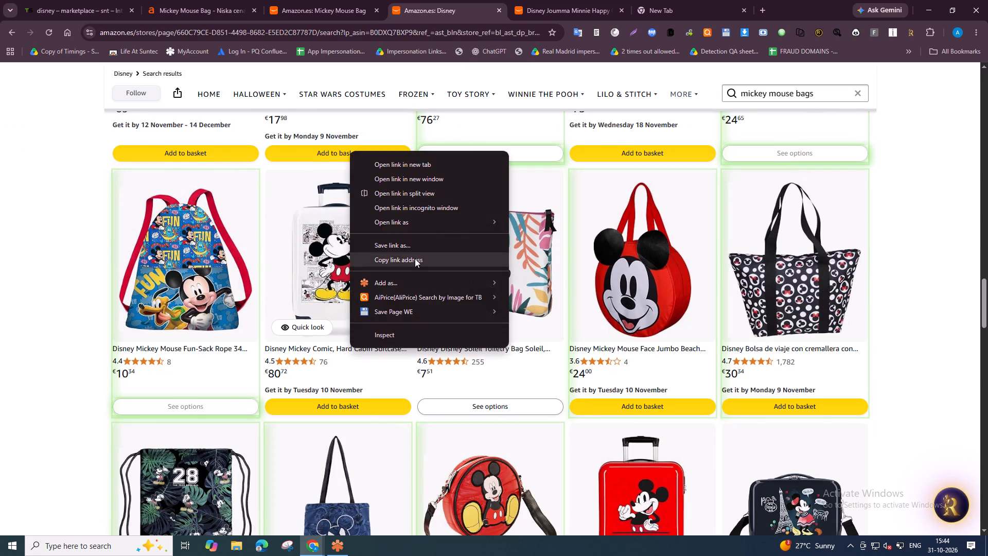
key(alt+Tab)
key(ctrl+v)
key(Down)
key(alt+Tab)
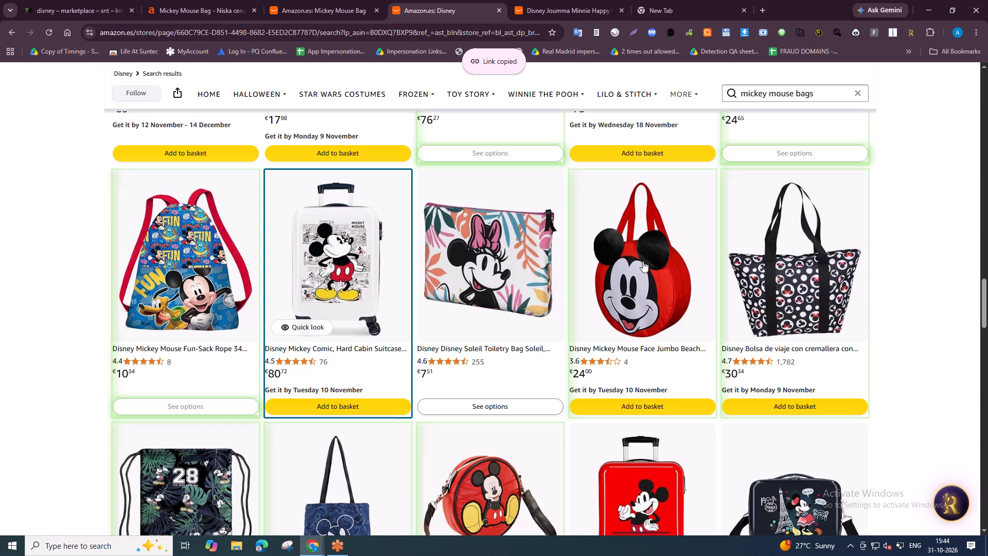
Record the link of the unmarked Disney Soleil Toiletry Bag with Minnie and multicoloured leaves in Links cell C103626.
right_click(517, 352)
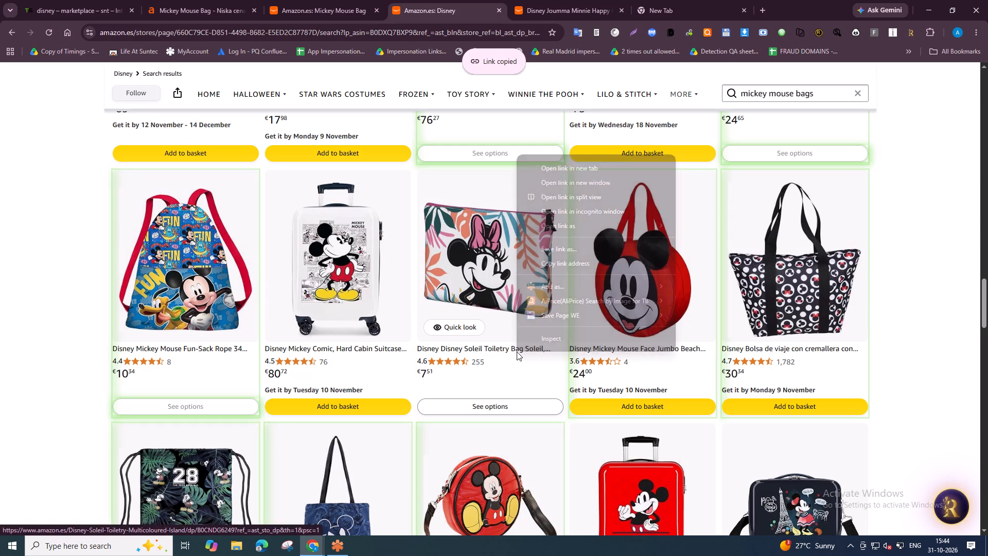
click(560, 262)
key(alt+Tab)
key(ctrl+v)
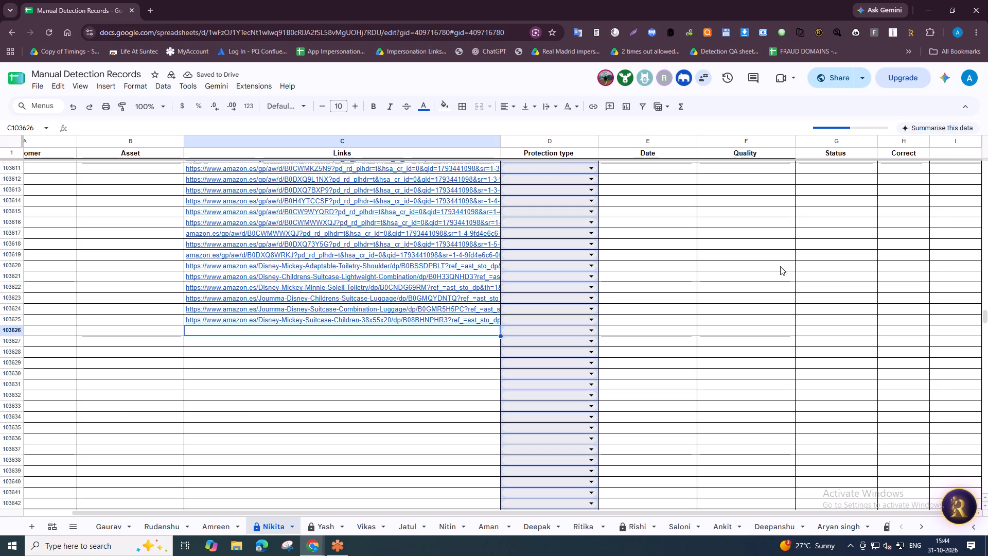
key(Down)
key(alt+Tab)
Record the link of the €99.99 red Disney Mickey cabin suitcase listing in Links cell C103627.
scroll(756, 463, down, 6)
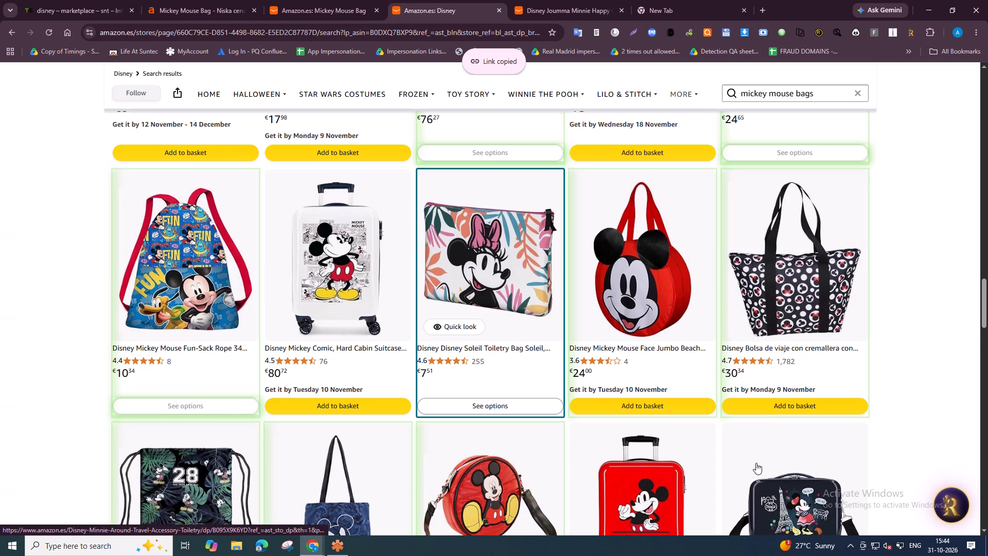
scroll(581, 420, up, 1)
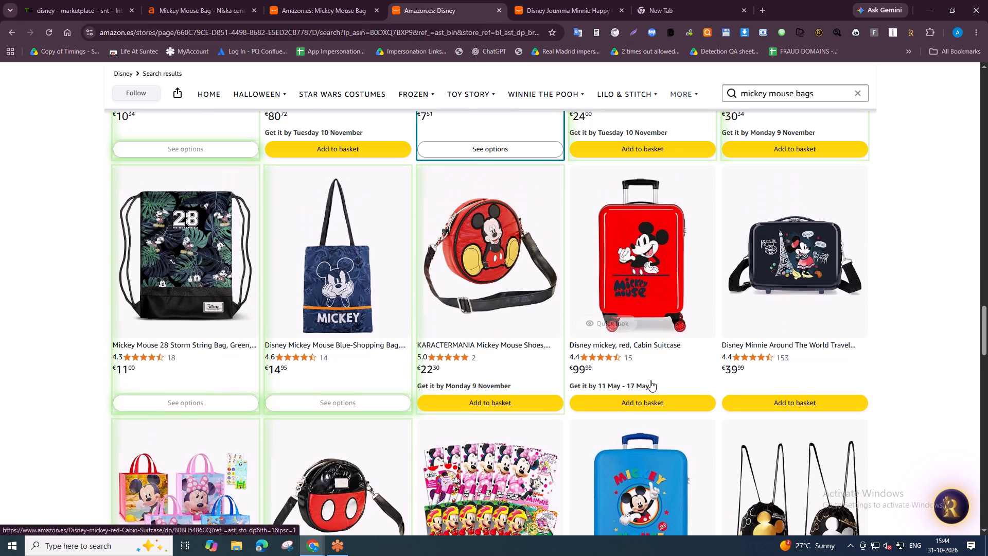
right_click(647, 347)
click(686, 257)
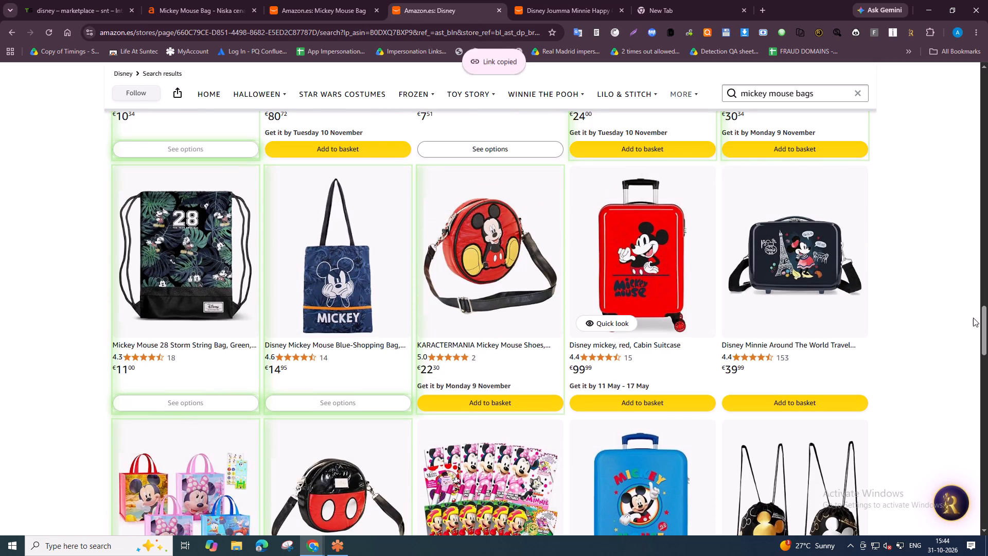
key(alt+Tab)
key(ctrl+v)
key(Down)
key(alt+Tab)
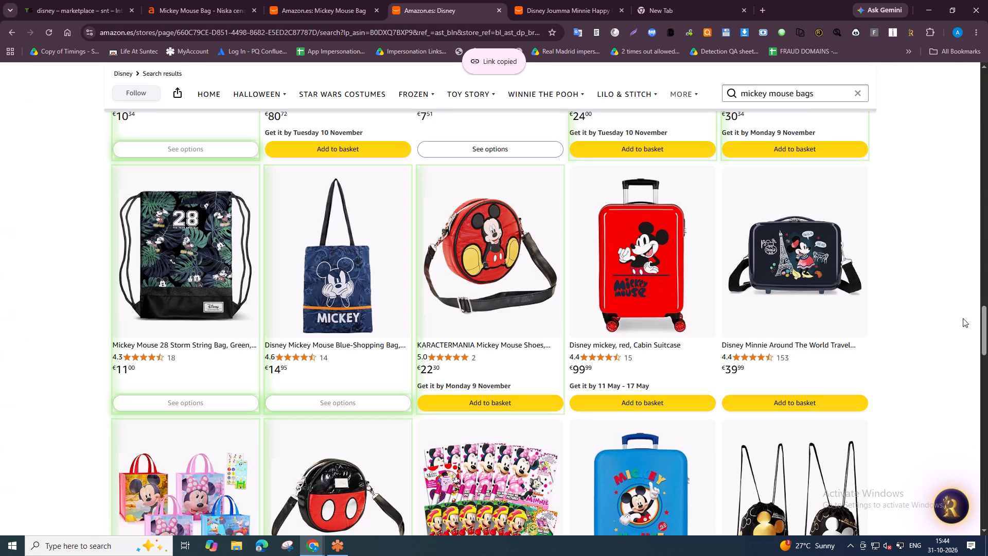
Record the link of the €85.00 blue Disney Circle Mickey cabin suitcase listing in Links cell C103628.
scroll(794, 346, down, 4)
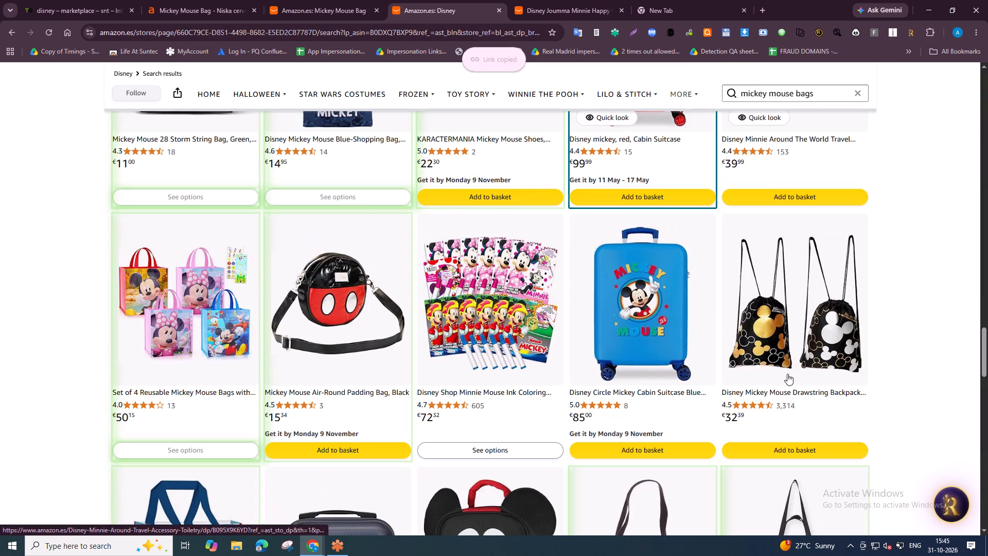
right_click(634, 391)
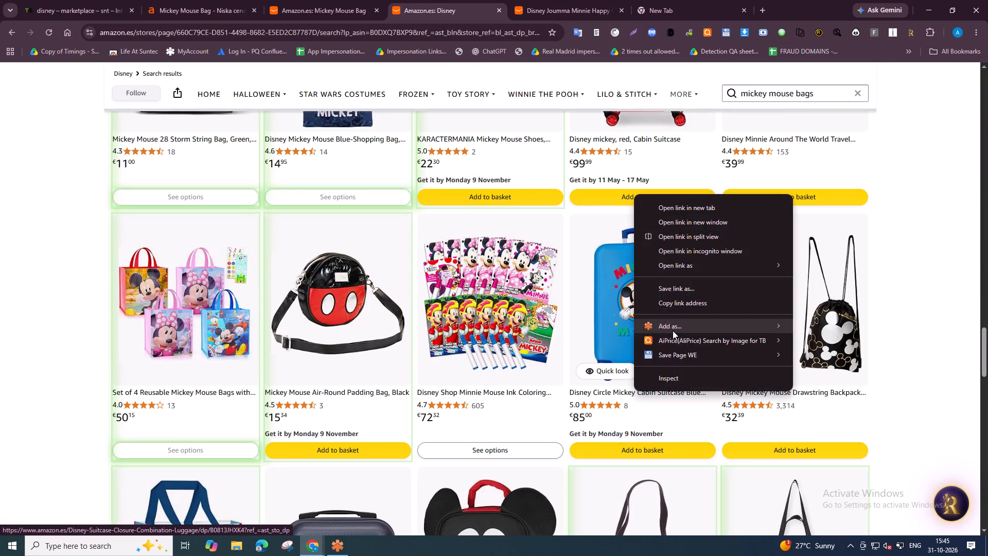
click(678, 297)
key(alt+Tab)
key(ctrl+v)
key(ctrl+Down)
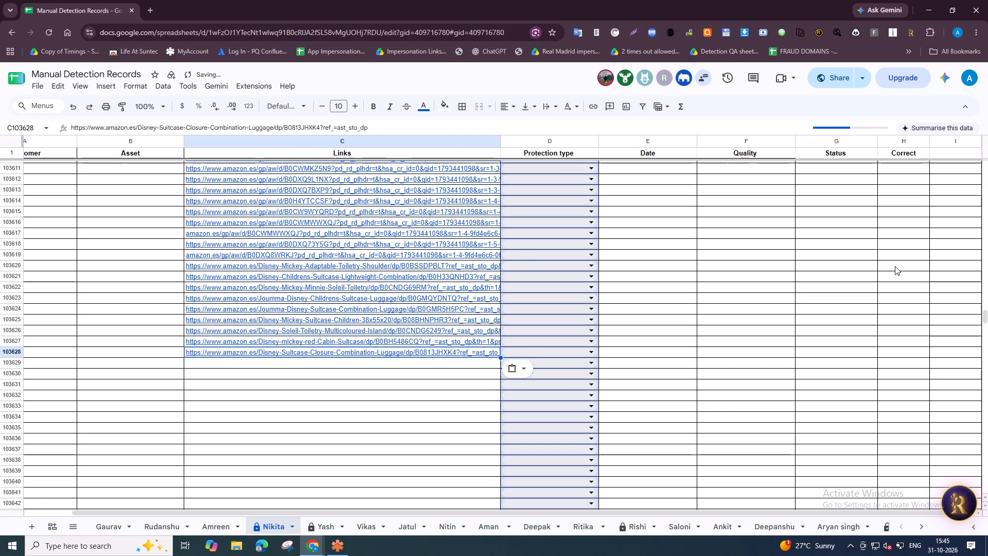
key(alt+Tab)
Record the link of the €99.99 navy Disney Mickey suitcase listing in Links cell C103629.
key(Down)
scroll(640, 420, down, 5)
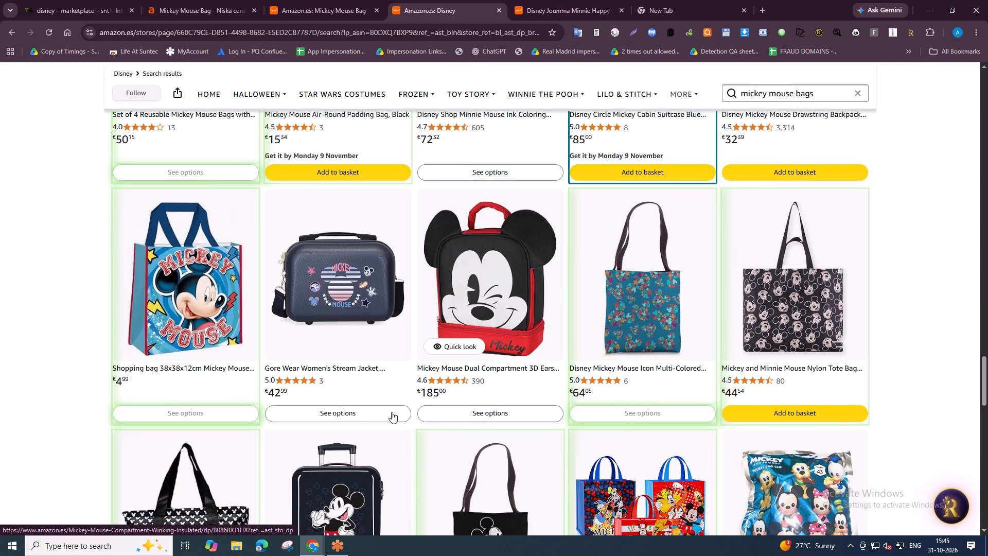
scroll(417, 422, down, 4)
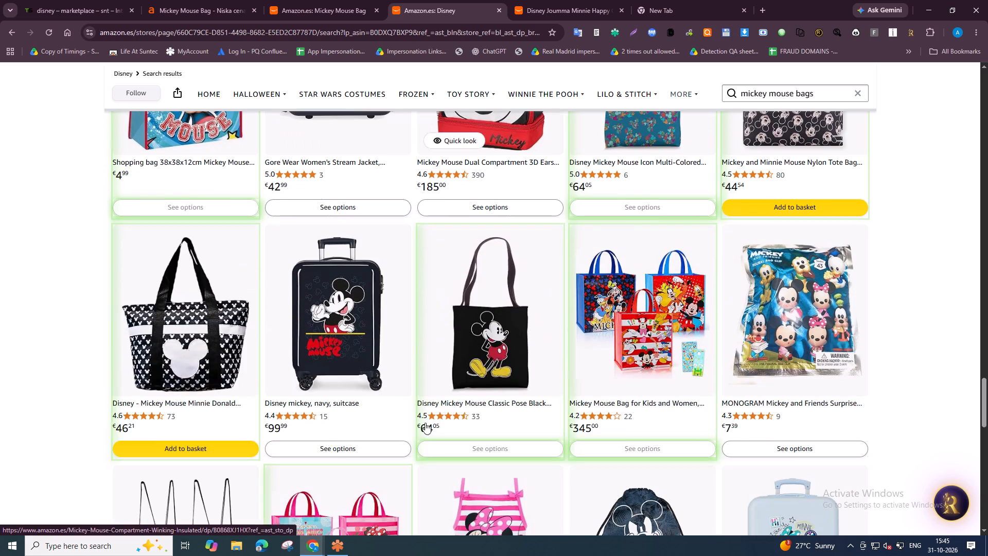
right_click(333, 405)
click(380, 316)
key(alt+Tab)
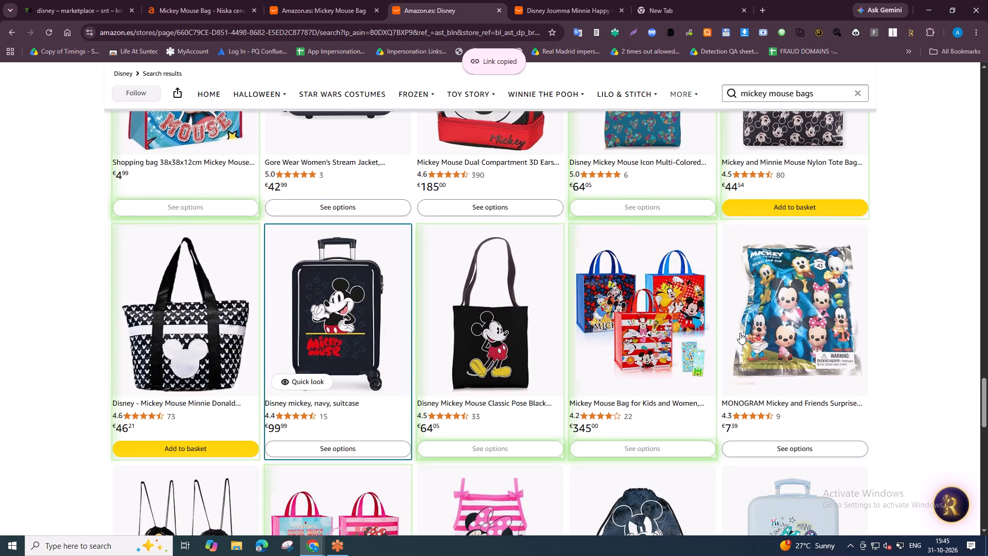
key(ctrl+Up)
key(Down)
key(ctrl+v)
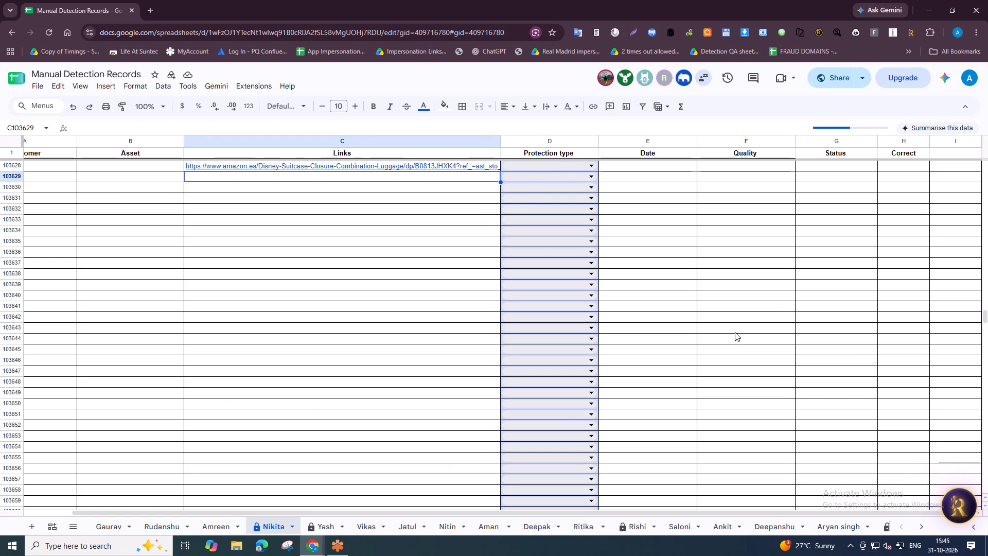
key(Down)
key(alt+Tab)
Record the link of the €99.99 Abs Trolley children's suitcase with Minnie in Links cell C103630.
key(Down)
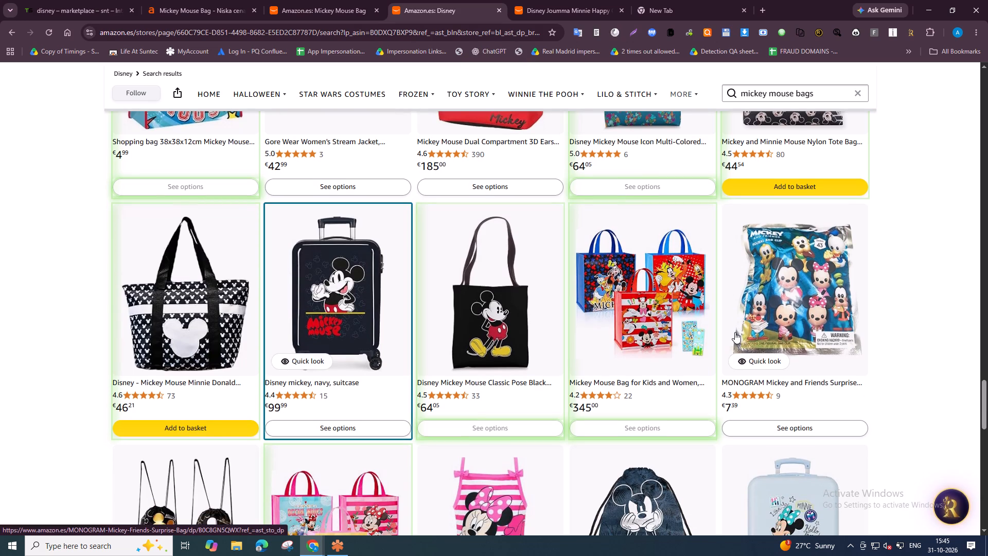
scroll(637, 374, down, 5)
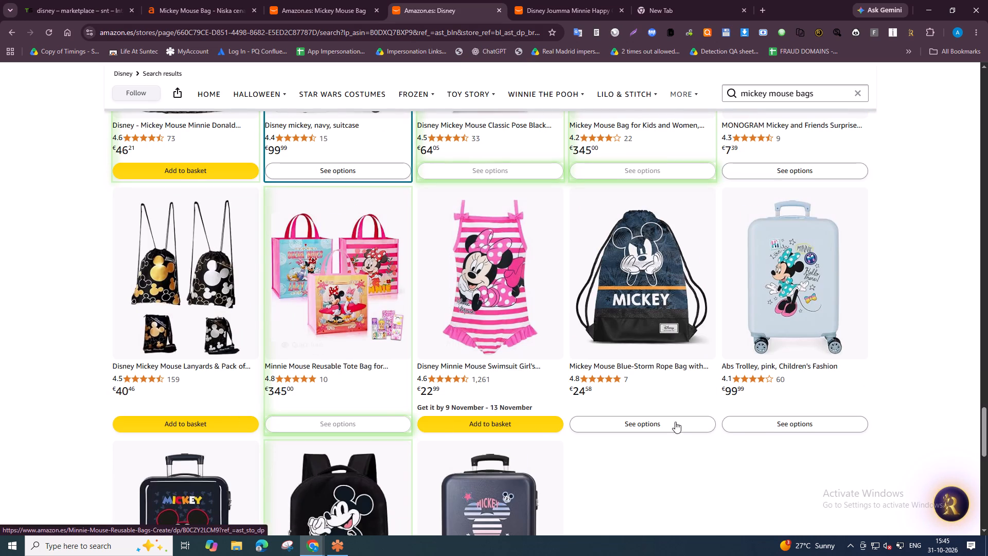
right_click(771, 365)
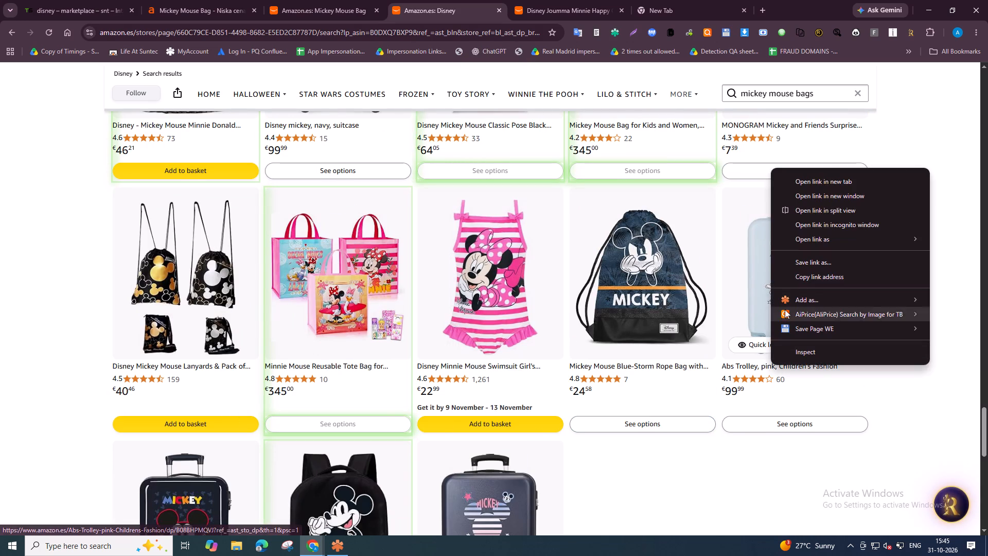
click(808, 277)
key(alt+Tab)
key(ctrl+v)
key(Down)
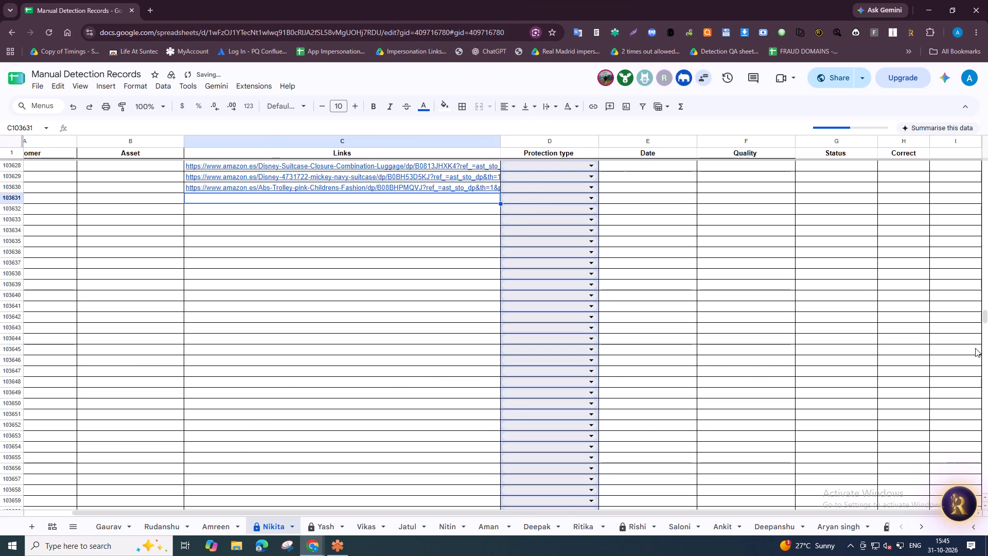
key(alt+Tab)
Record the link of the €99.99 navy Disney Mickey Get Moving suitcase listing in Links cell C103631.
right_click(649, 368)
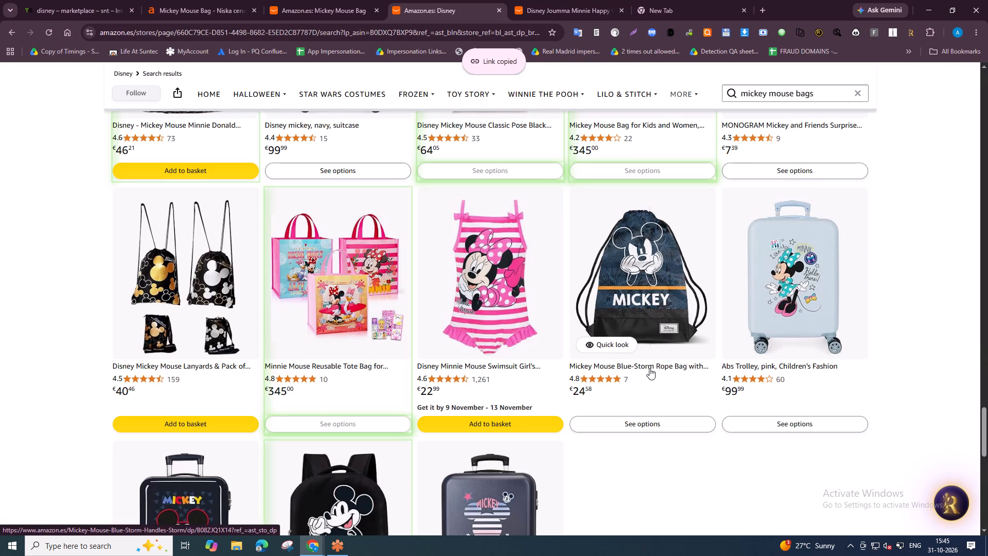
scroll(641, 431, down, 4)
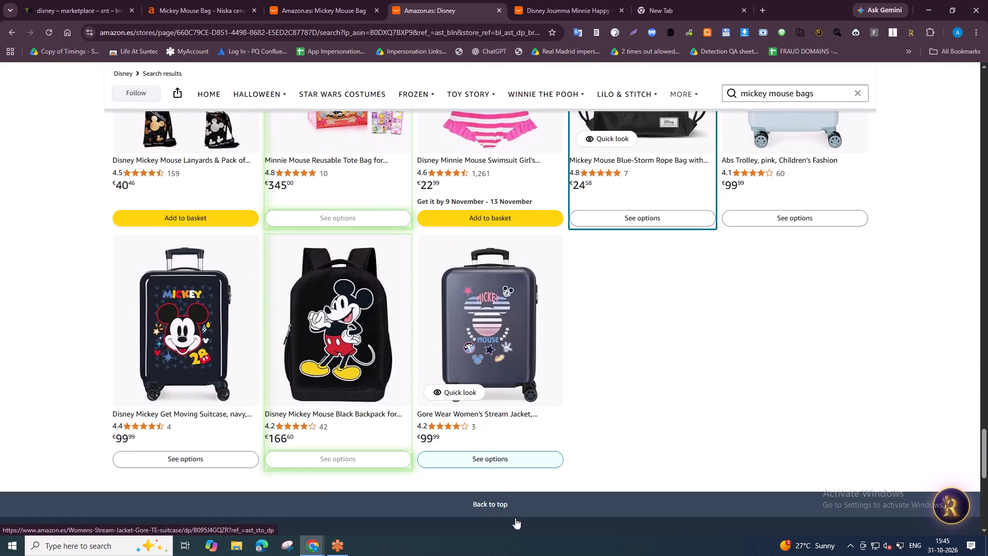
right_click(197, 414)
click(248, 323)
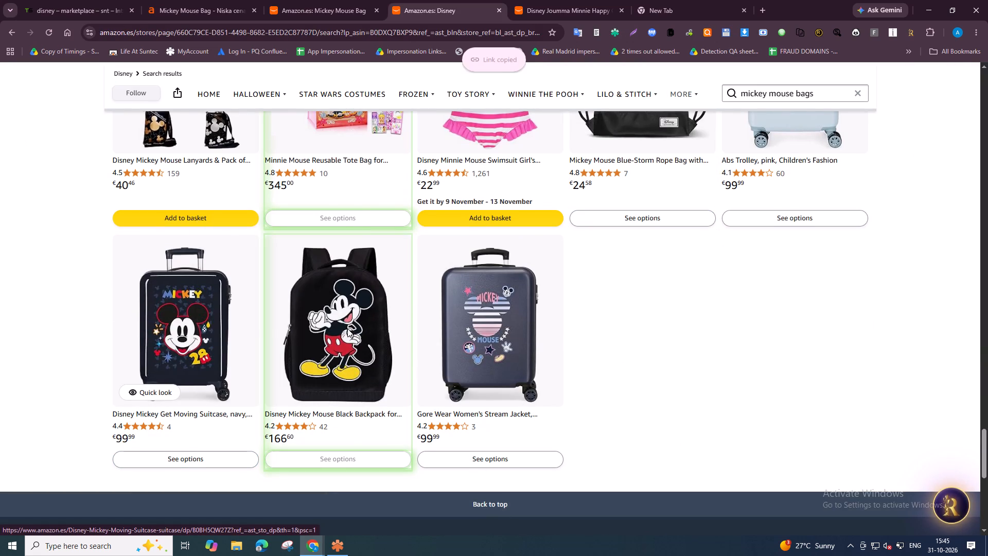
key(alt+Tab)
key(ctrl+v)
key(ctrl+shift+Up)
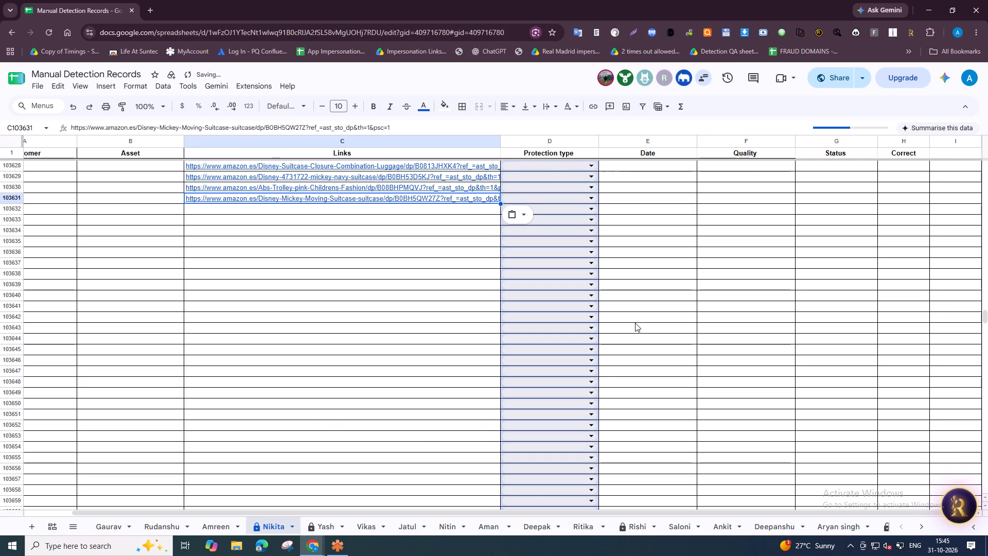
scroll(360, 414, up, 7)
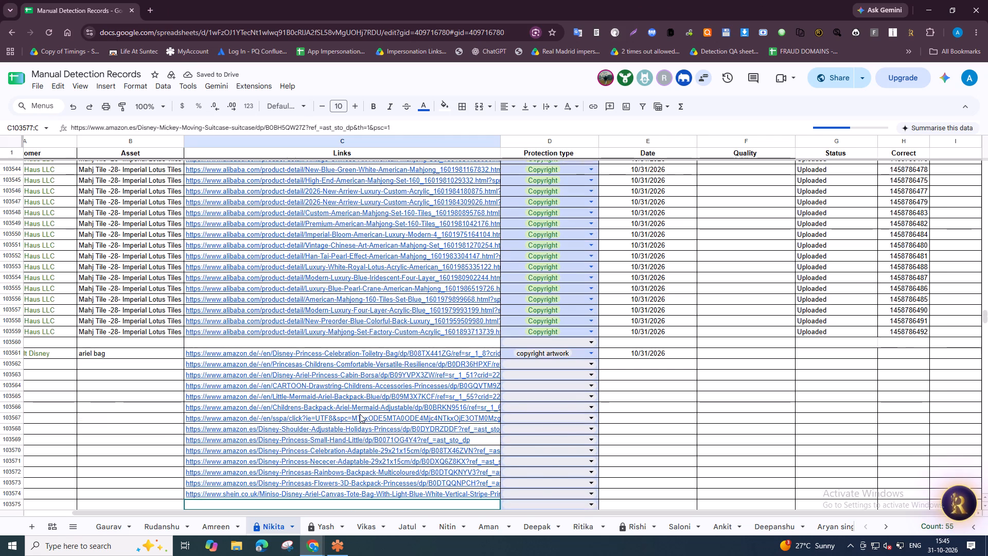
shift+click(332, 349)
key(Down)
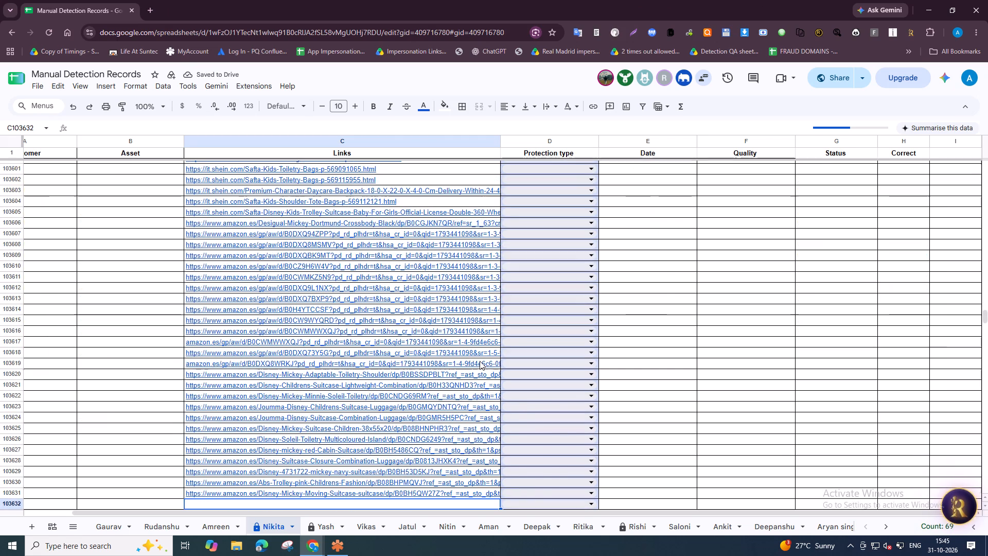
key(alt+Tab)
Close the Amazon.es product page of the Joumma Disney Minnie Happy children's suitcase.
scroll(476, 370, down, 5)
scroll(476, 370, up, 7)
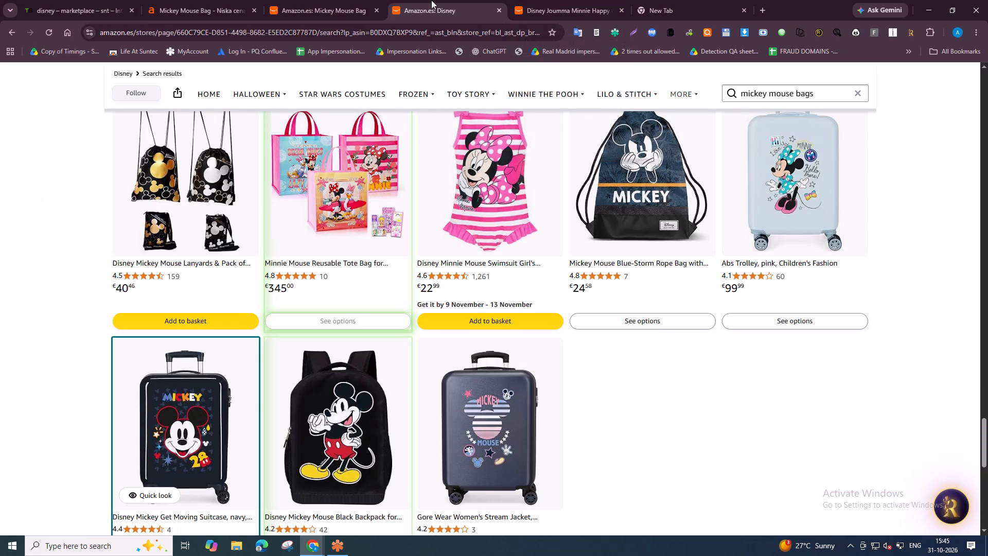
click(570, 0)
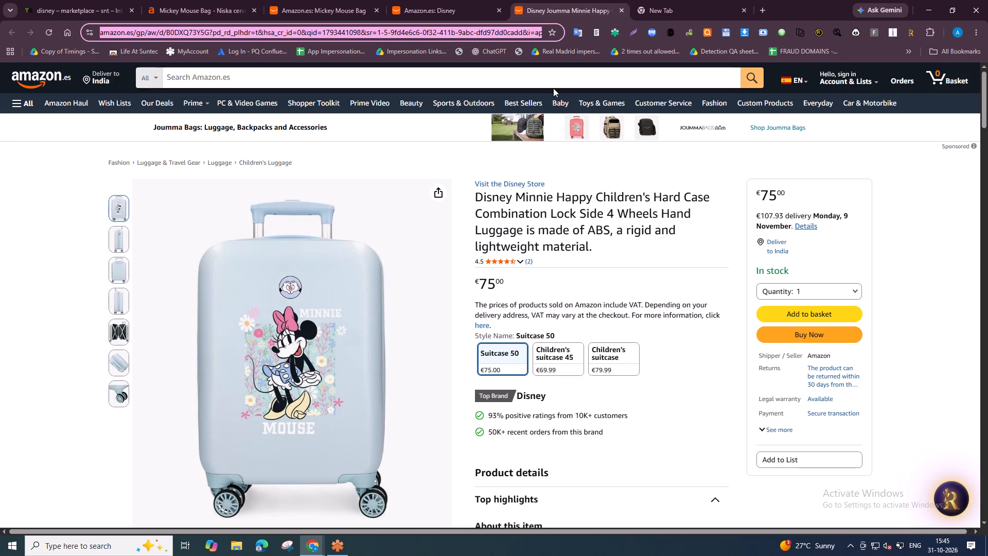
middle_click(575, 0)
Record the Allegro link of the white Joumma Disney Mickey Comic Moda cabin suitcase in Links cell C103632.
click(172, 0)
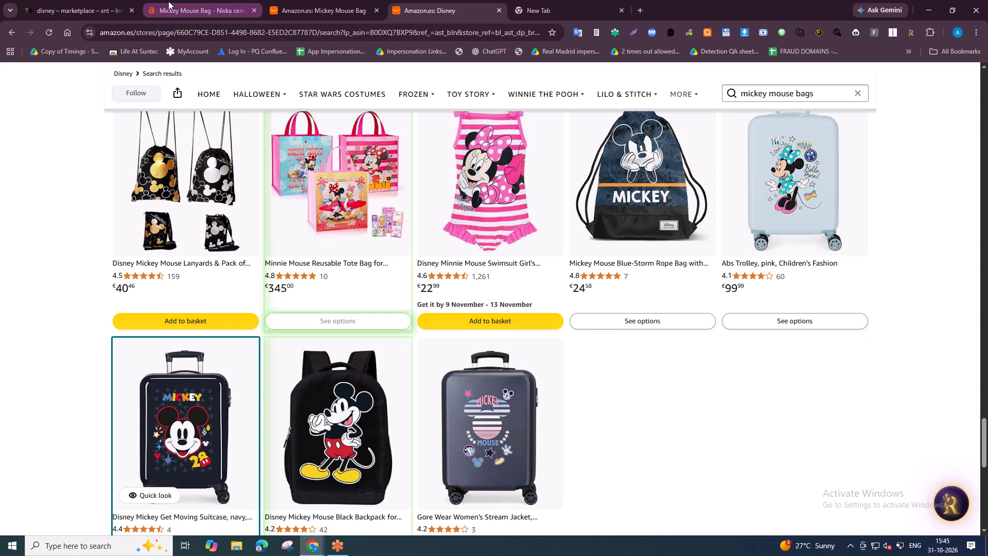
scroll(497, 406, down, 4)
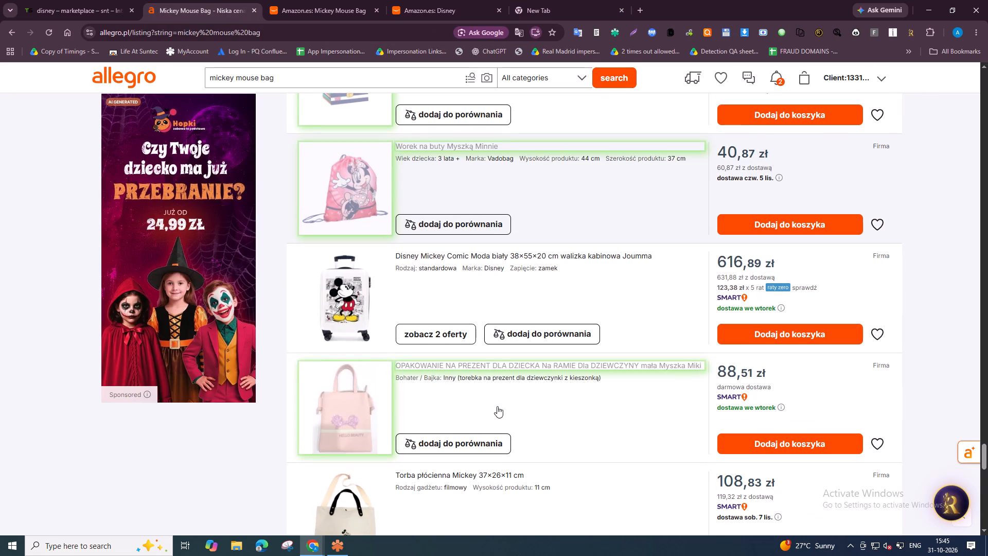
right_click(491, 254)
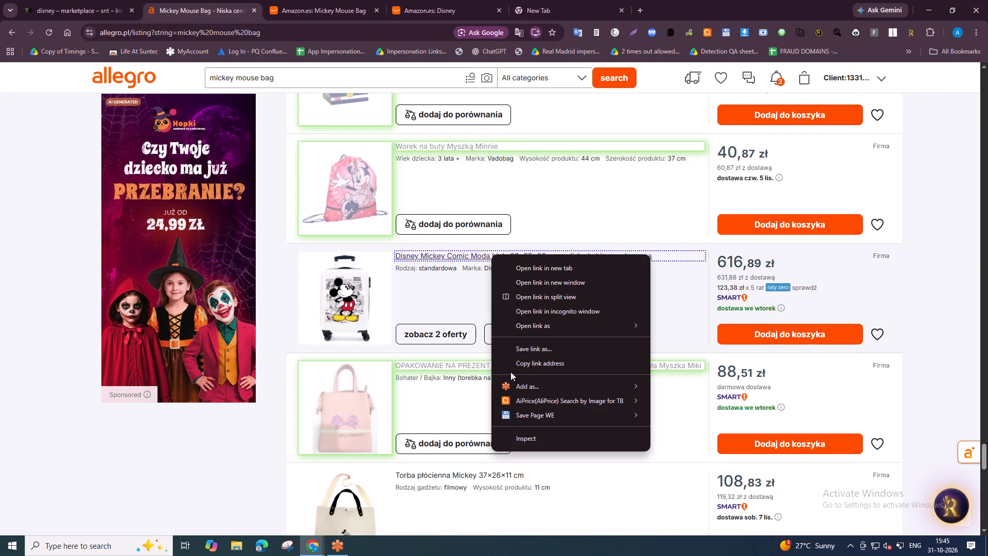
click(516, 361)
key(alt+Tab)
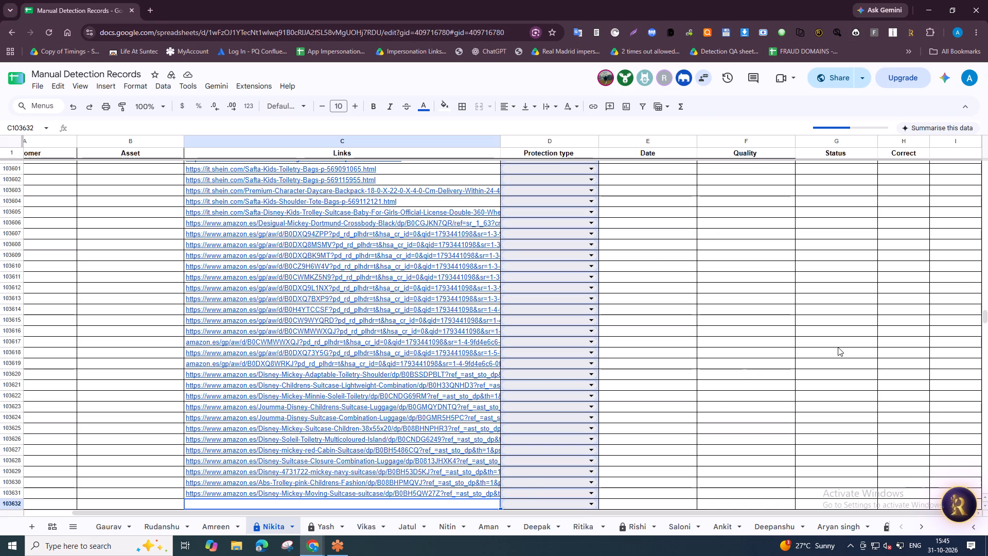
key(ctrl+v)
key(Down)
key(alt+Tab)
Record the Allegro link of the Mickey canvas bag, 37×26×11 cm, in Links cell C103633.
scroll(664, 380, down, 4)
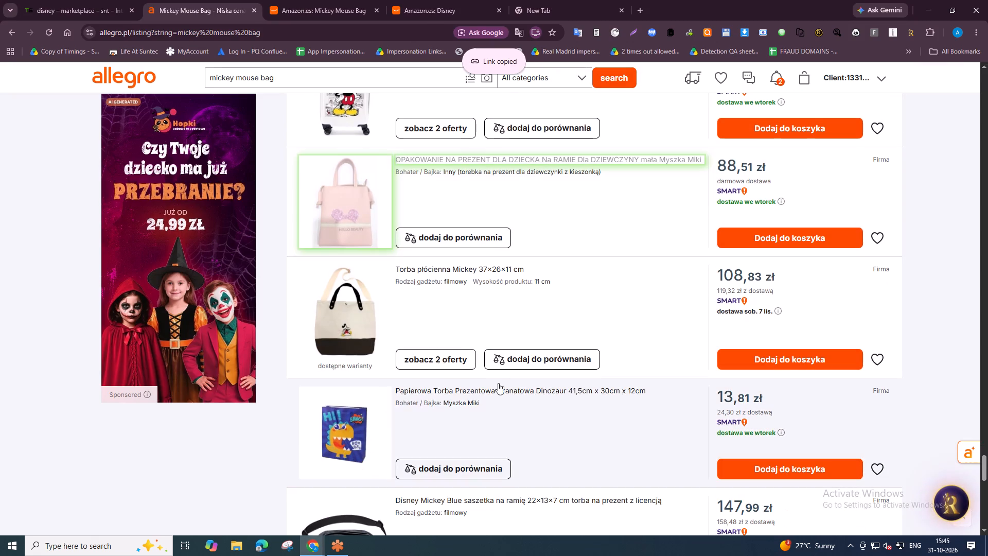
right_click(464, 271)
click(489, 383)
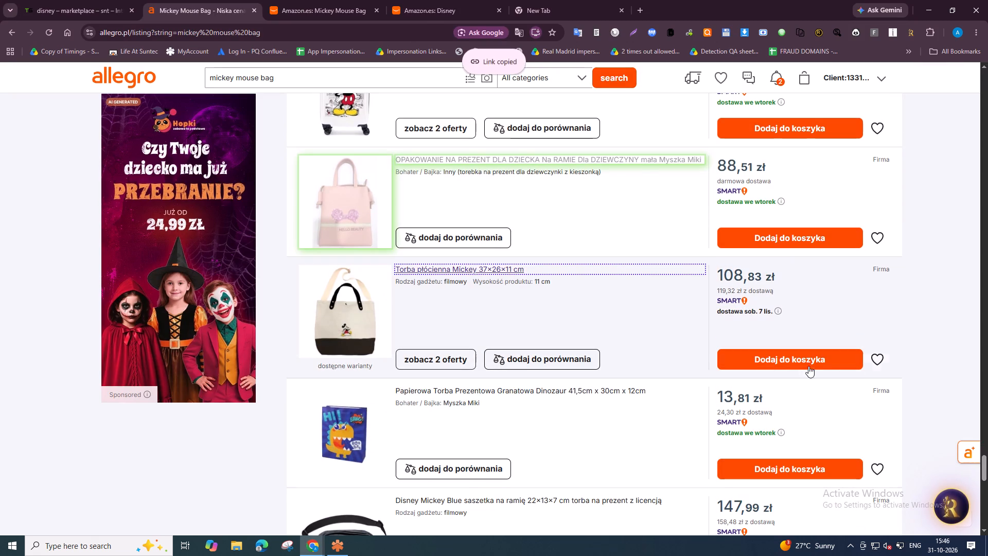
key(alt+Tab)
key(ctrl+v)
key(Down)
key(alt+Tab)
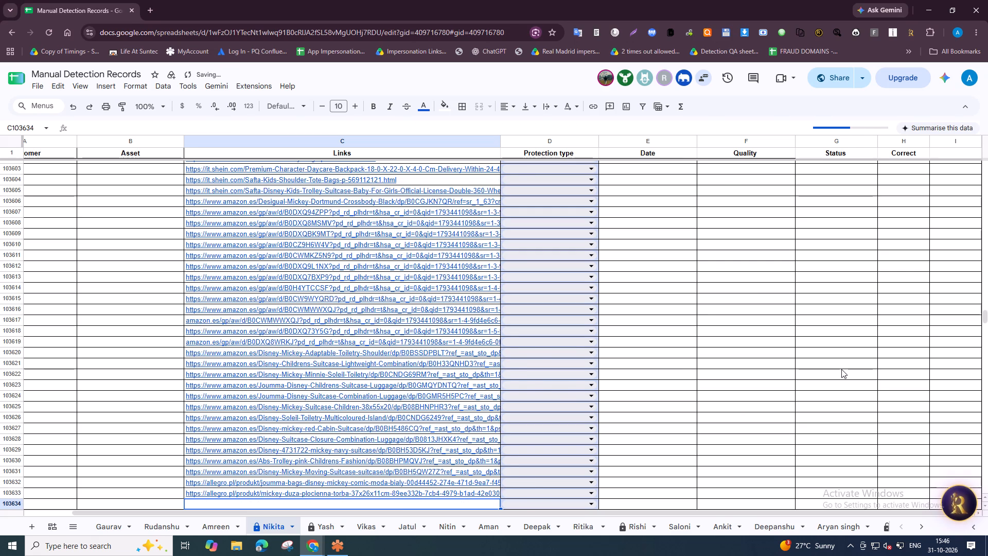
Record the Allegro link of the JOUMMABAGS Mickey Good Mood MAXI children's suitcase, 34 l, in Links cell C103634.
scroll(488, 356, down, 7)
scroll(519, 405, down, 4)
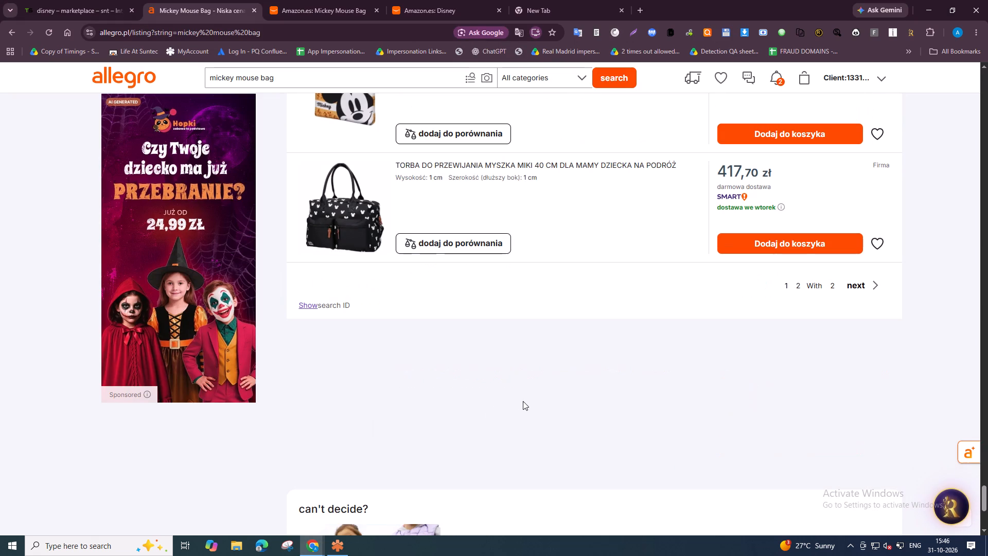
scroll(516, 389, up, 5)
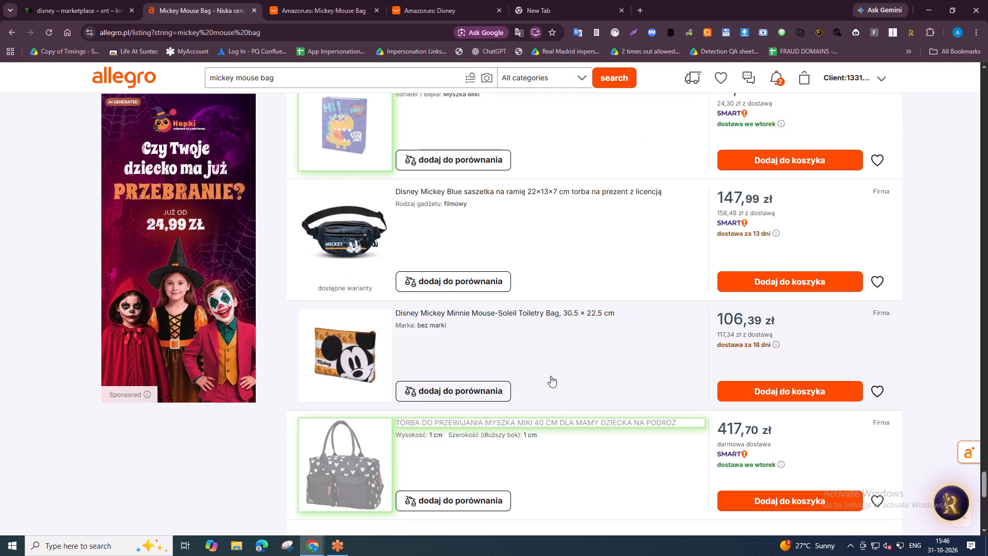
scroll(551, 376, up, 16)
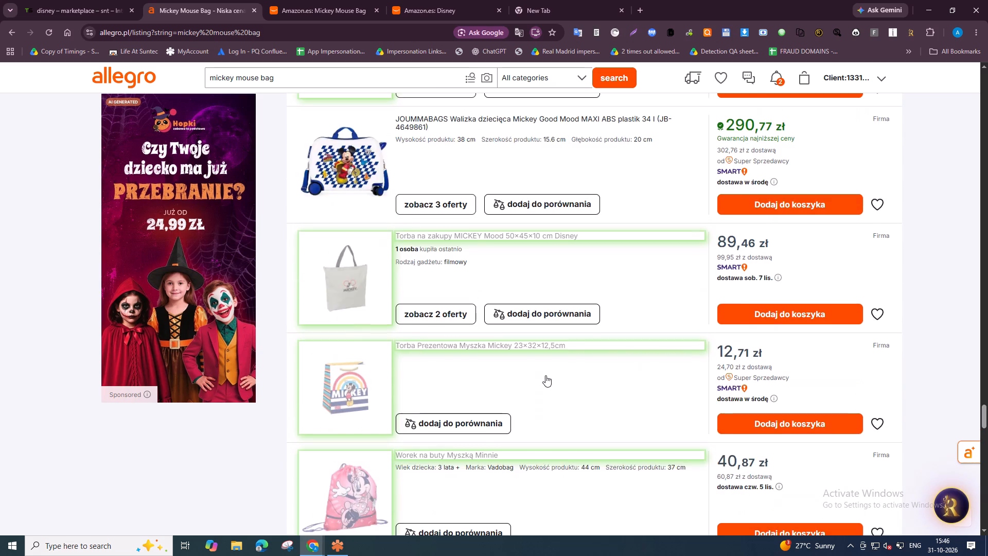
scroll(545, 375, up, 5)
scroll(545, 375, down, 1)
right_click(495, 324)
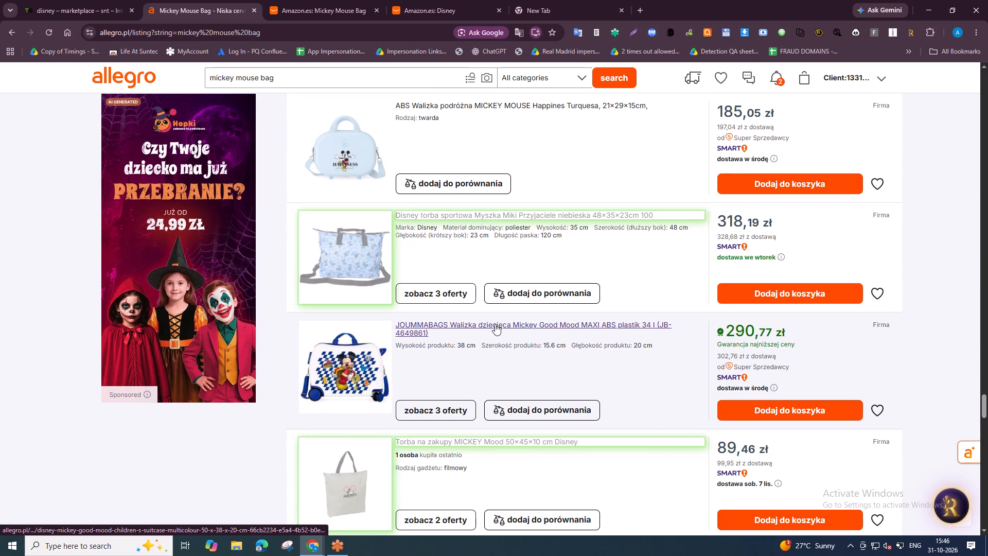
click(527, 434)
key(alt+Tab)
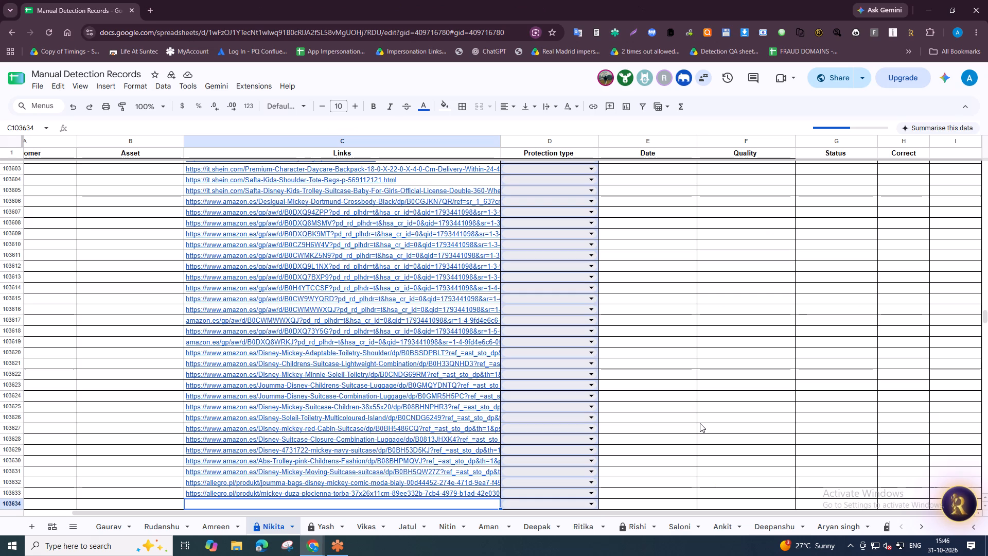
key(ctrl+v)
key(Down)
key(alt+Tab)
Record the Allegro link of the ABS Mickey Mouse Happines Turquesa travel suitcase, 21×29×15 cm, in Links cell C103635.
scroll(624, 443, up, 4)
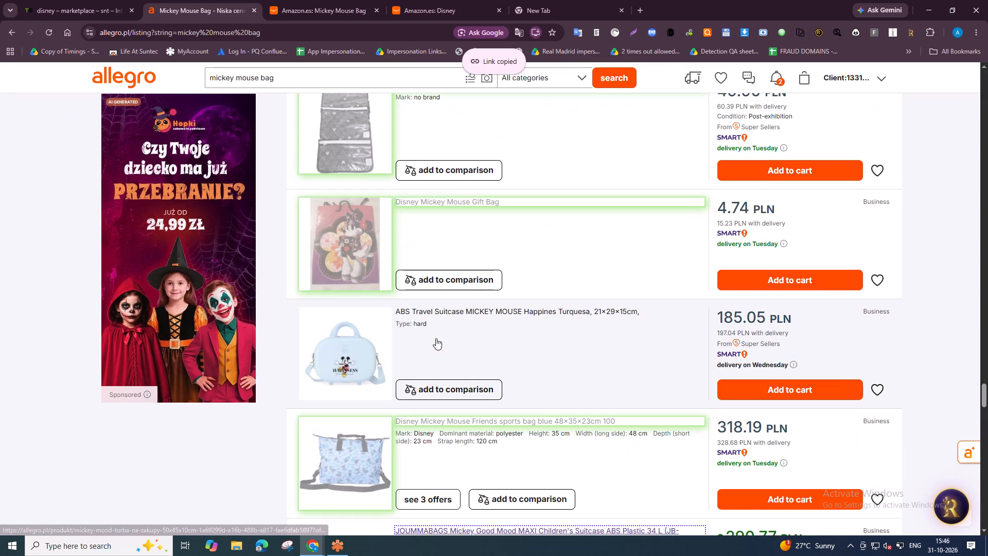
right_click(453, 312)
click(494, 421)
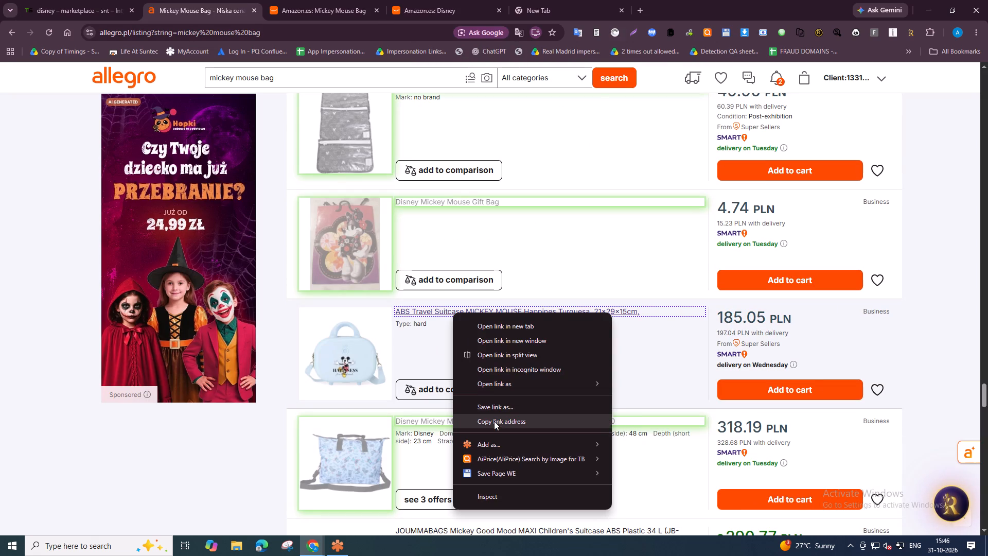
key(alt+Tab)
key(ctrl+v)
key(Down)
key(alt+Tab)
key(Down)
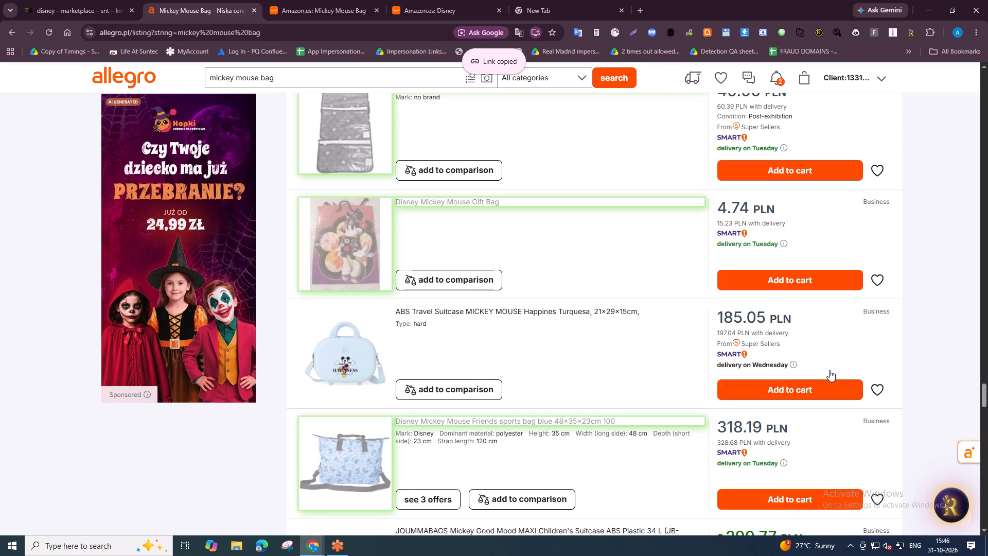
Examine the remaining listings on the first page of Allegro's mickey mouse bag results for unmarked Mickey and Minnie bags.
scroll(822, 353, up, 13)
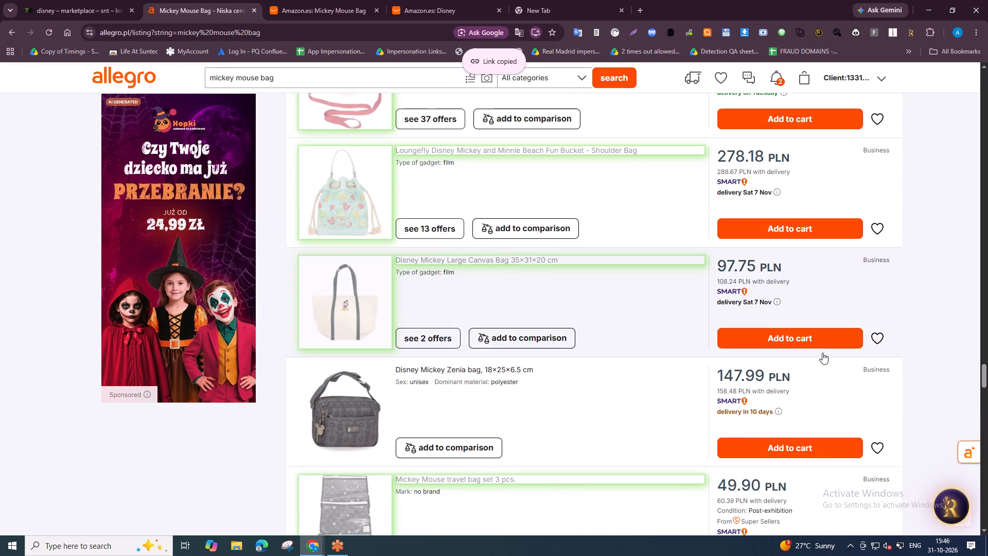
scroll(822, 353, up, 5)
scroll(631, 349, up, 4)
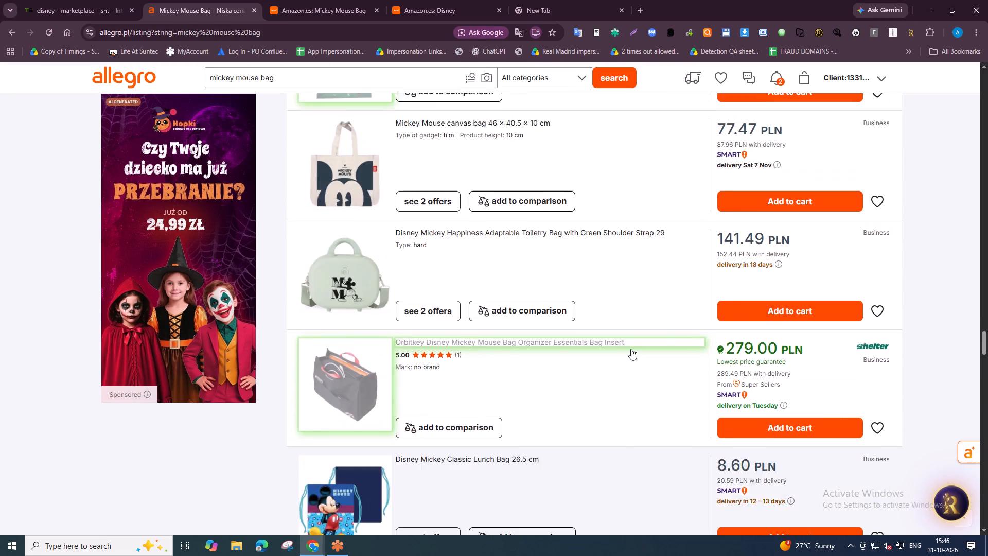
scroll(550, 363, up, 2)
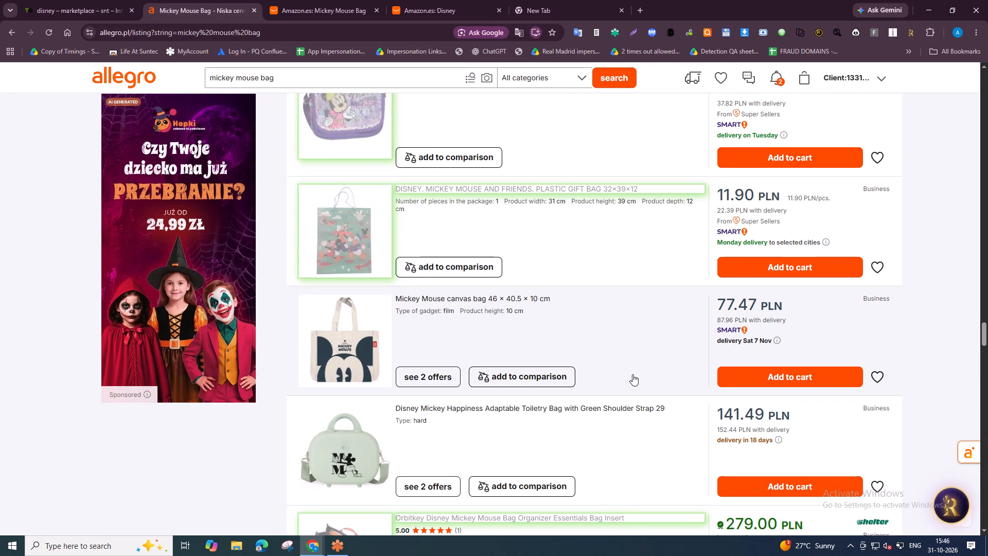
scroll(586, 323, up, 11)
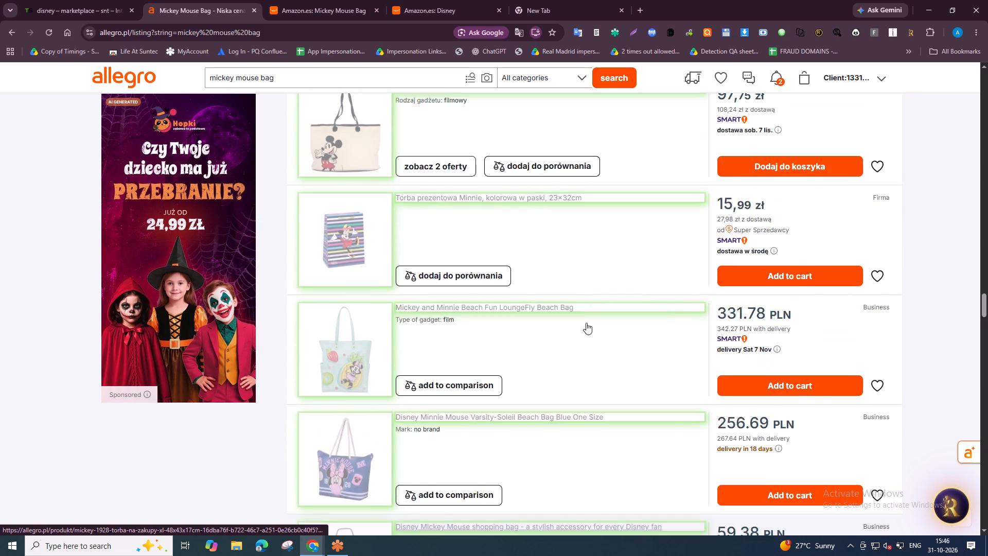
scroll(586, 323, up, 18)
scroll(586, 323, up, 19)
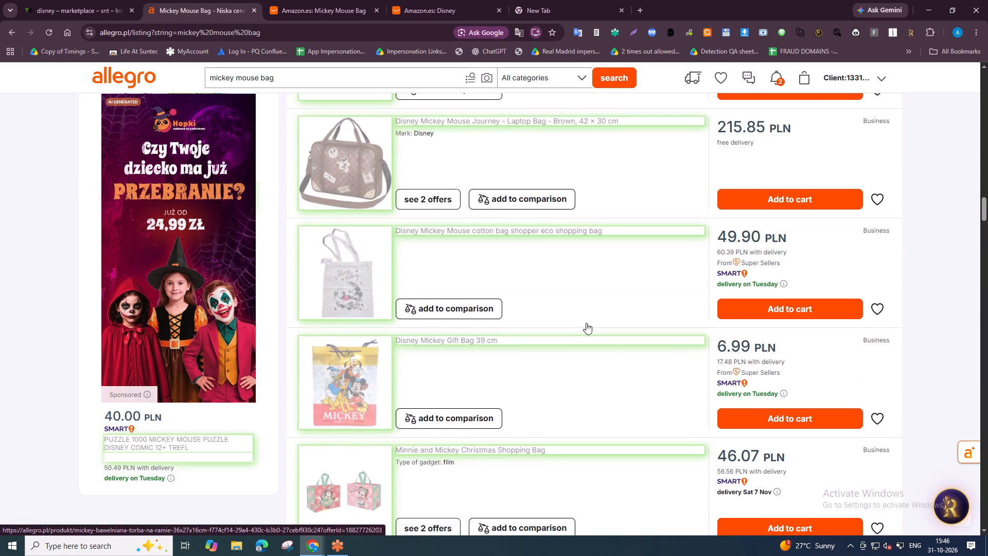
scroll(586, 323, up, 19)
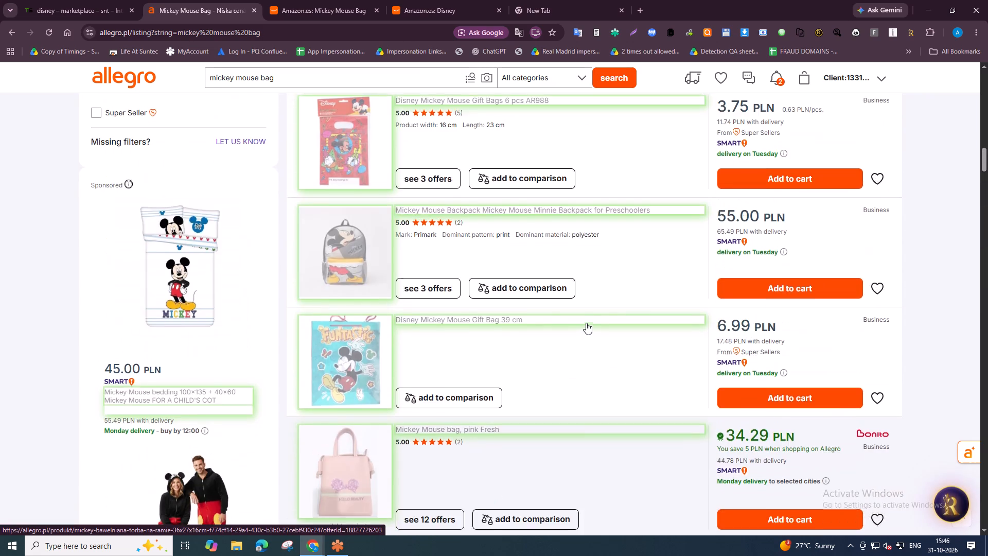
scroll(586, 323, up, 17)
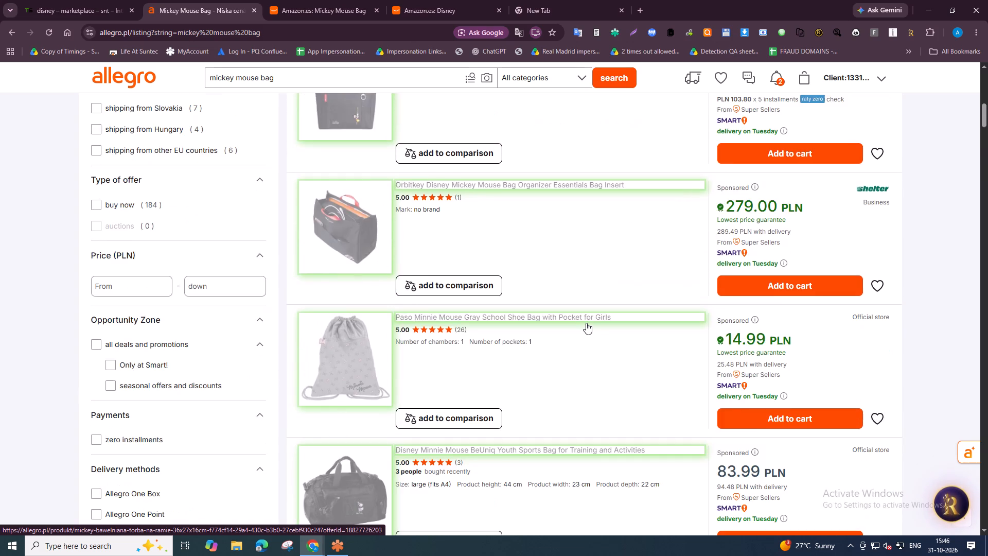
scroll(586, 323, up, 16)
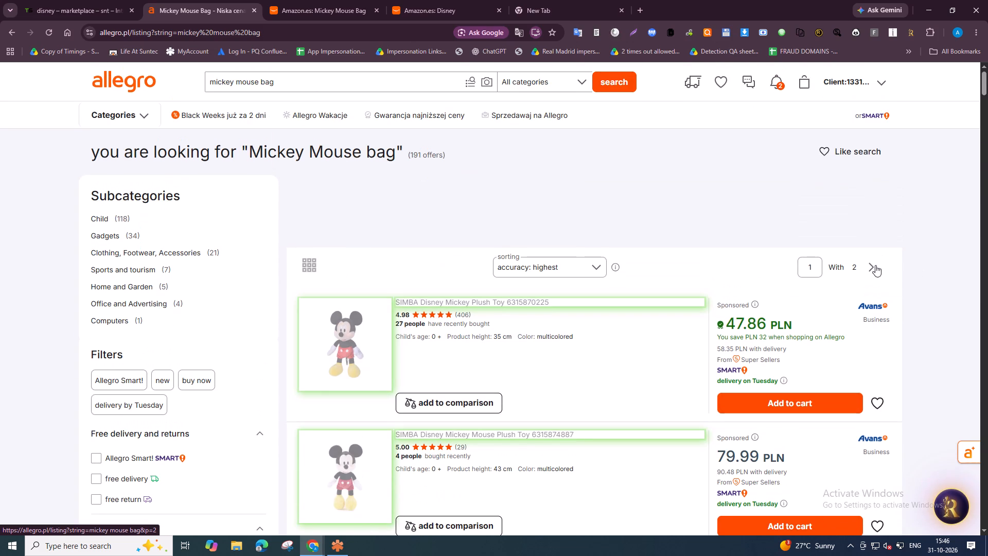
Open page 2 of the Allegro results for mickey mouse bag.
click(874, 265)
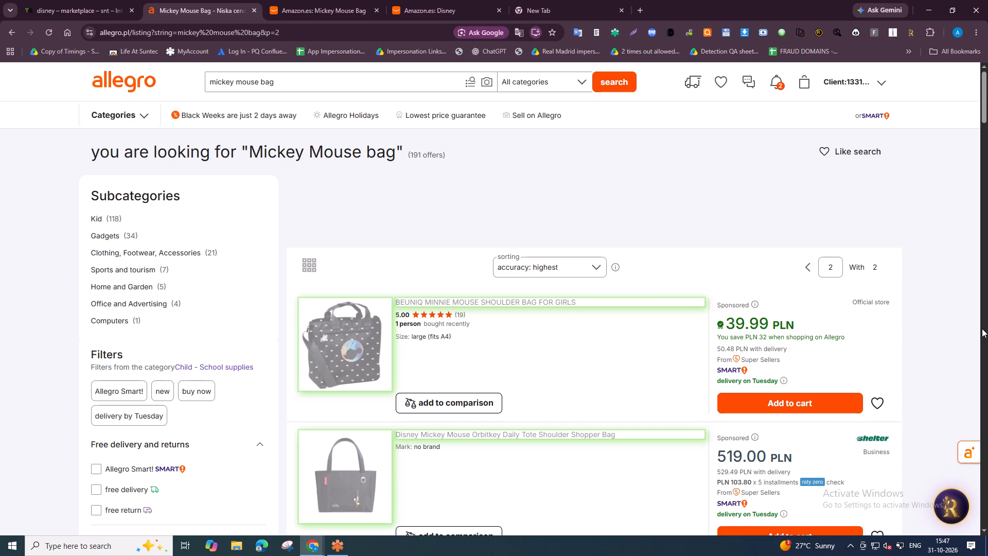
Filter the Allegro mickey mouse bag results to items in new condition.
scroll(452, 374, down, 4)
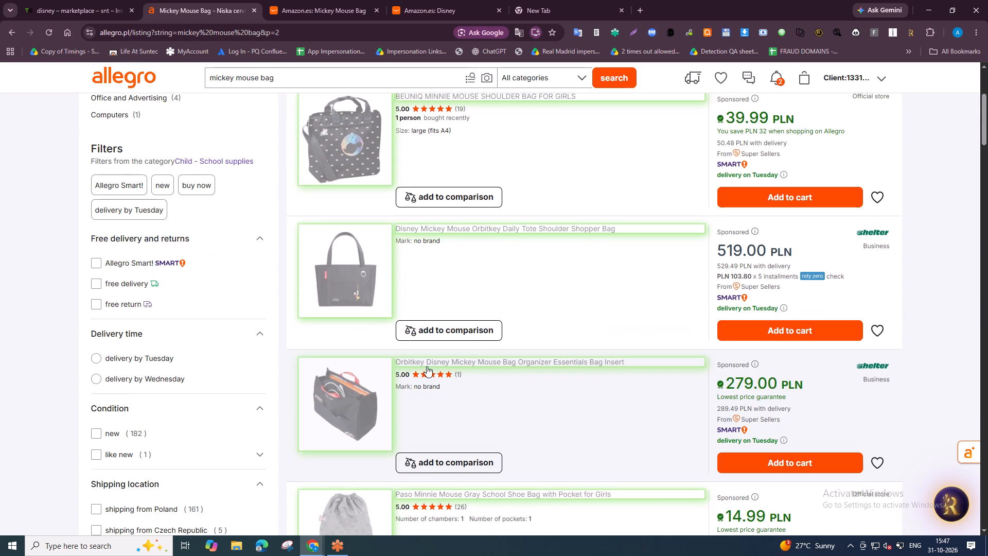
click(99, 435)
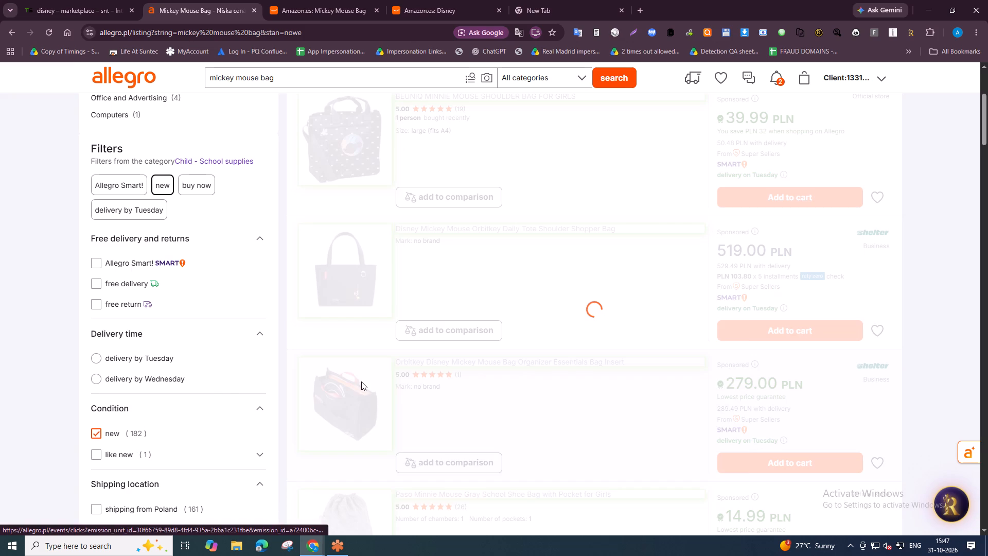
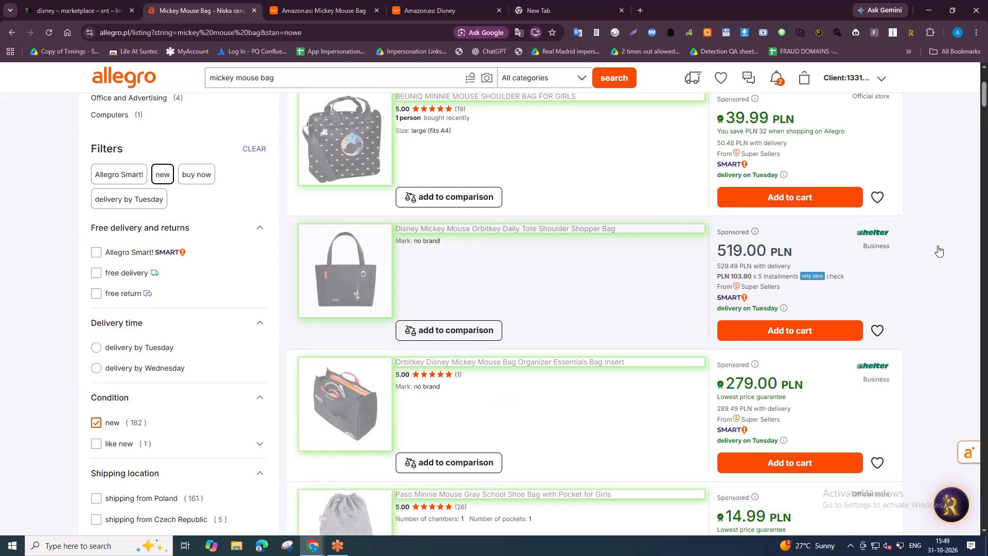
Examine the new-condition Allegro results for mickey mouse bag for unmarked Mickey and Minnie bags.
scroll(567, 304, down, 18)
scroll(567, 333, down, 4)
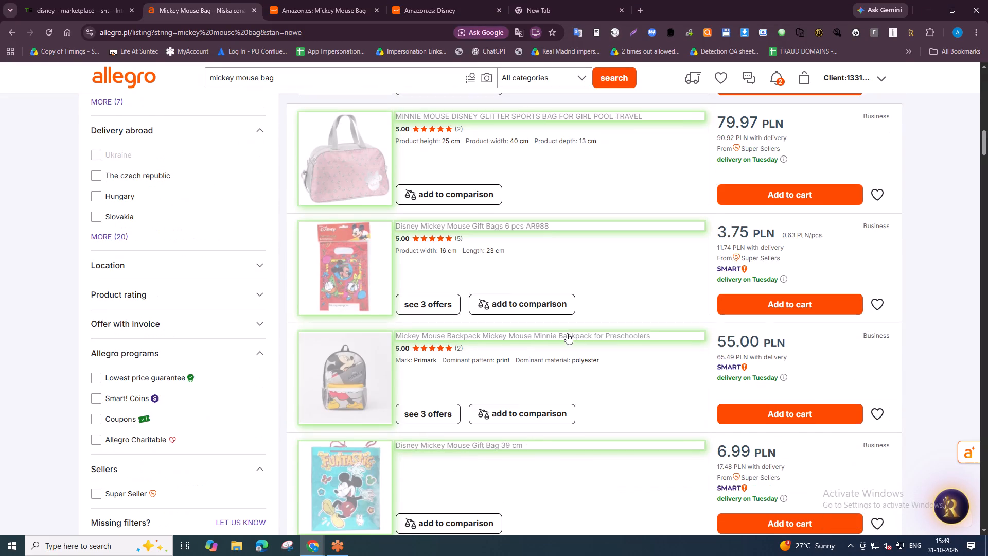
scroll(567, 333, down, 20)
scroll(569, 311, down, 6)
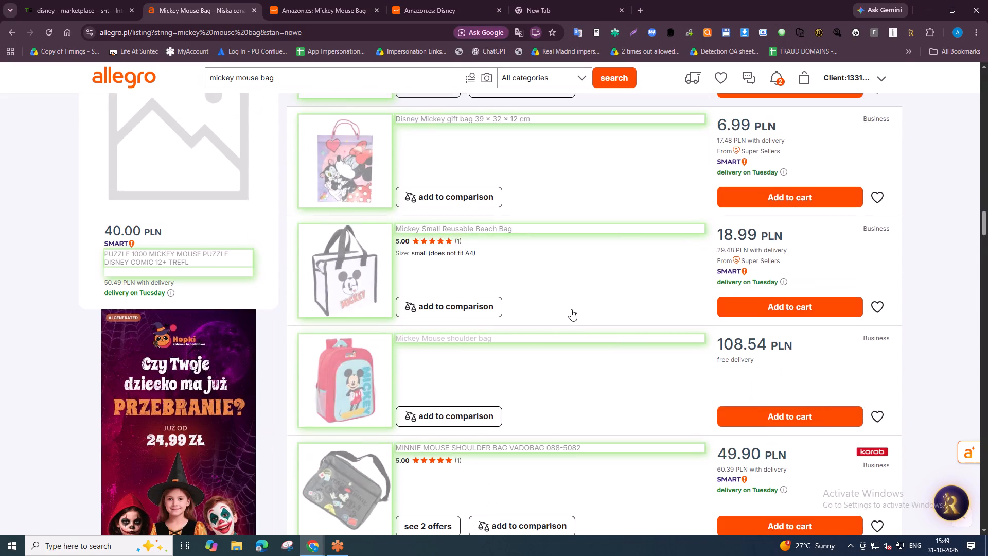
scroll(571, 309, down, 18)
scroll(571, 305, down, 9)
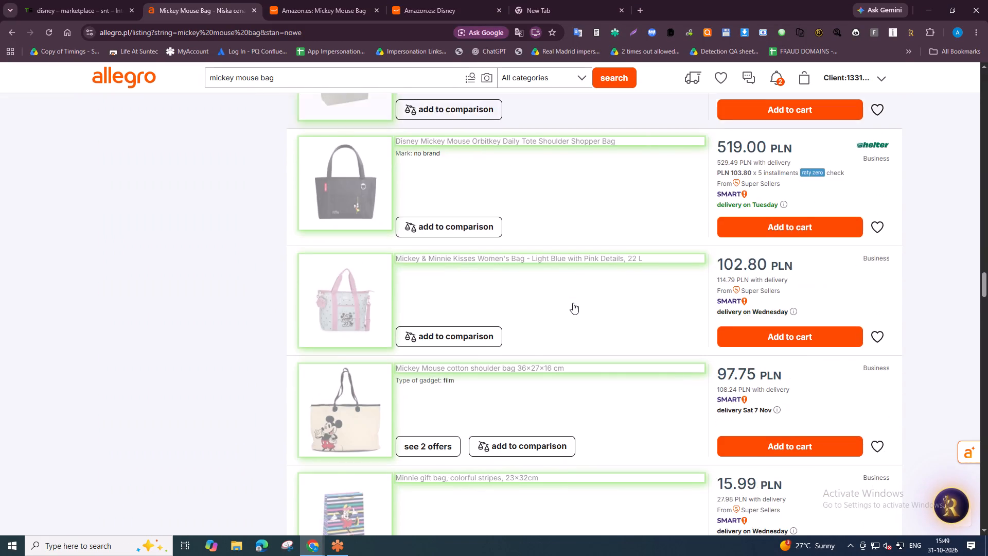
scroll(573, 303, down, 14)
scroll(579, 296, down, 7)
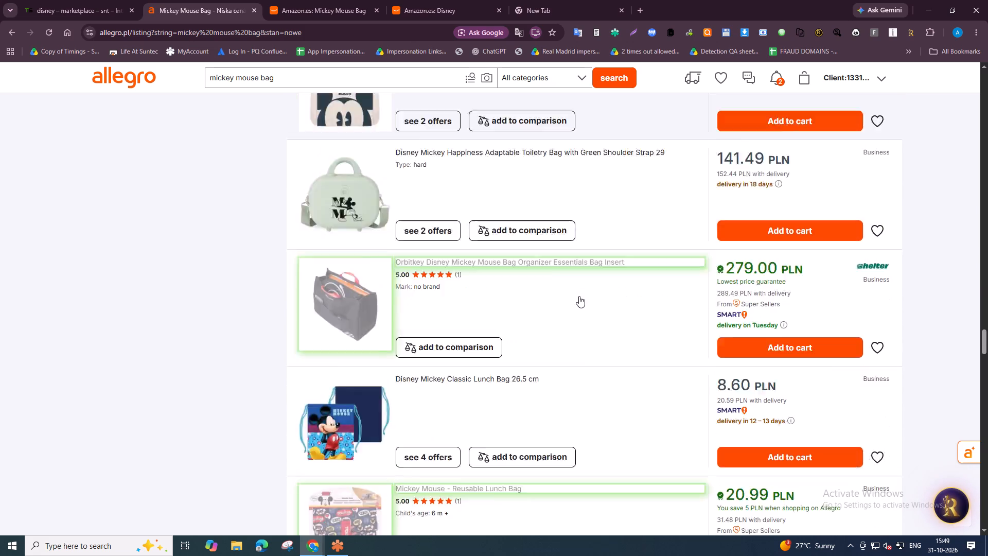
scroll(579, 296, down, 19)
scroll(579, 296, down, 20)
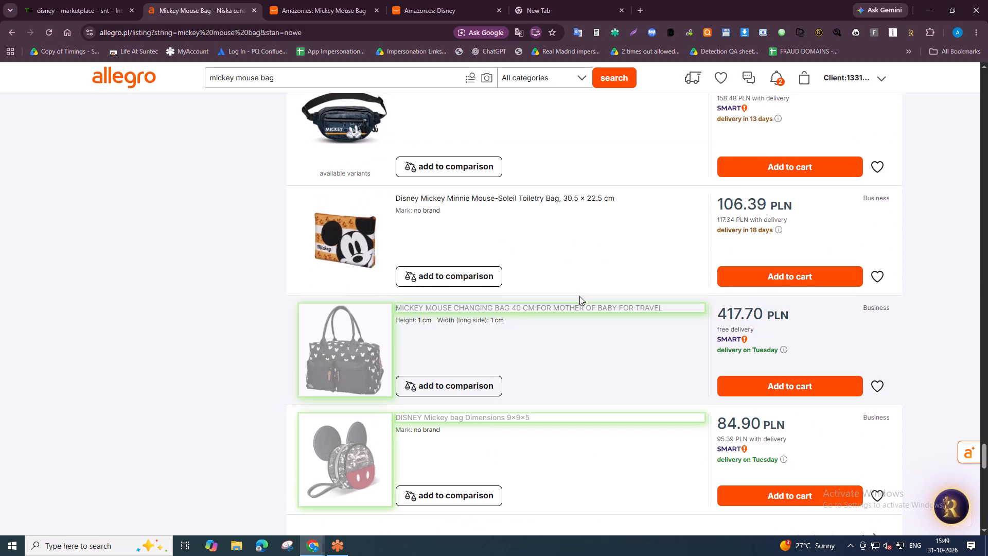
scroll(579, 296, down, 7)
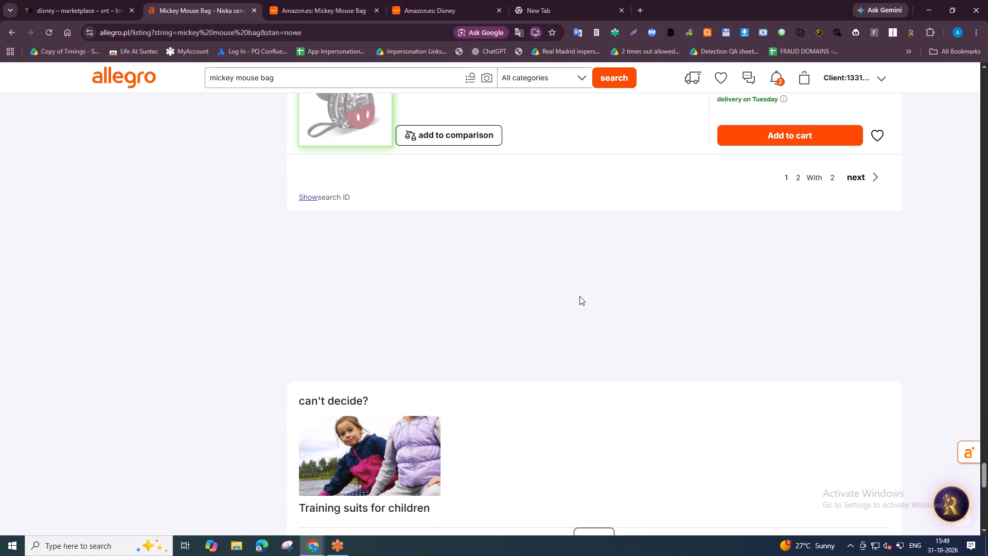
scroll(579, 296, up, 12)
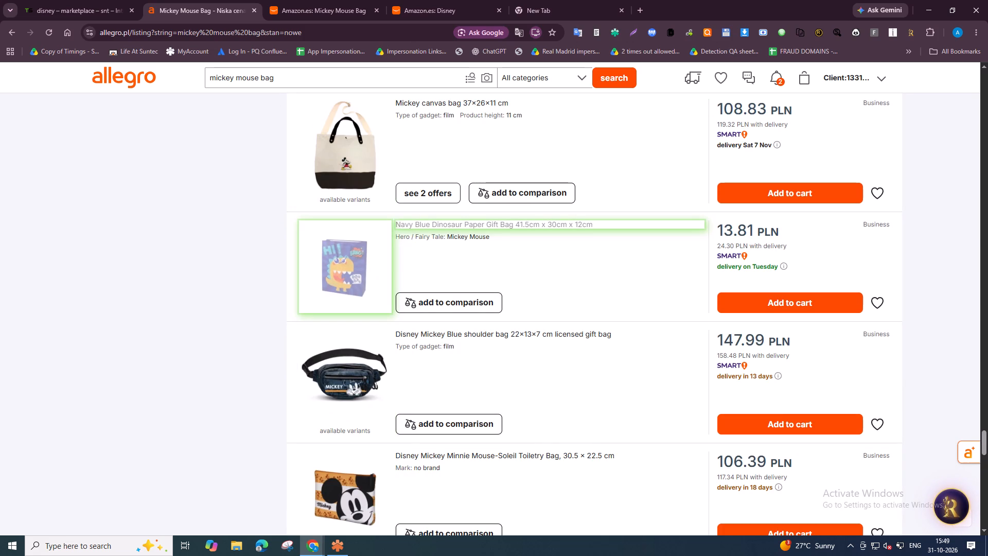
Search Allegro for mickey mouse backpack.
click(275, 79)
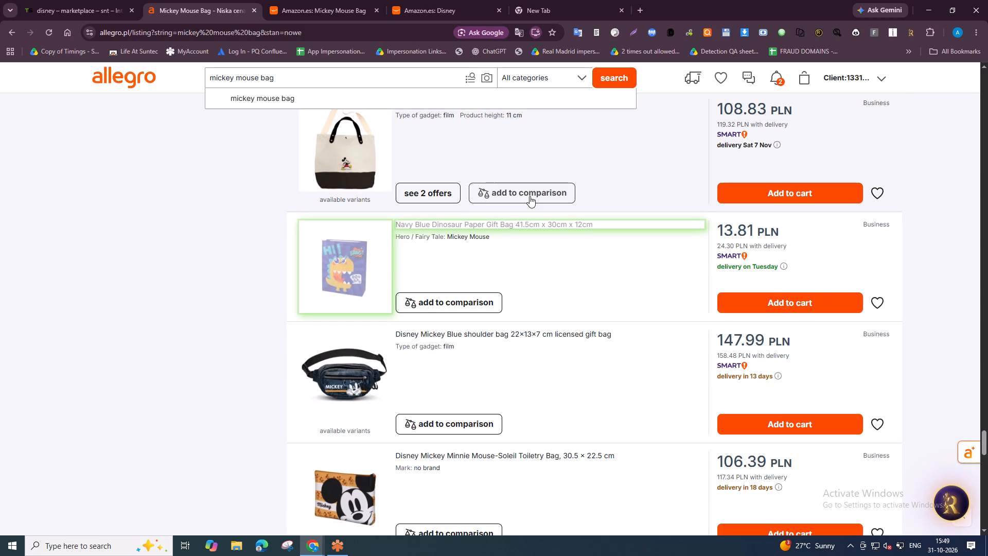
key(BackSpace)
text(ckpack)
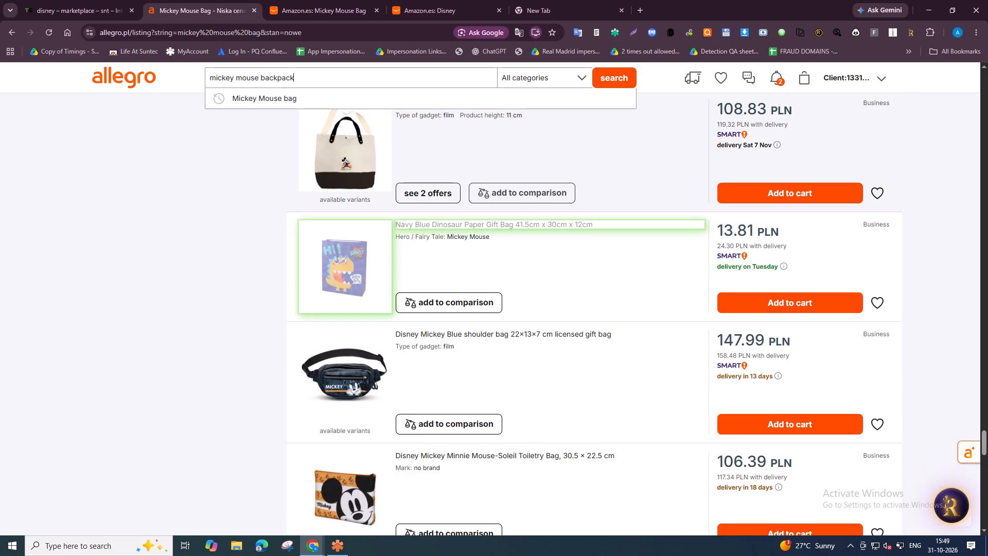
key(Return)
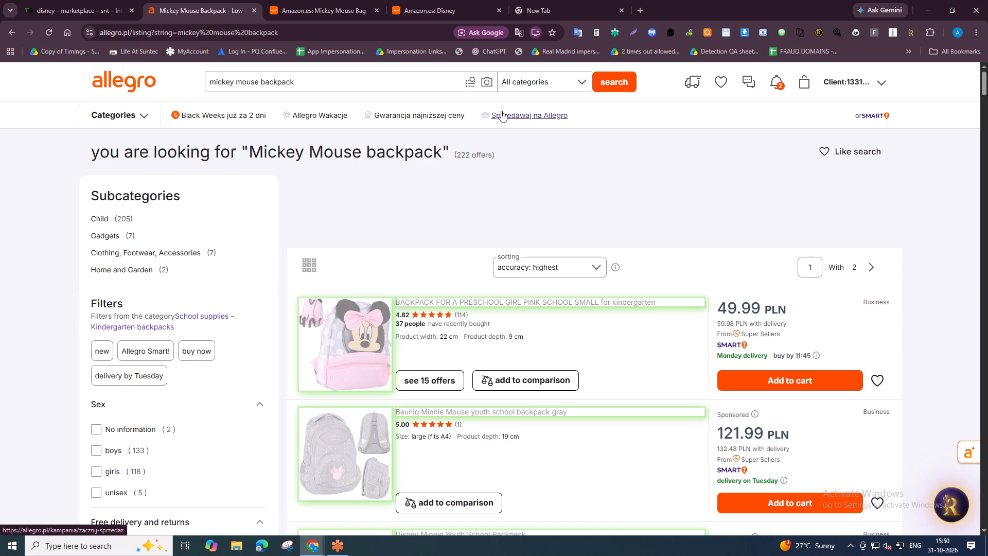
Filter the Allegro mickey mouse backpack results to items in new condition.
scroll(113, 385, down, 2)
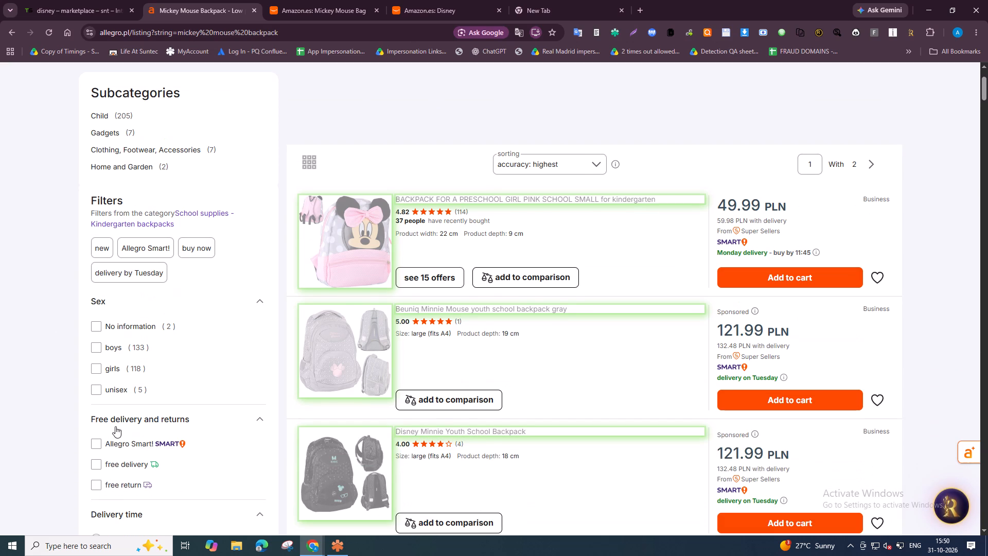
scroll(155, 337, down, 3)
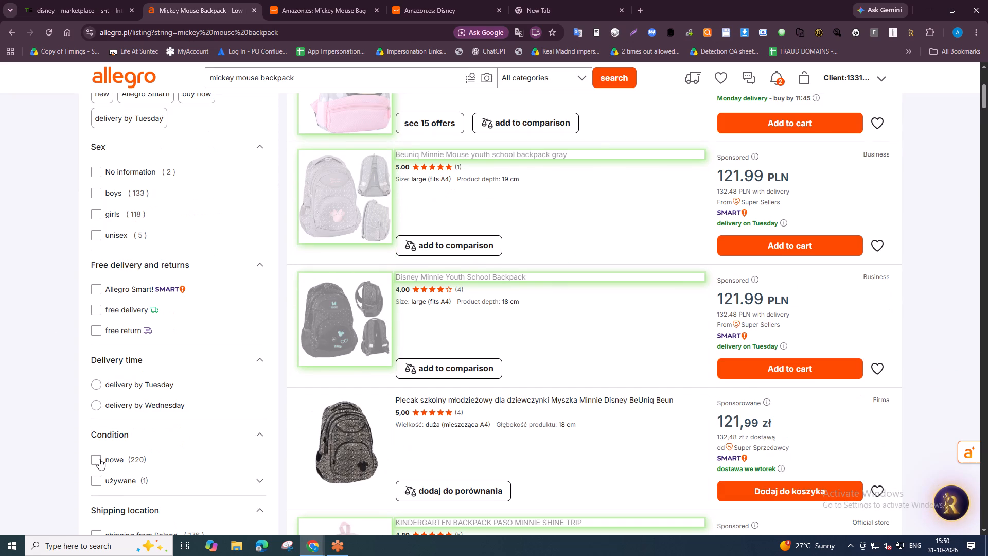
click(99, 459)
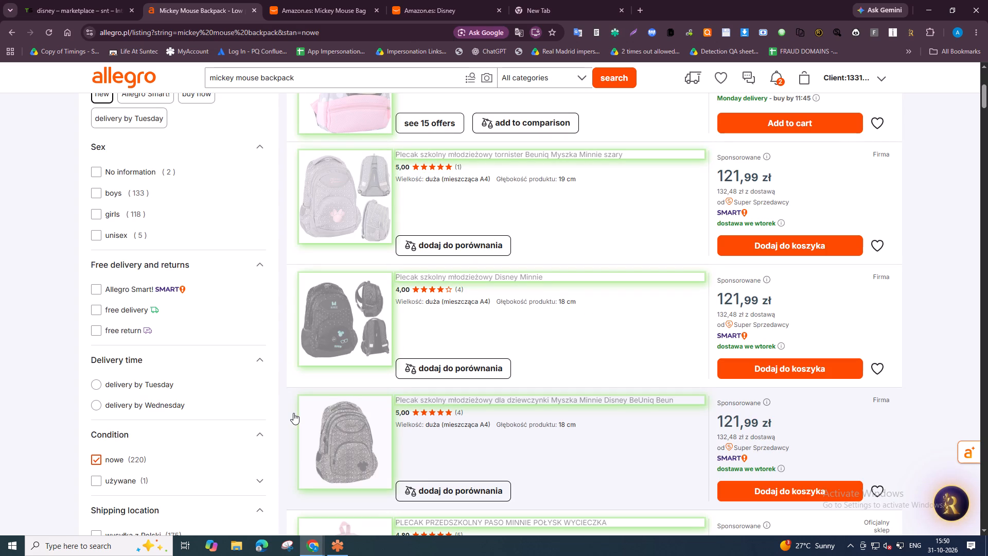
Examine the new-condition Allegro results for mickey mouse backpack for unmarked Mickey and Minnie backpacks.
scroll(530, 411, down, 6)
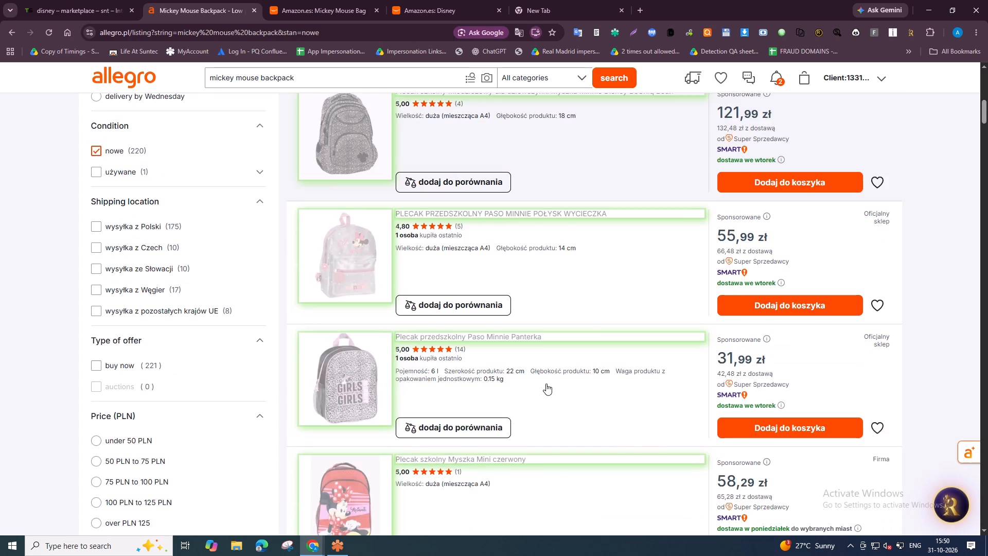
scroll(546, 384, down, 14)
scroll(546, 384, down, 12)
scroll(546, 384, up, 6)
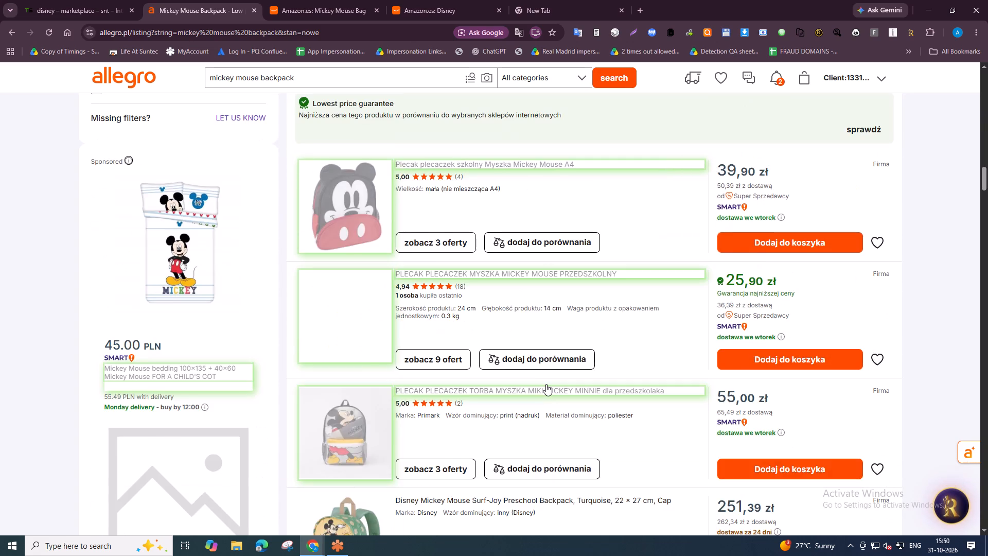
scroll(548, 355, down, 13)
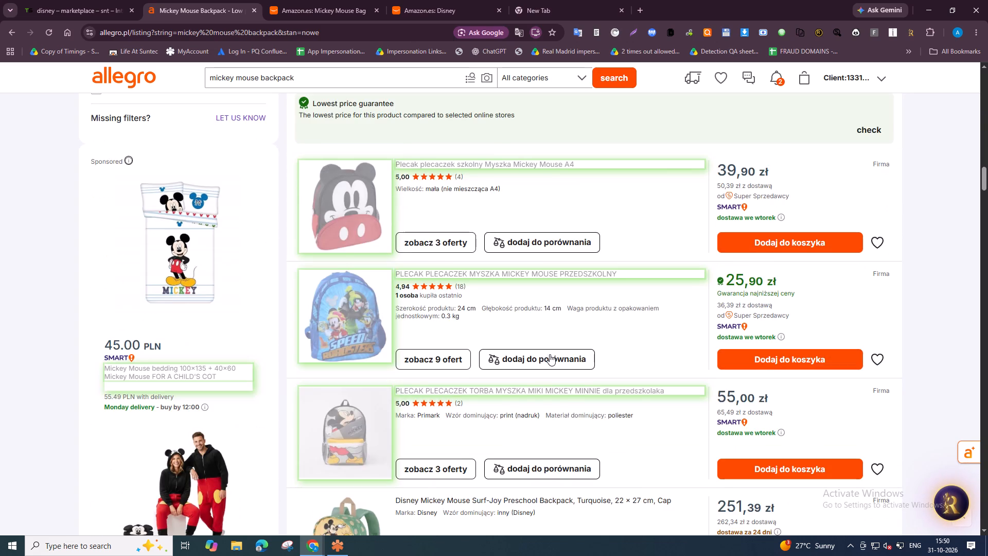
scroll(550, 358, down, 6)
scroll(550, 359, up, 2)
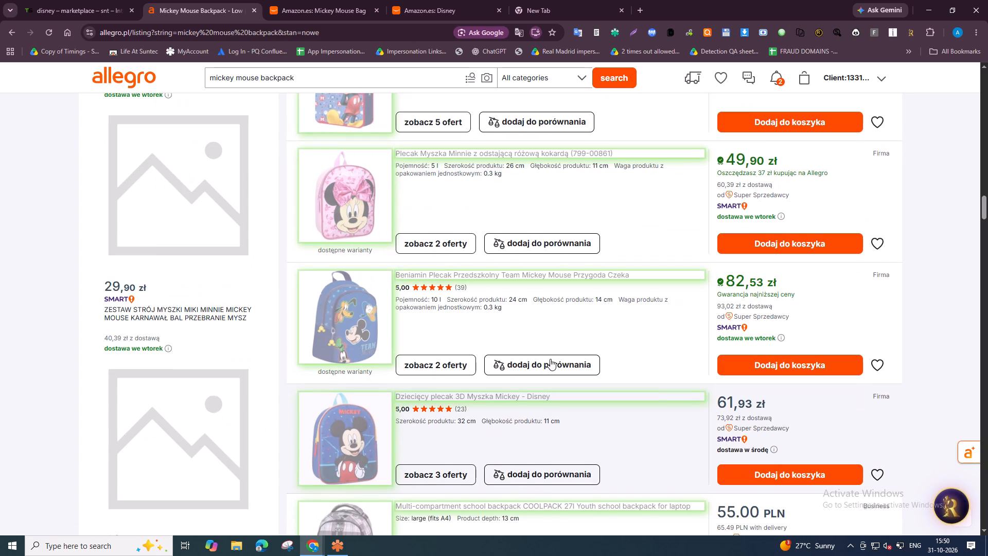
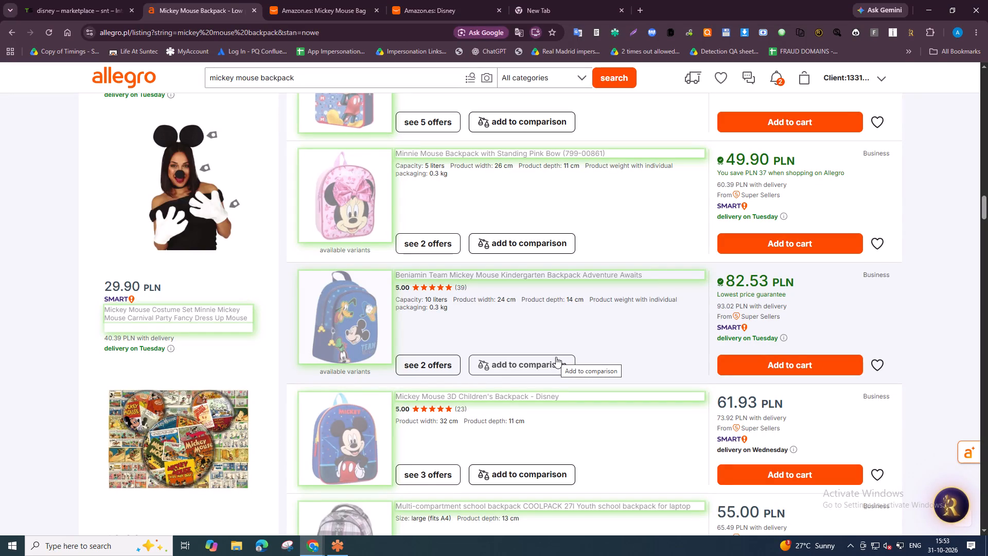
Continue examining the new-condition Allegro results for mickey mouse backpack for unmarked Mickey and Minnie backpacks.
scroll(518, 394, down, 5)
scroll(610, 492, down, 6)
scroll(546, 448, down, 5)
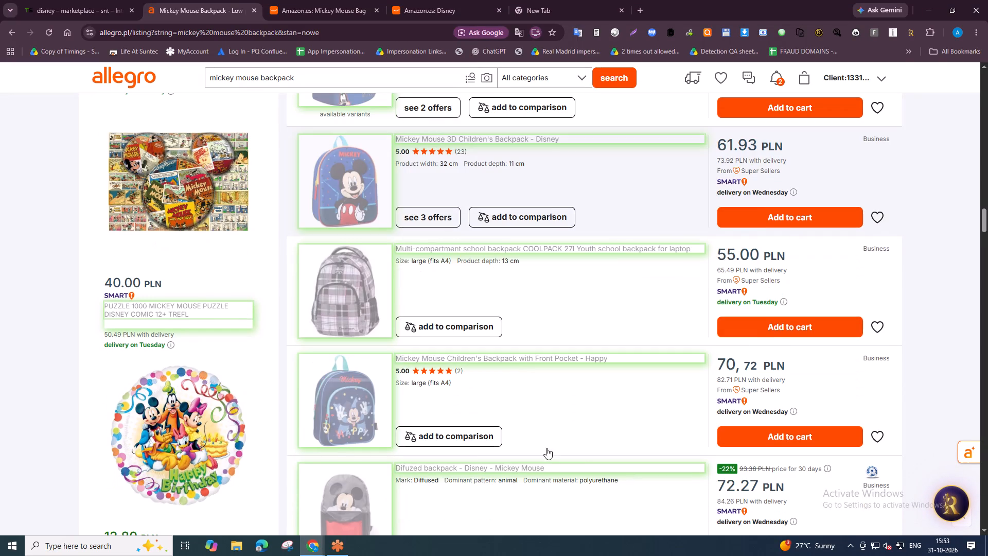
scroll(546, 442, up, 3)
scroll(506, 374, down, 4)
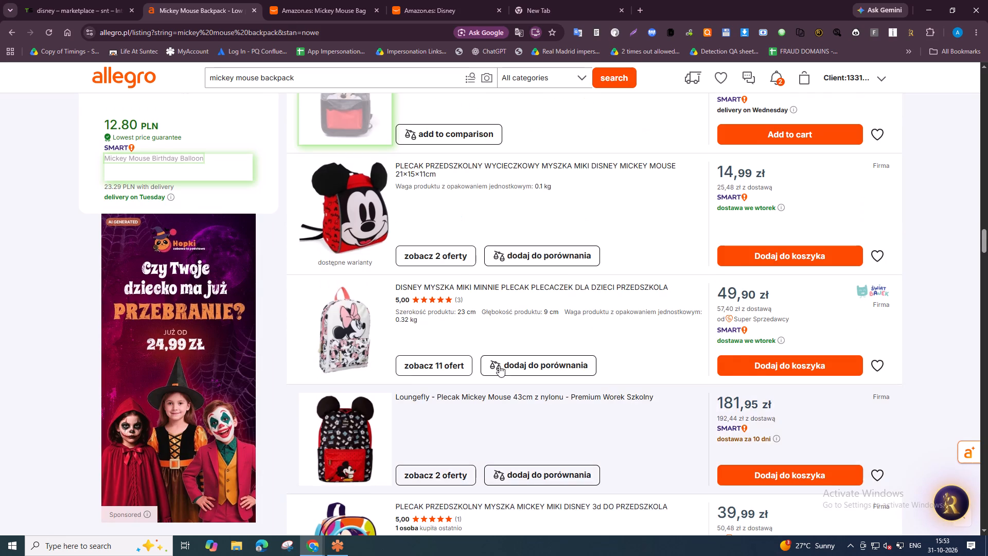
scroll(499, 366, down, 16)
scroll(499, 365, down, 11)
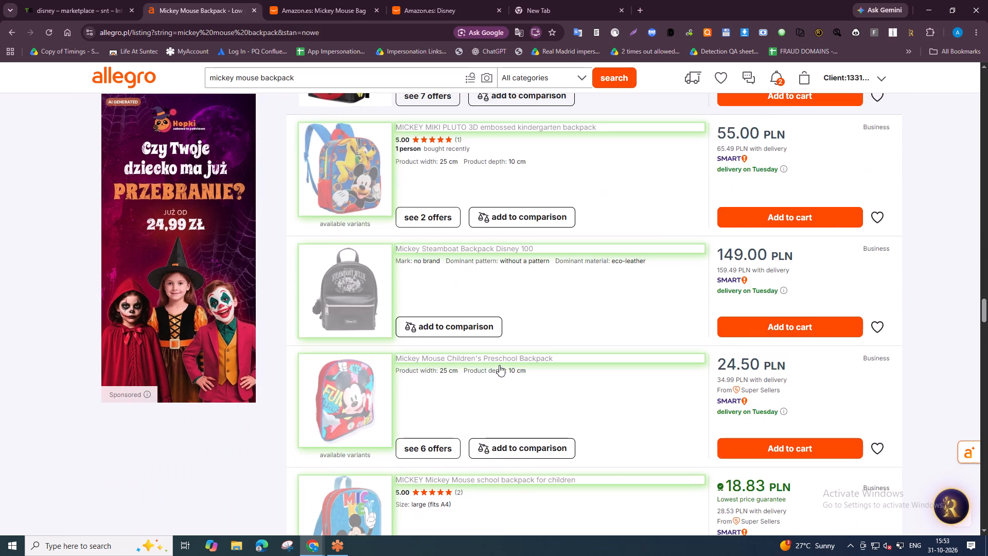
scroll(499, 365, down, 18)
scroll(498, 361, down, 8)
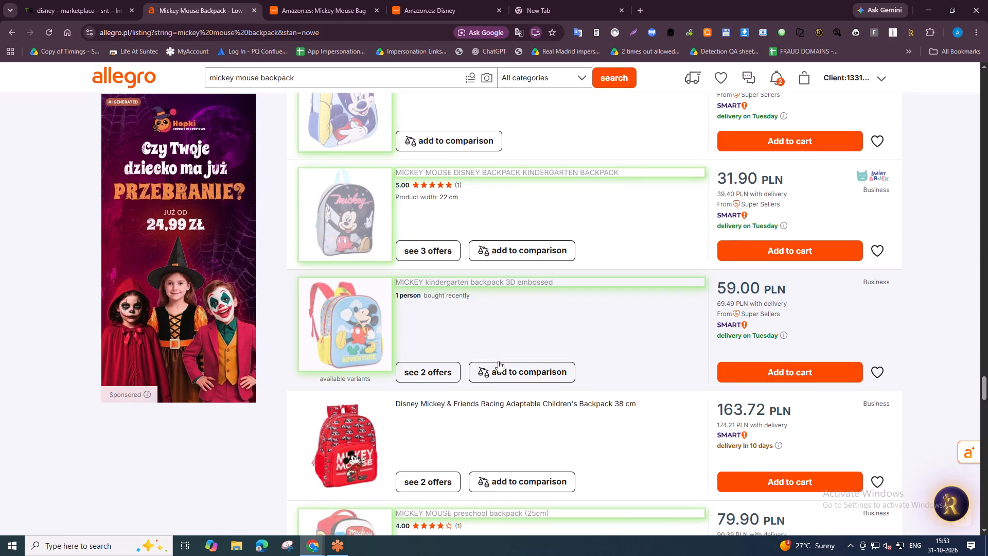
Record the Allegro link of the Disney Mickey & Friends Racing Adaptable backpack 38 cm in Links row 103635 of Manual Detection Records.
scroll(497, 362, down, 2)
right_click(491, 299)
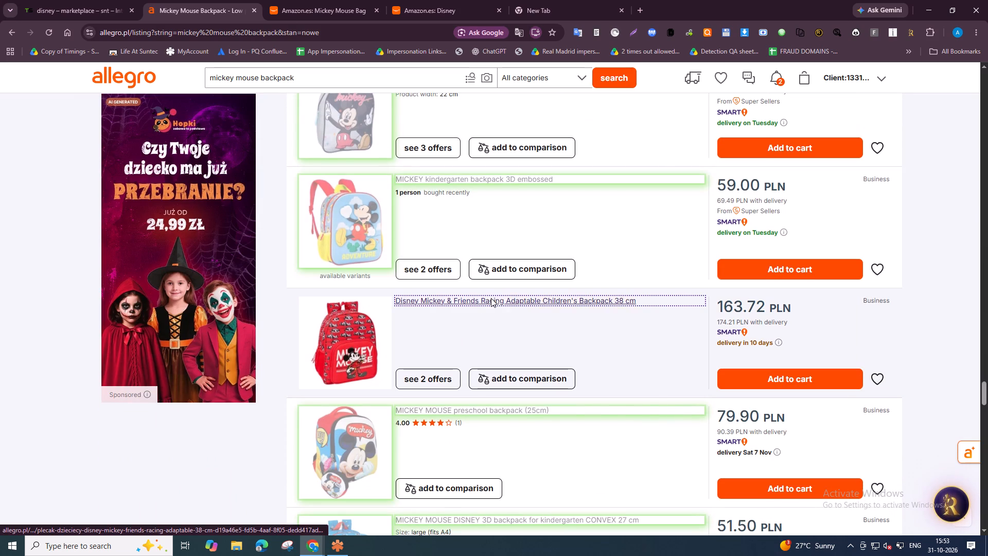
click(526, 405)
key(alt+Tab)
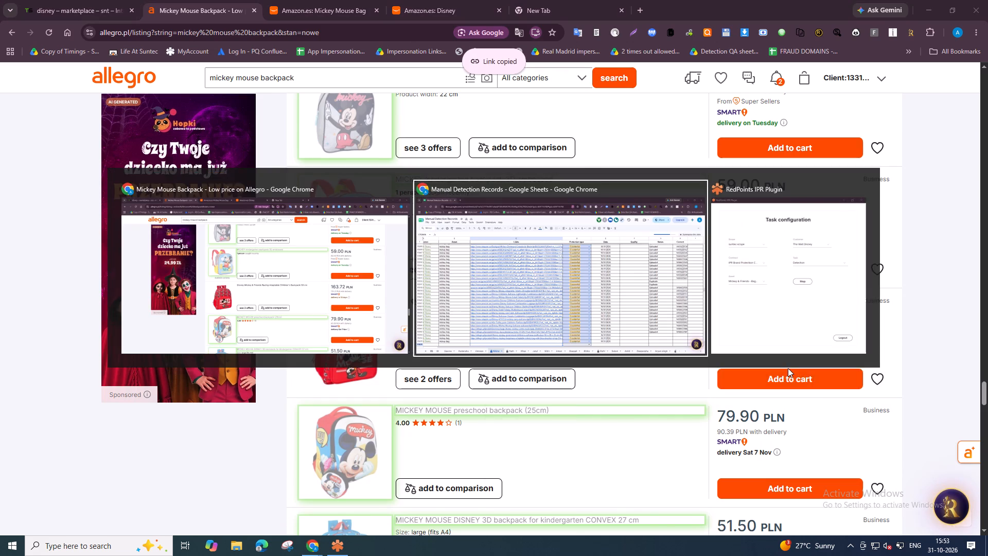
key(Up)
key(ctrl+v)
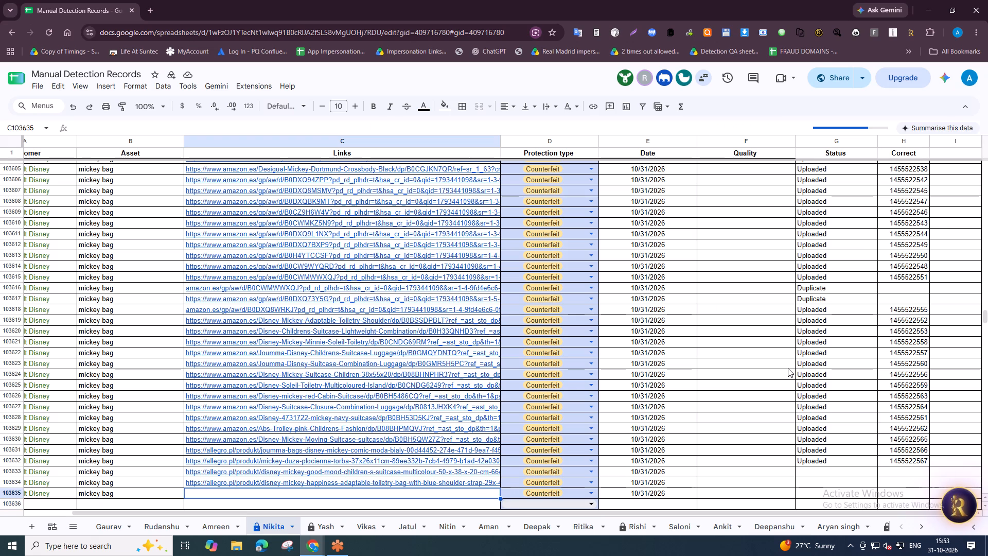
key(Down)
key(alt+Tab)
key(Down)
Record the link of the Disney Mickey Mouse Cute-Joy Backpack Yellow listing in Links row 103636 of the sheet.
scroll(445, 262, up, 3)
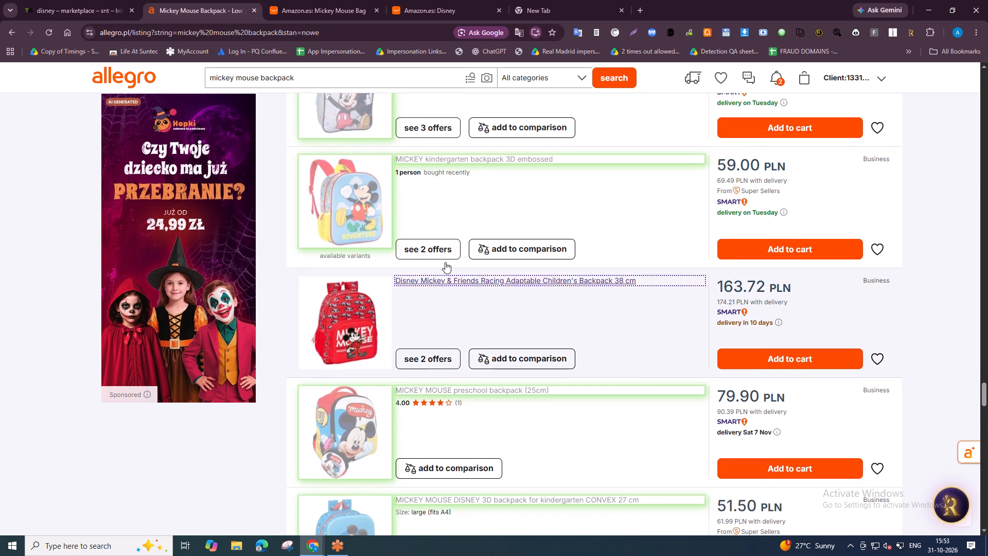
scroll(445, 262, up, 1)
scroll(496, 316, up, 5)
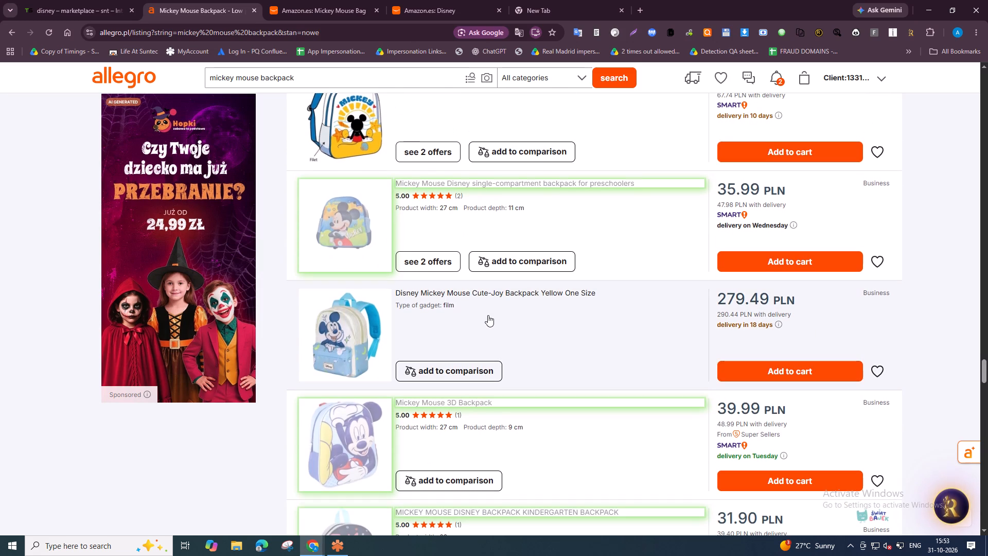
right_click(511, 289)
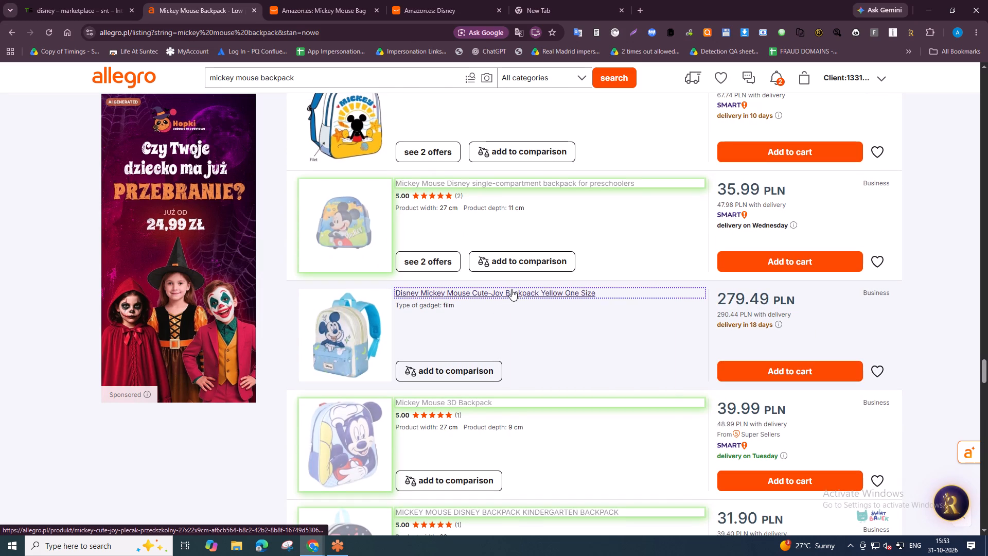
click(551, 397)
key(alt+Tab)
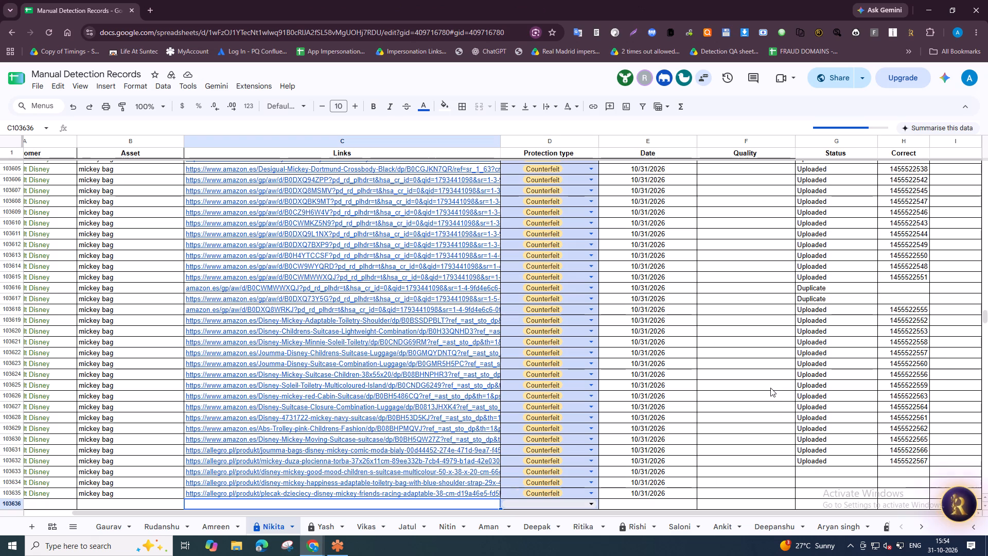
key(ctrl+v)
key(Down)
key(alt+Tab)
Recheck the earlier and later Allegro mickey mouse backpack results for unmarked listings that still need recording.
scroll(639, 427, up, 3)
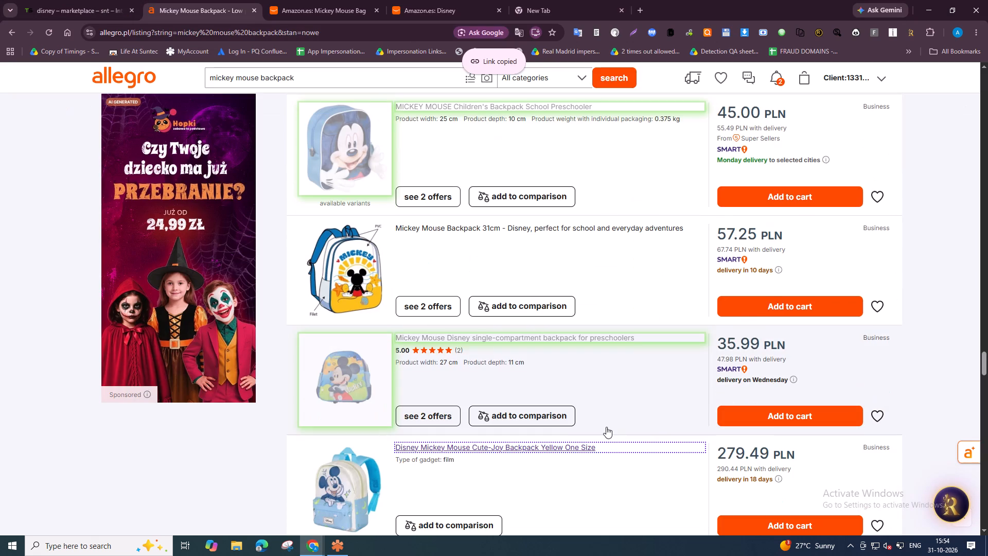
scroll(563, 299, up, 3)
scroll(589, 402, up, 1)
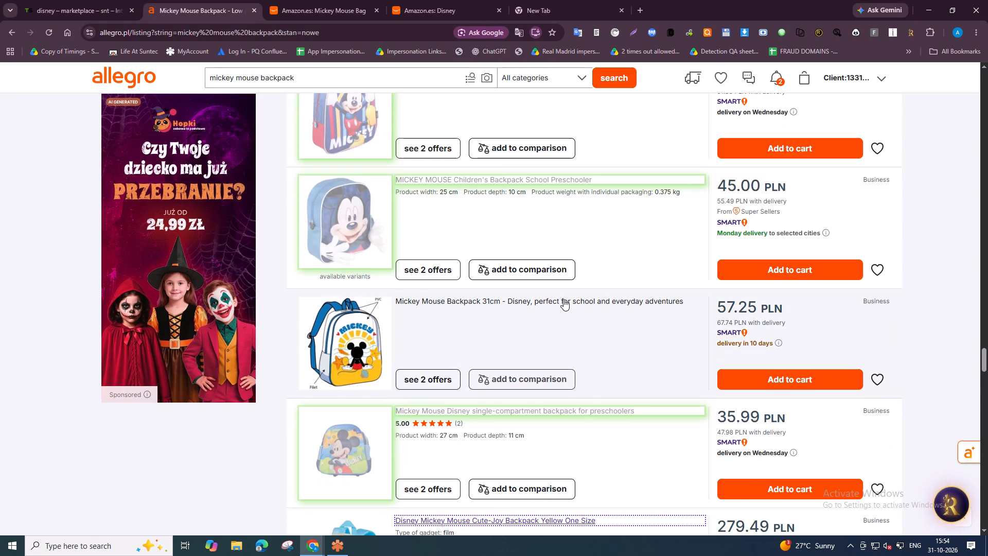
scroll(563, 299, up, 2)
scroll(579, 400, up, 4)
scroll(519, 391, up, 4)
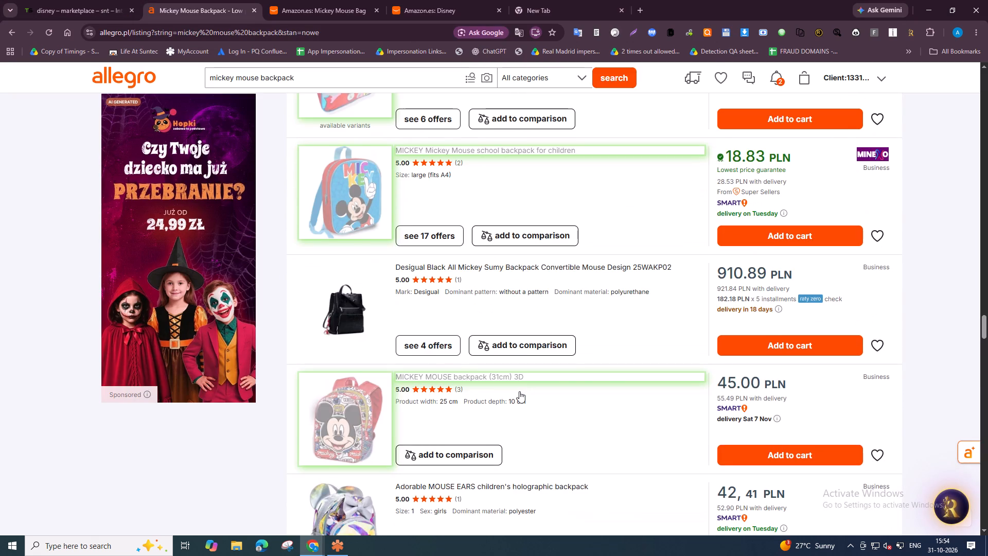
scroll(519, 391, up, 11)
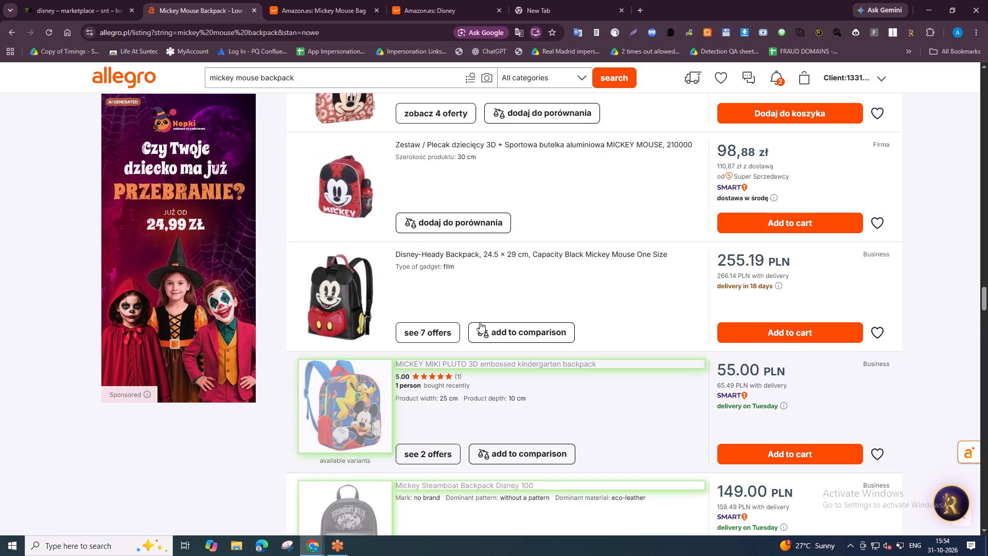
scroll(545, 387, down, 12)
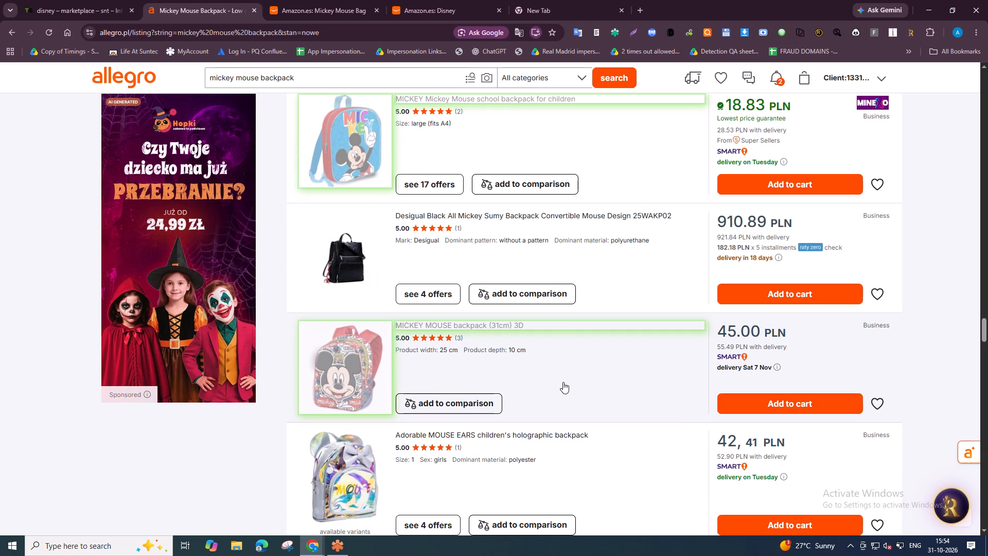
scroll(528, 378, down, 11)
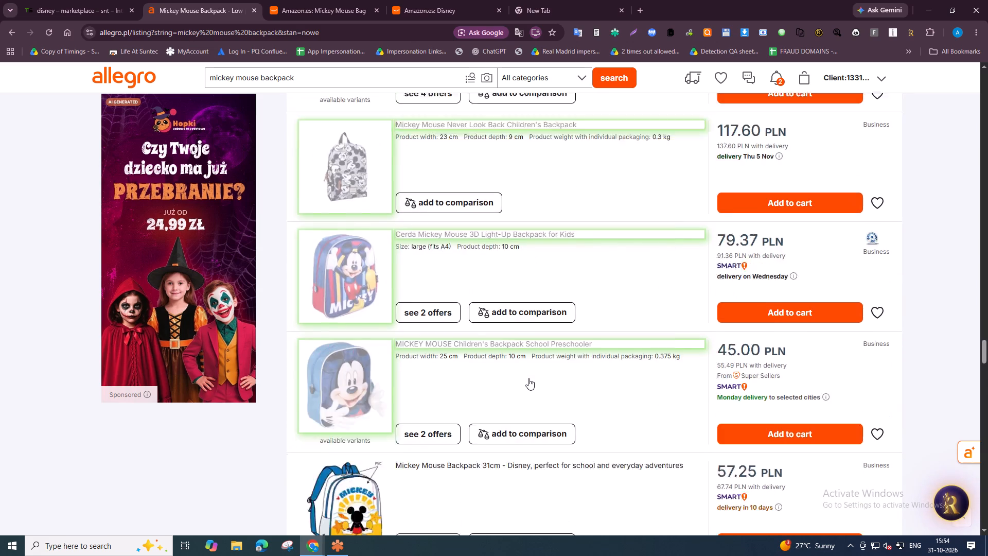
scroll(528, 378, down, 20)
scroll(528, 369, down, 6)
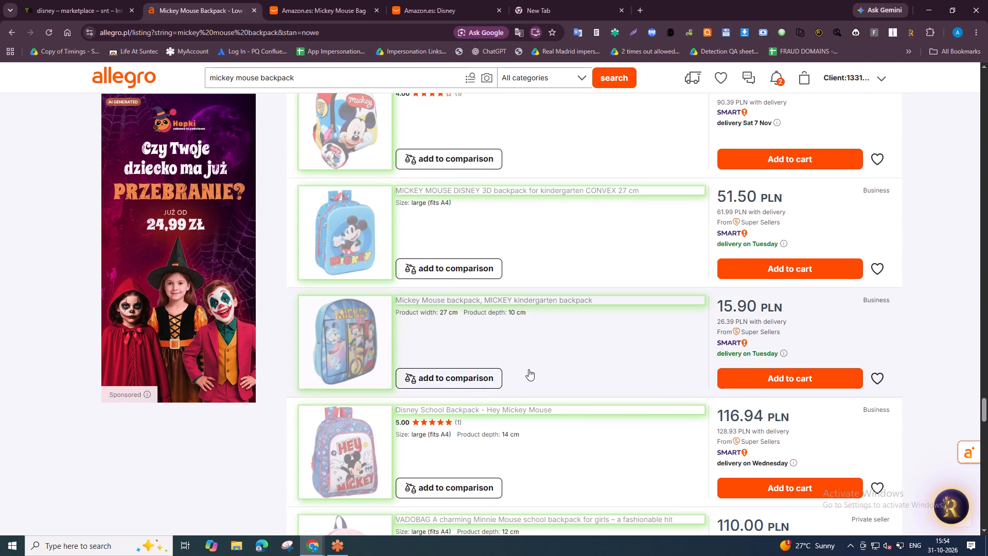
Record the link of the Mickey Mouse single-compartment school backpack blue 5 l in Links row 103637 of the sheet.
scroll(528, 369, down, 10)
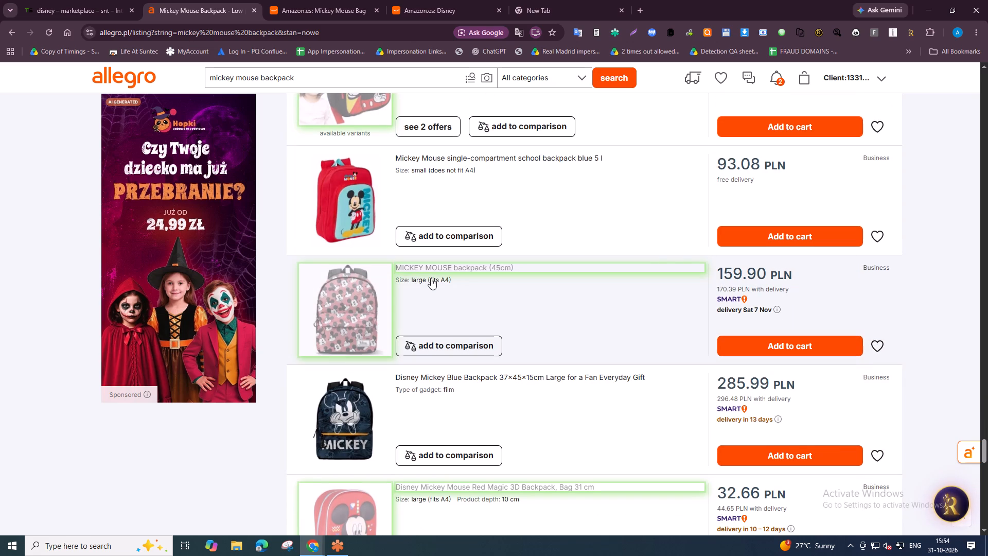
right_click(477, 157)
click(513, 268)
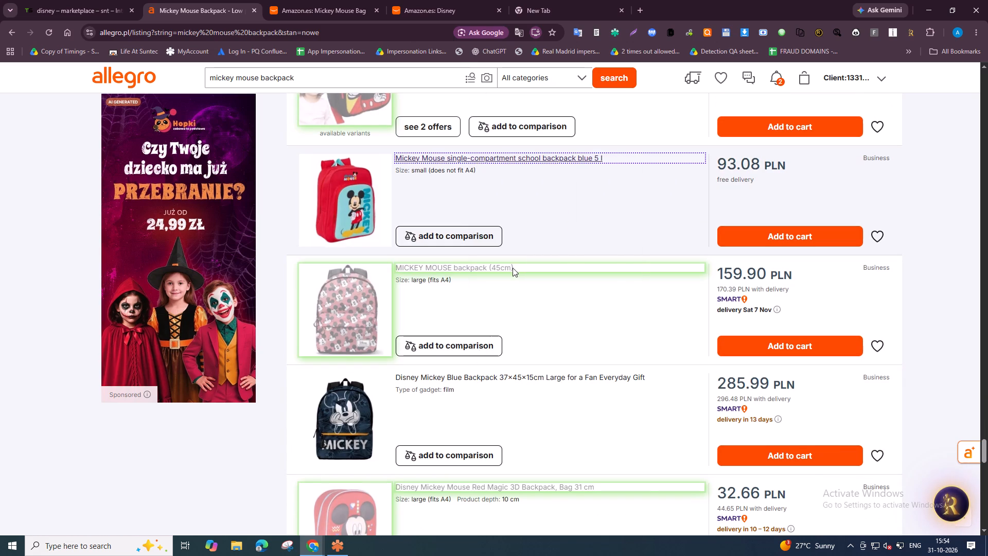
key(alt+Tab)
key(ctrl+v)
scroll(431, 366, down, 5)
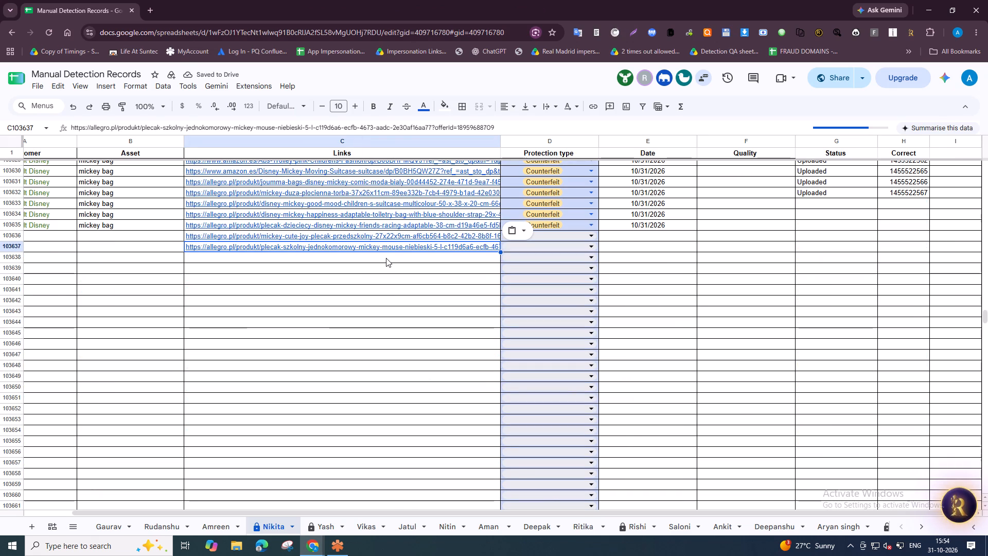
click(386, 258)
key(alt+Tab)
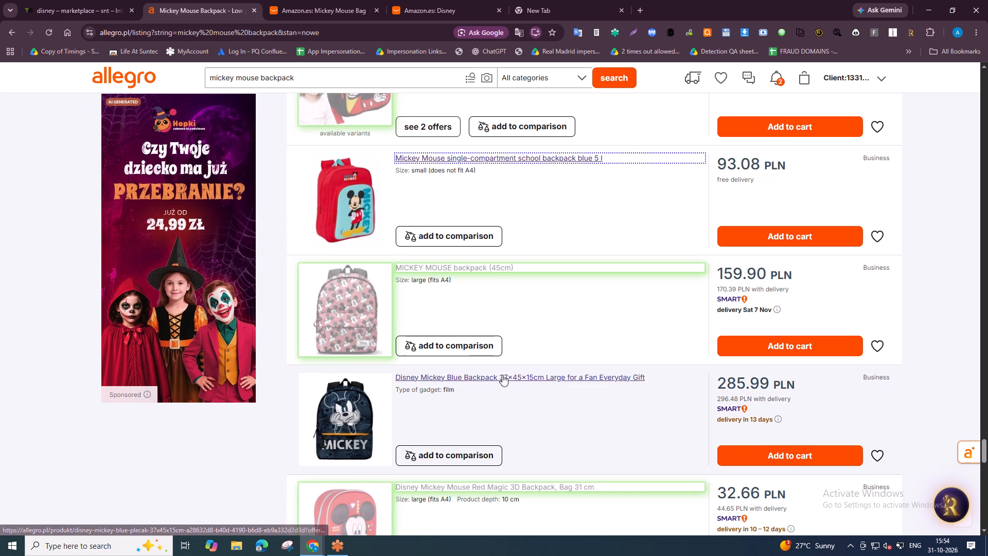
Record the link of the Disney Mickey Blue Backpack 37×45×15cm listing in Links row 103638 of the sheet.
scroll(502, 375, down, 2)
right_click(503, 280)
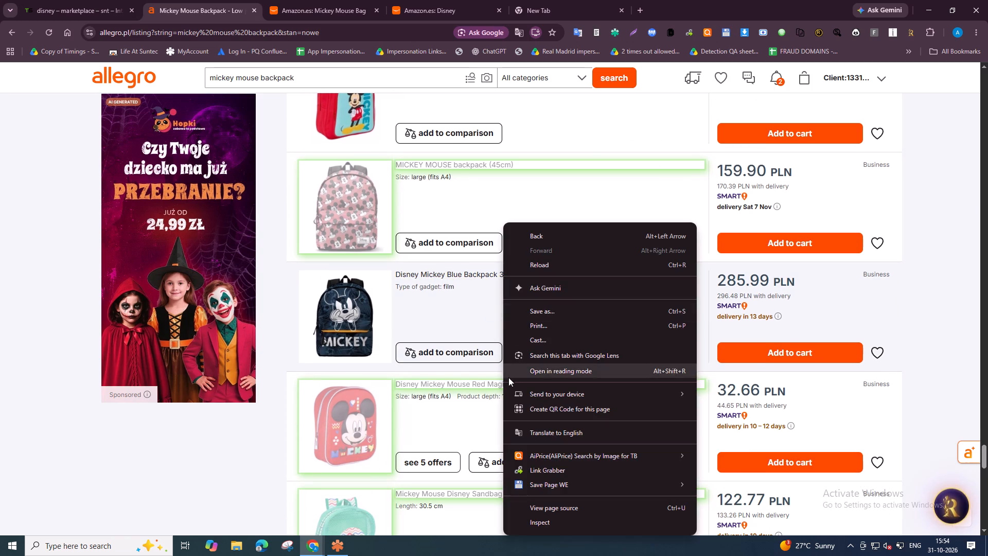
right_click(488, 277)
click(514, 383)
key(alt+Tab)
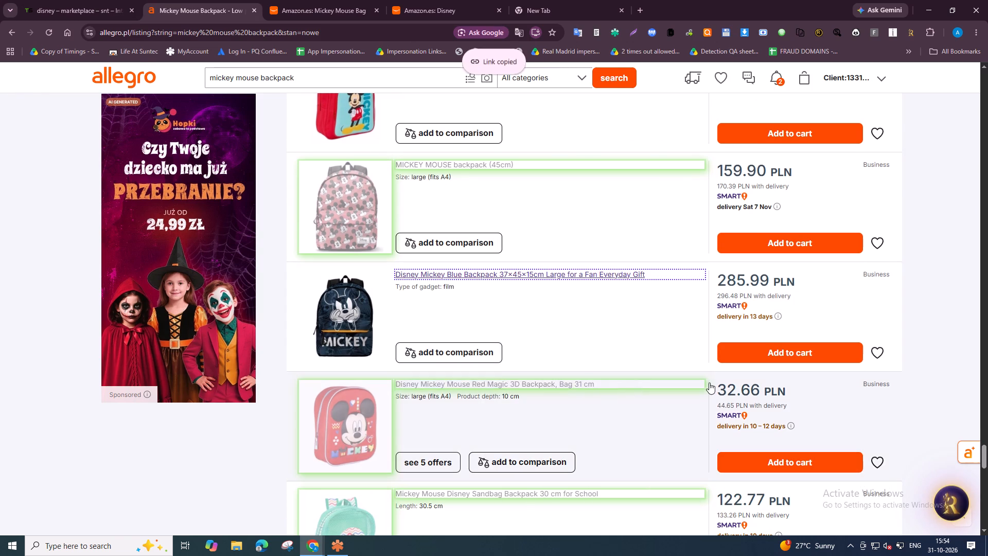
key(ctrl+v)
key(Down)
key(alt+Tab)
key(Down)
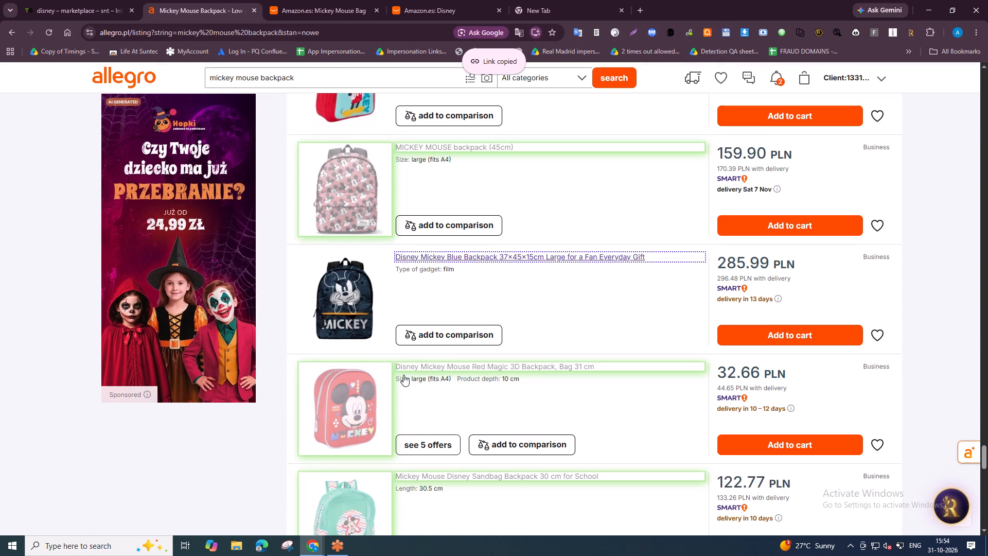
Record the link of the Disney Mickey The Blogger Children's Backpack, Rosa, in Links row 103639 of the sheet.
scroll(409, 367, down, 10)
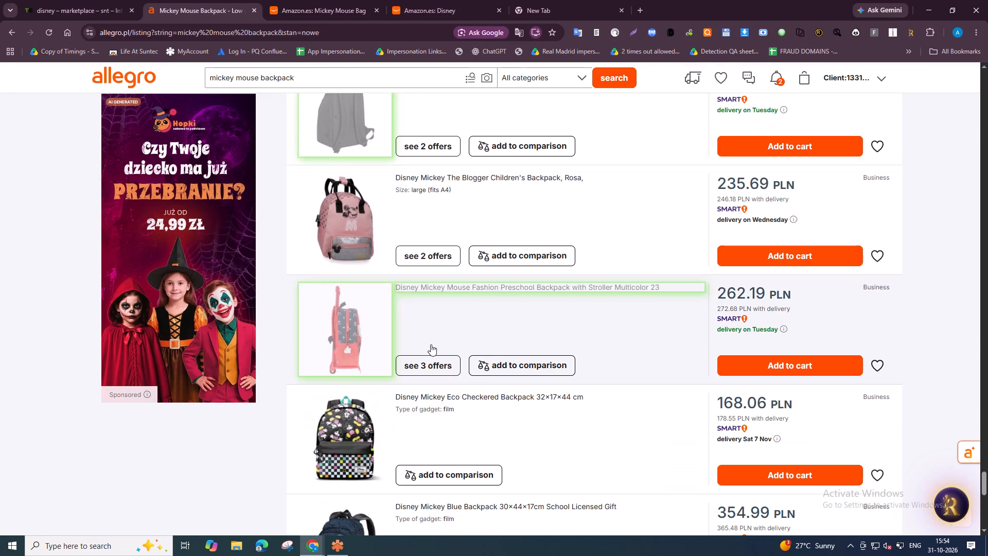
right_click(481, 178)
click(509, 290)
key(alt+Tab)
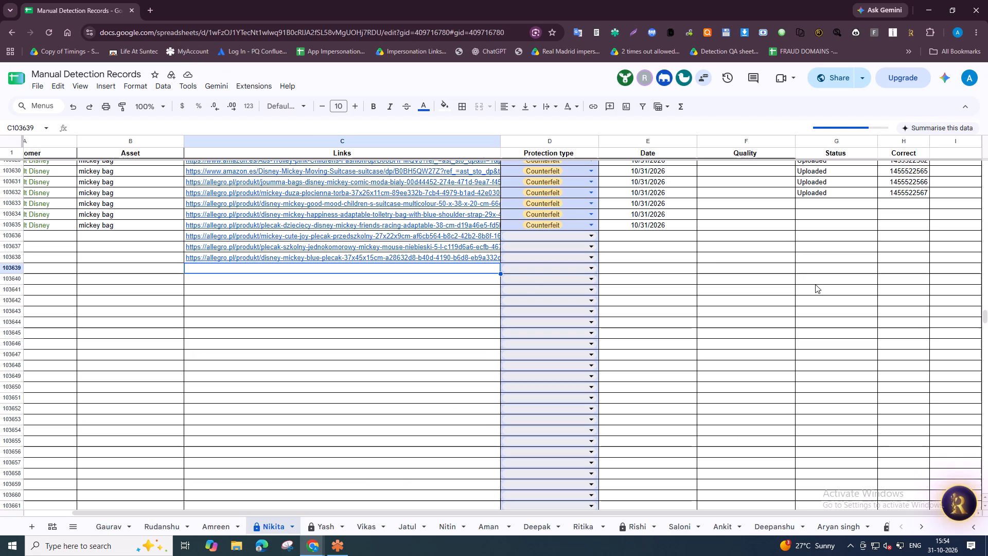
key(ctrl+v)
key(Down)
key(alt+Tab)
Record the link of the Disney Mickey Eco Checkered Backpack 32×17×44 cm in Links row 103640 of the sheet.
scroll(450, 359, down, 4)
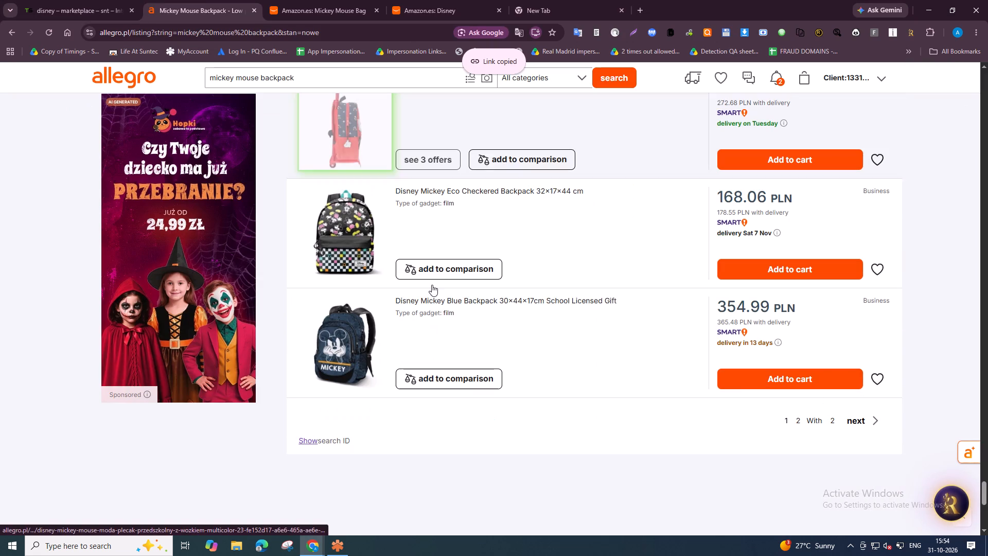
right_click(479, 189)
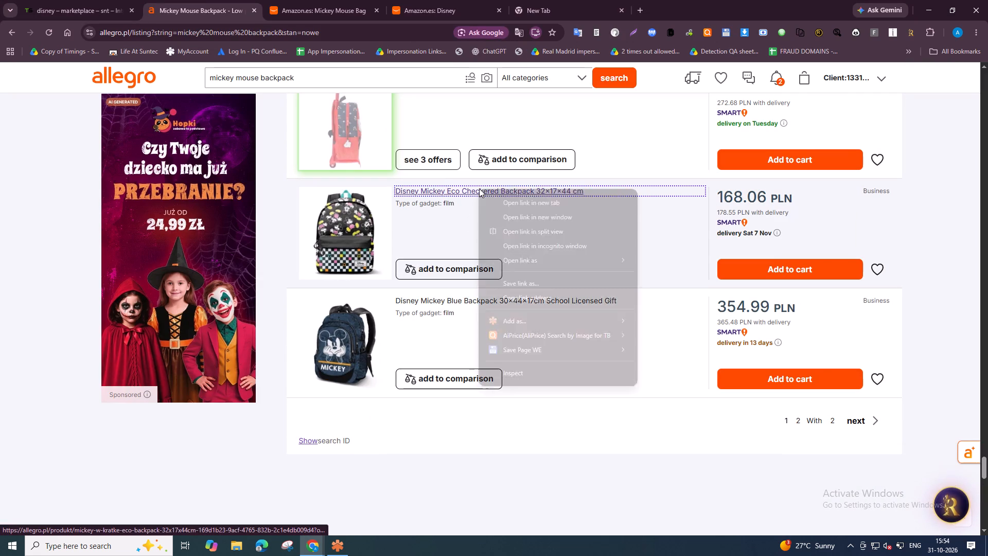
click(508, 298)
key(alt+Tab)
key(ctrl+v)
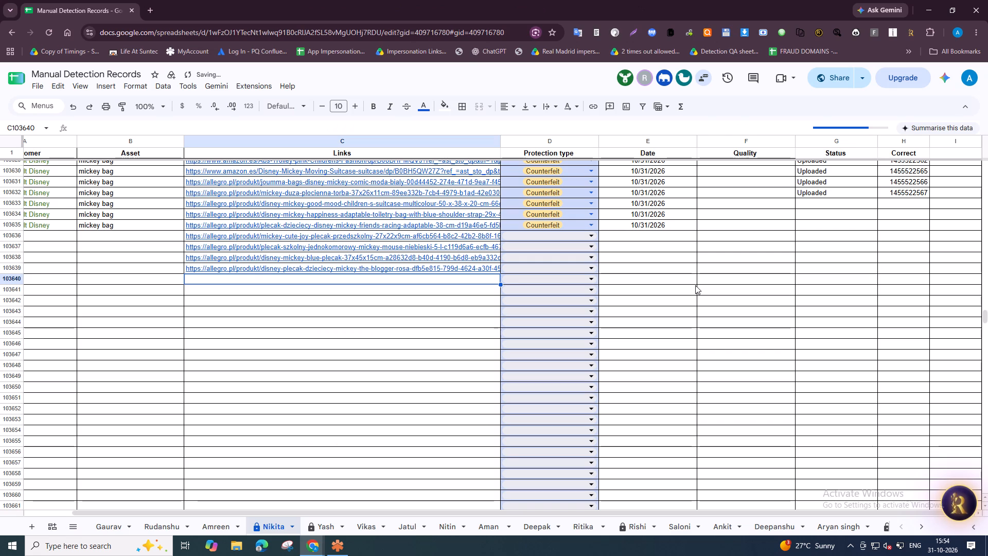
key(Down)
key(alt+Tab)
Record the link of the Disney Mickey Blue Backpack 30×44×17cm School Licensed Gift in Links row 103641 of the sheet.
right_click(488, 303)
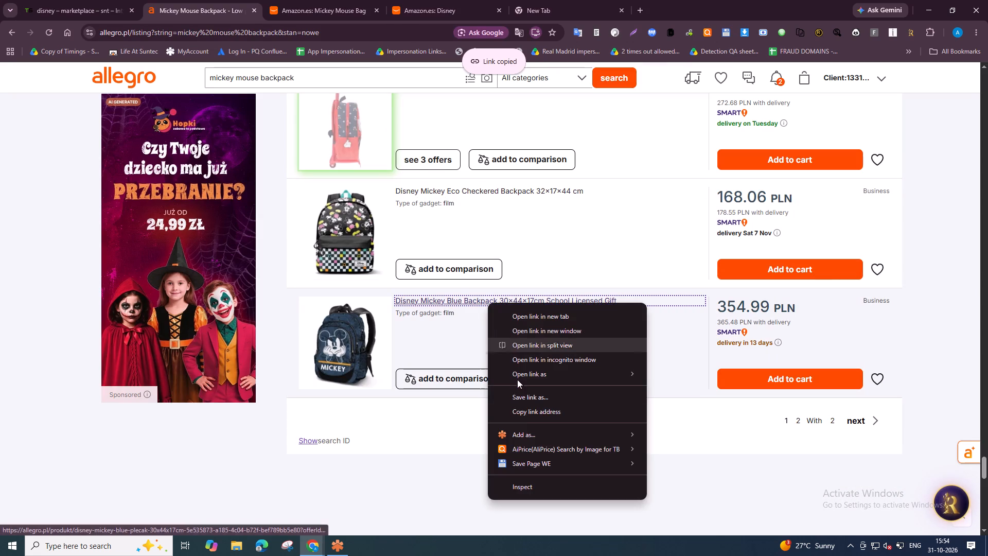
click(521, 410)
key(alt+Tab)
key(ctrl+v)
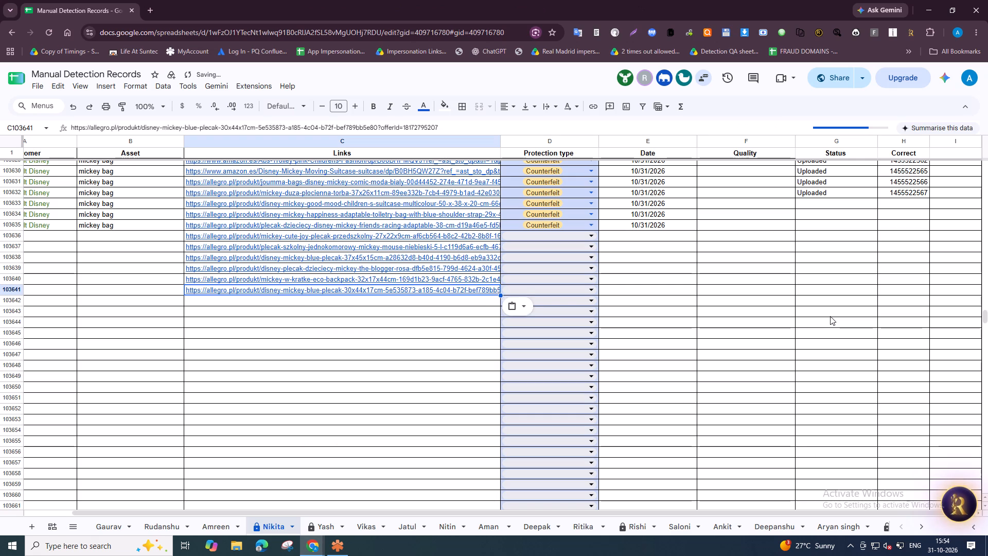
key(Down)
key(alt+Tab)
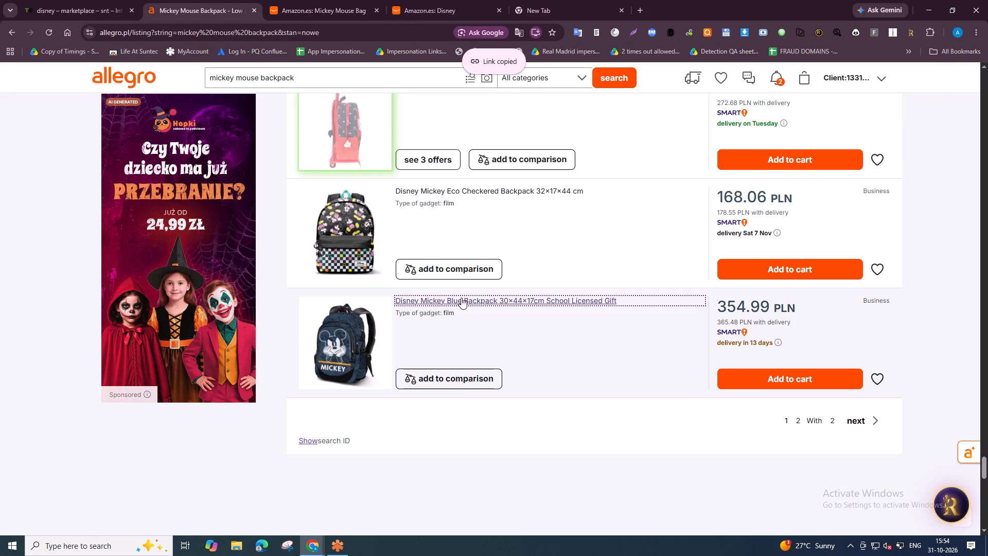
Open page 3 of the mickey mouse bag results on Amazon.es and view its first listings.
scroll(363, 350, up, 3)
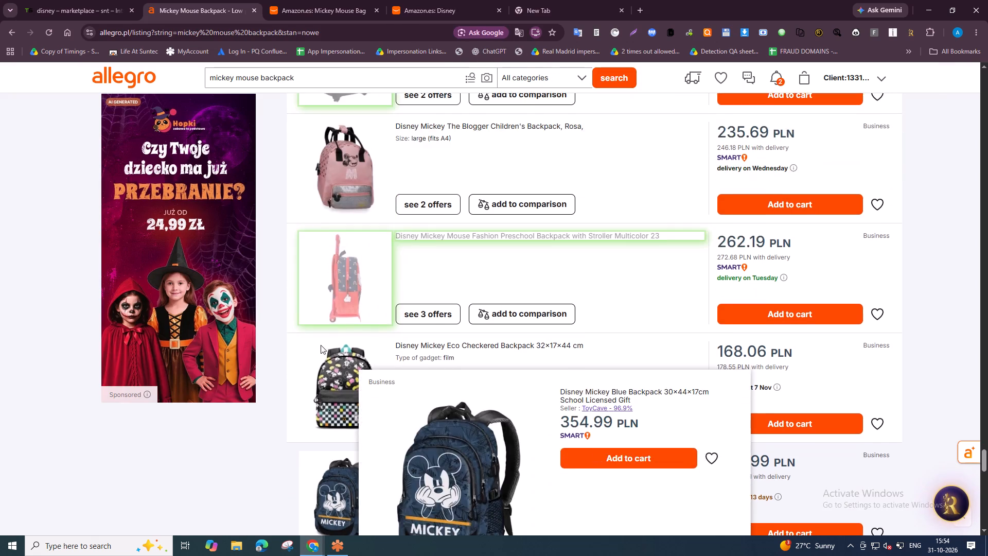
scroll(251, 312, up, 4)
click(324, 0)
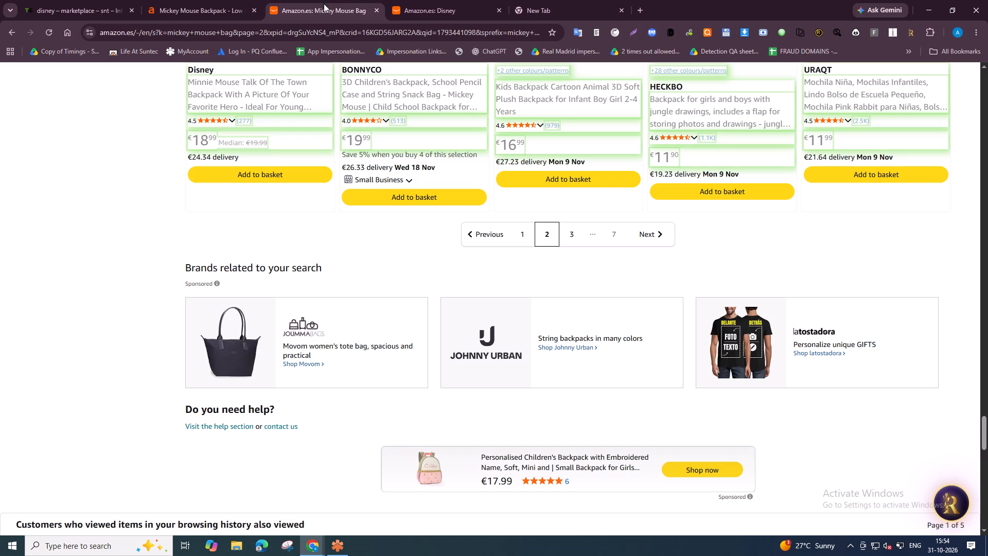
scroll(564, 329, up, 4)
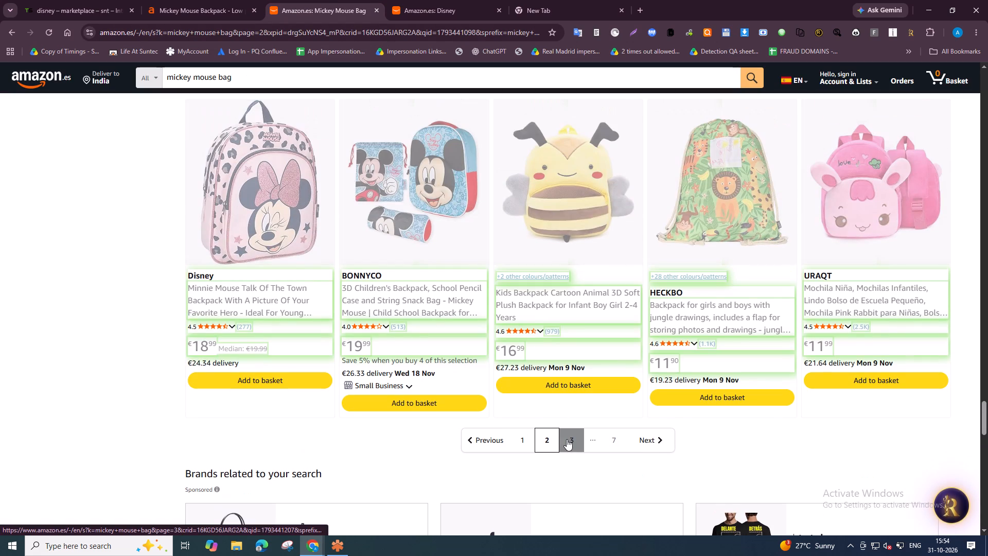
click(567, 439)
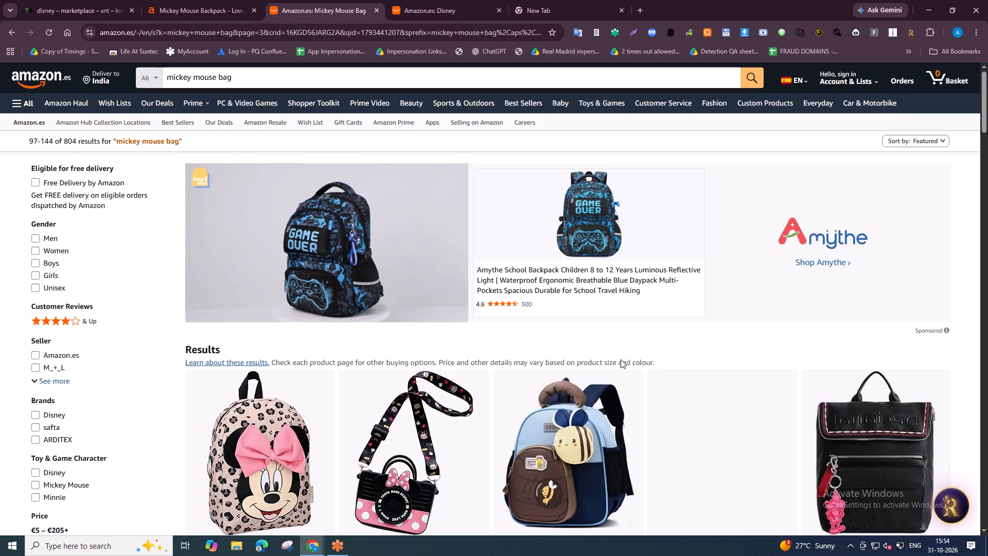
scroll(672, 420, down, 6)
scroll(628, 403, down, 7)
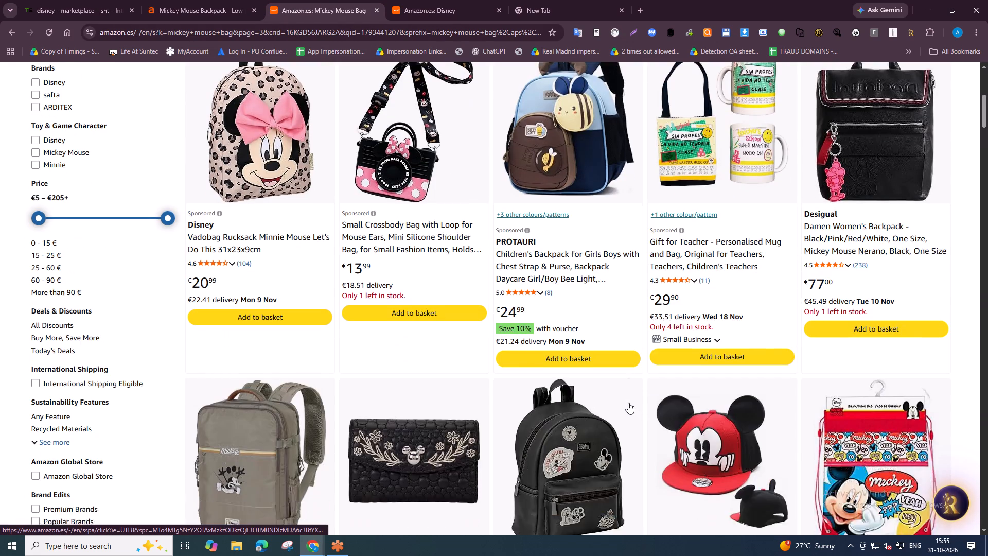
In the Disney SNT tracker, mark day 31 of the Mickey & Friends - Bags allegro.pl row as S.
click(98, 0)
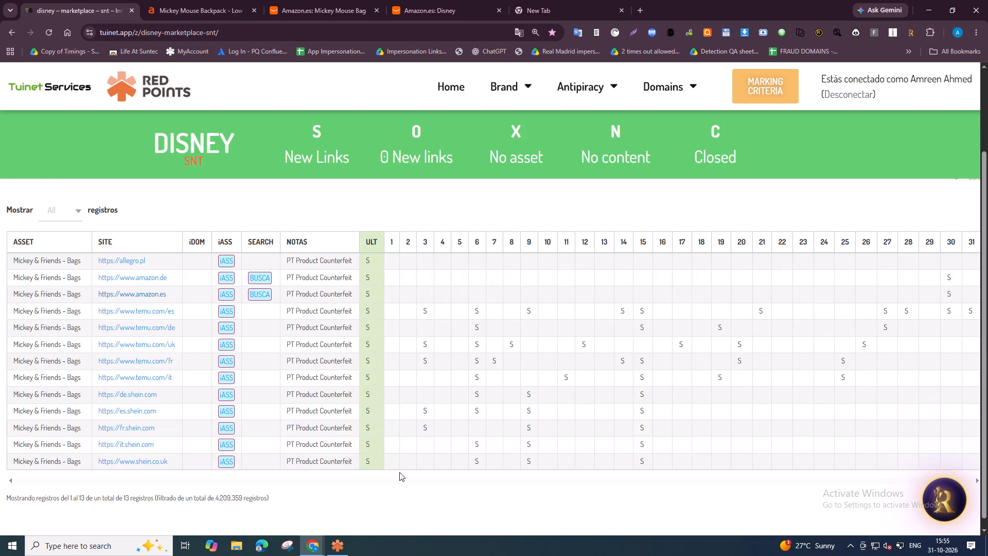
key(Right)
key(Right)
key(Right)
key(Right)
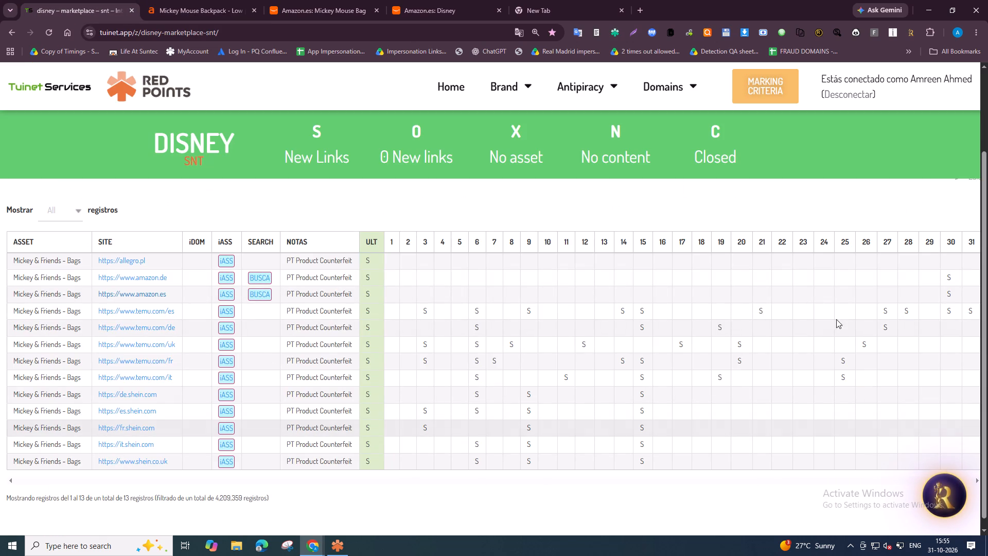
double_click(973, 264)
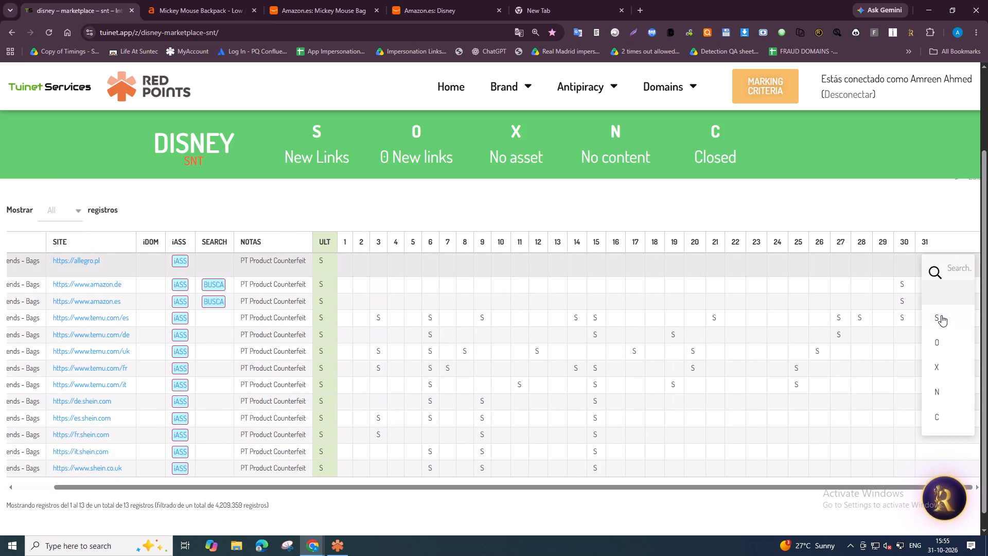
click(941, 315)
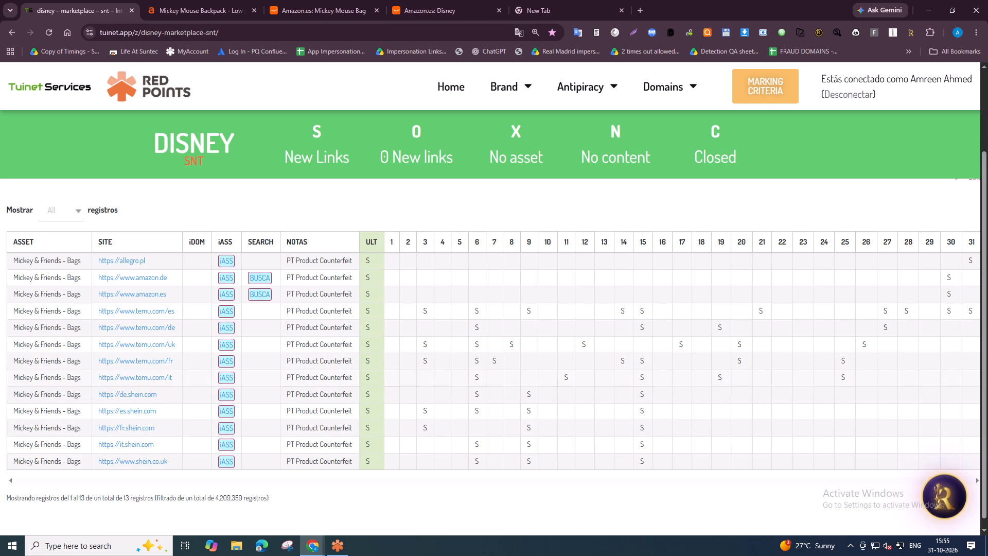
Check which sites the sheet's recorded links cover and mark day 31 of the tracker's it.shein.com row as S.
key(alt+Tab)
scroll(419, 397, up, 6)
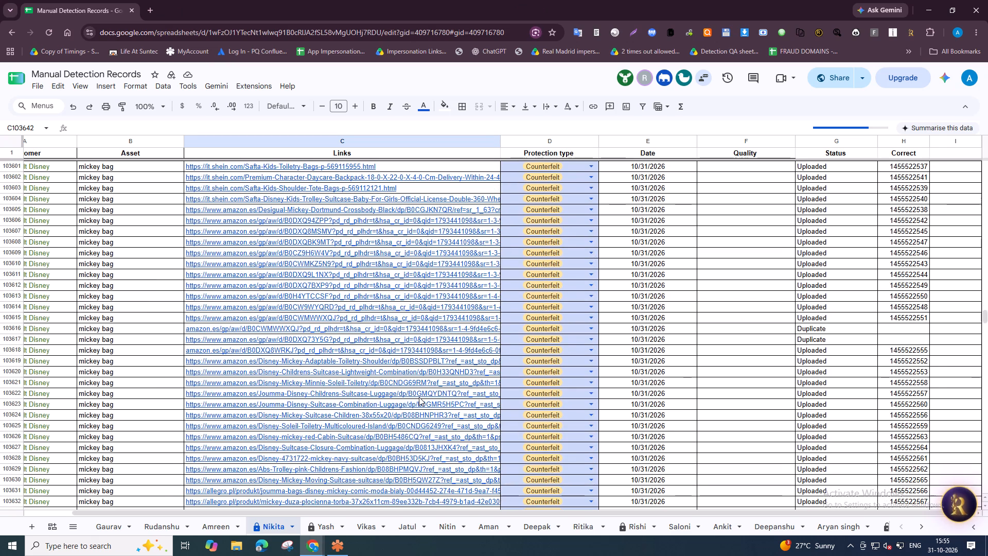
scroll(419, 397, up, 5)
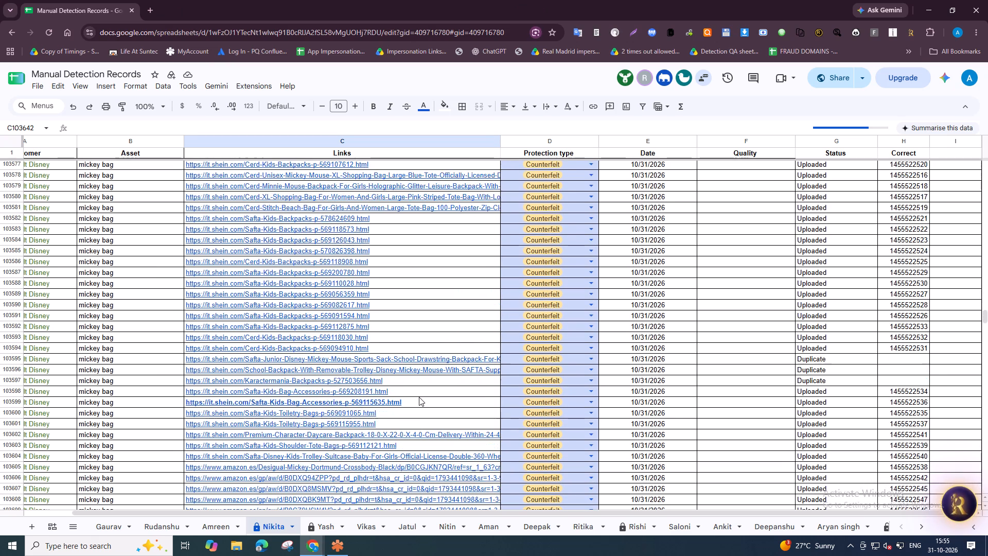
scroll(419, 397, up, 1)
key(alt+Tab)
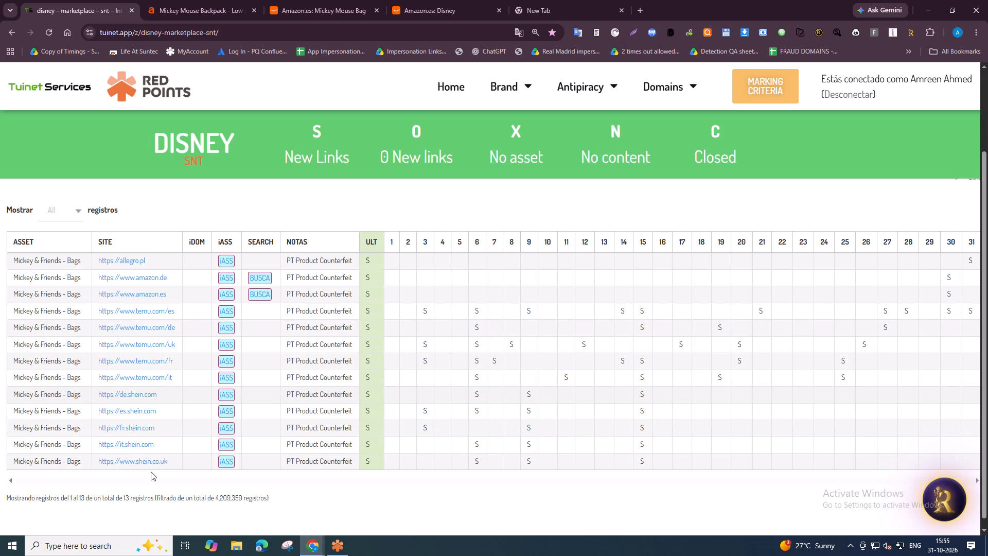
double_click(971, 450)
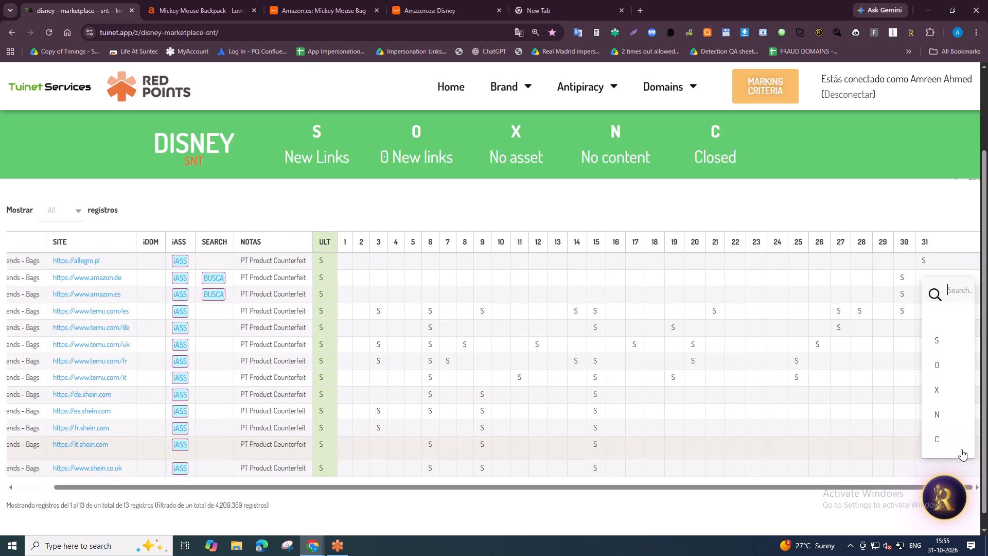
click(953, 340)
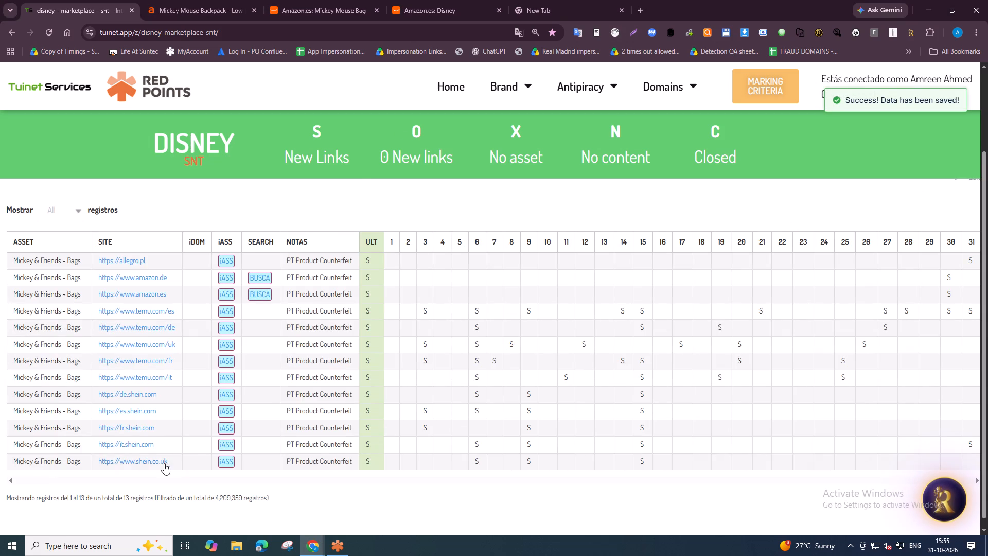
middle_click(164, 463)
Examine page 3 of the Amazon.es mickey mouse bag results for unmarked Mickey and Minnie bag listings.
click(414, 0)
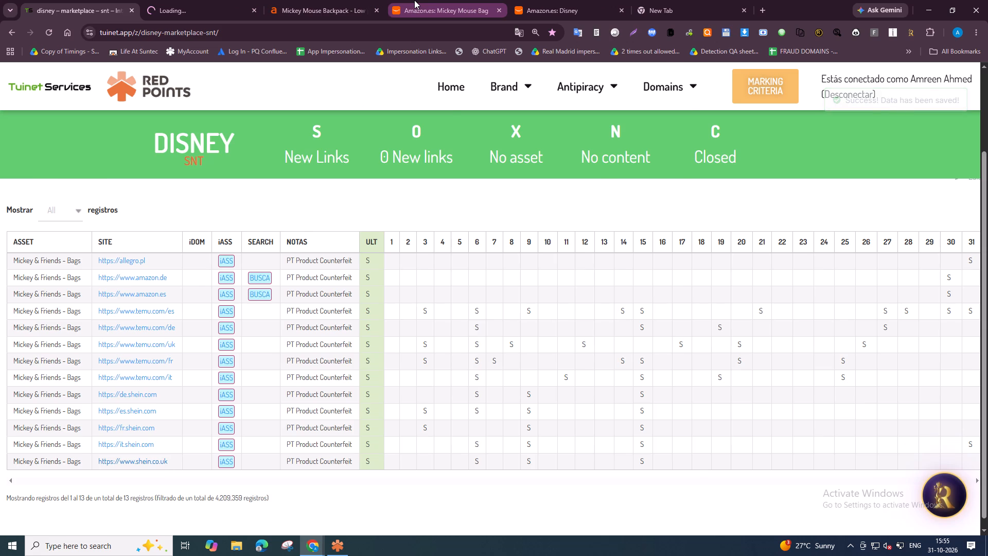
scroll(731, 438, up, 11)
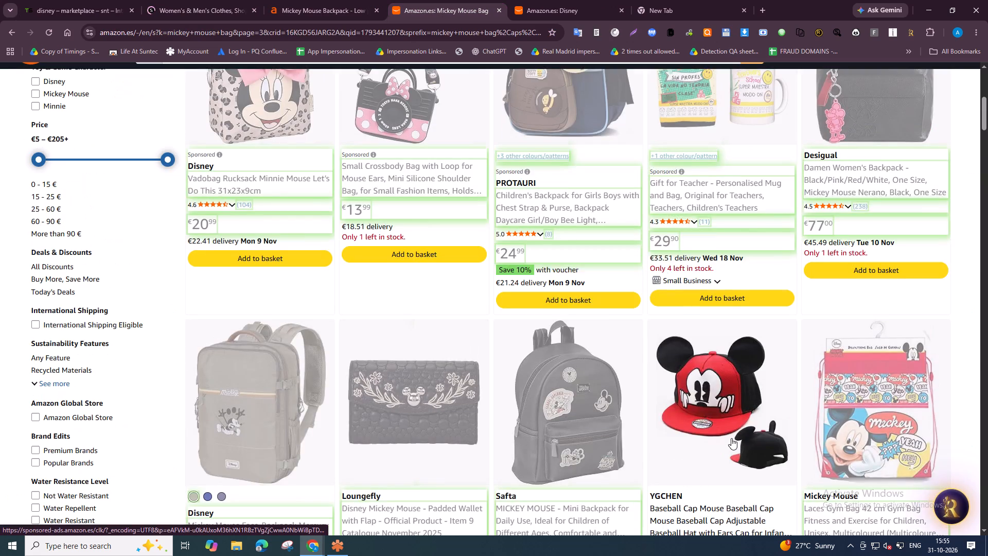
scroll(731, 438, up, 7)
scroll(731, 438, down, 14)
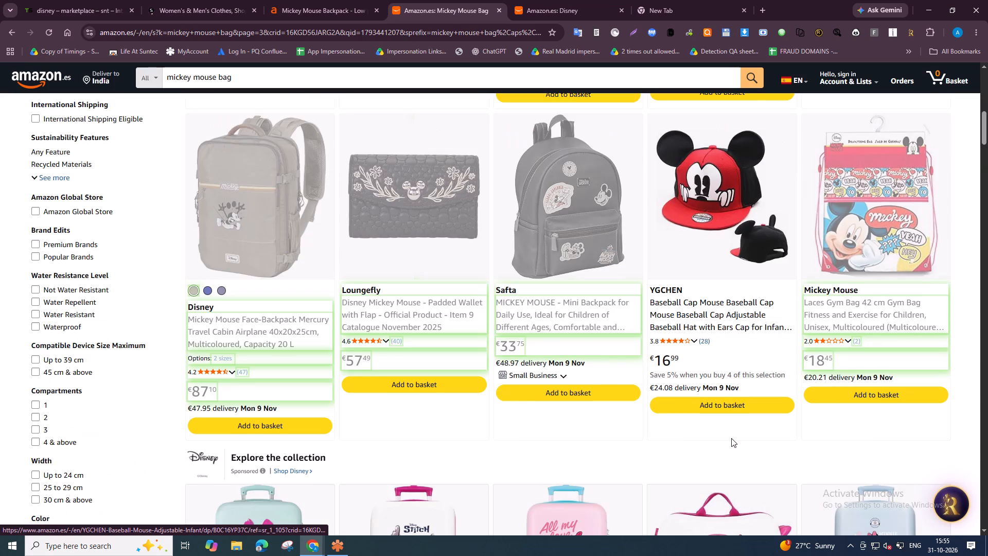
scroll(731, 438, down, 1)
scroll(673, 455, down, 2)
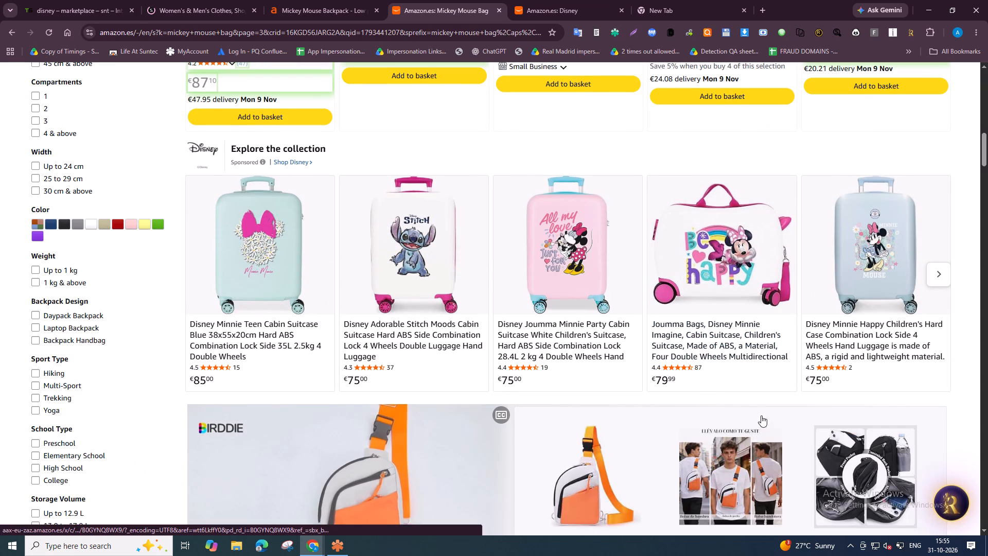
scroll(761, 415, down, 16)
scroll(761, 413, down, 6)
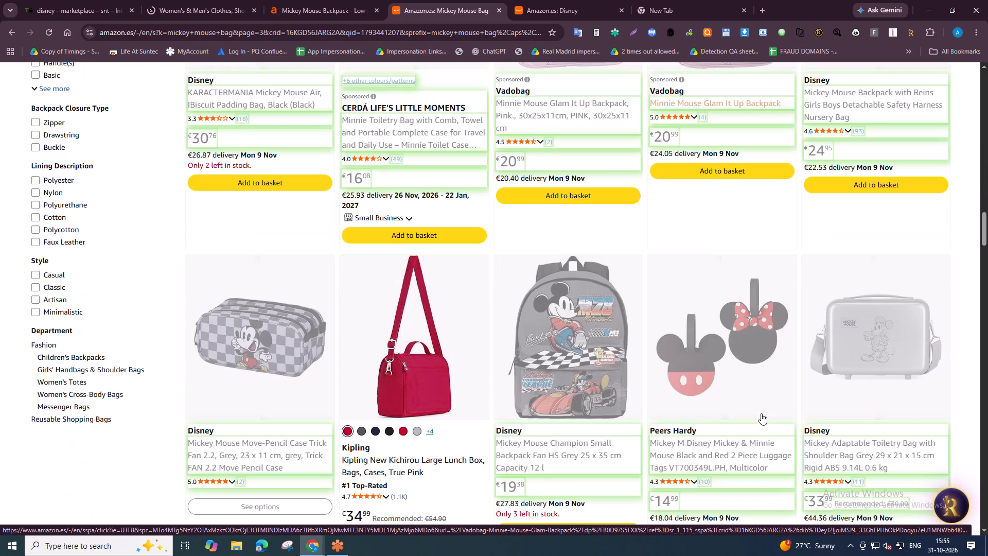
scroll(761, 413, down, 17)
scroll(761, 413, down, 6)
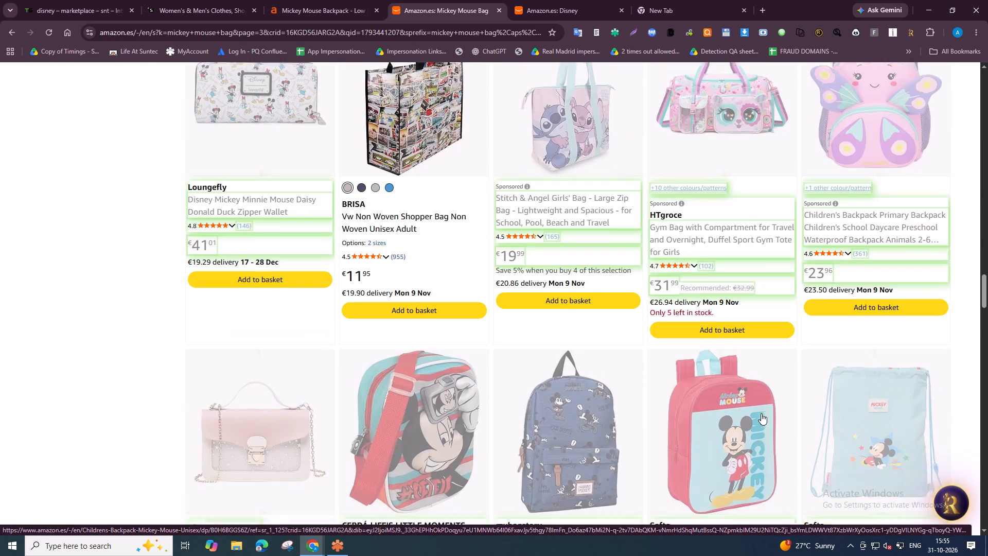
scroll(761, 413, down, 5)
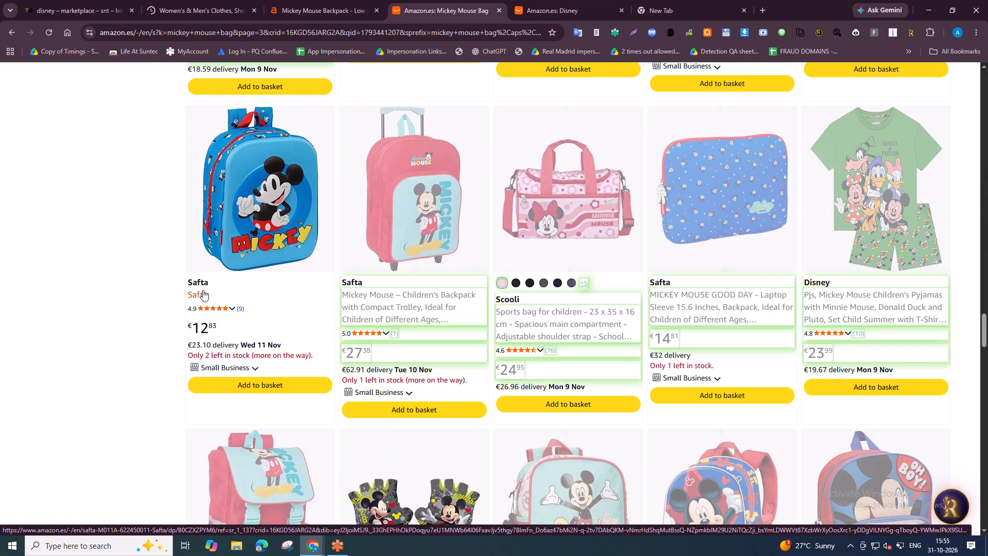
Record the link of the unmarked blue Safta Mickey backpack on Amazon.es in Links row 103642 of the sheet.
right_click(253, 245)
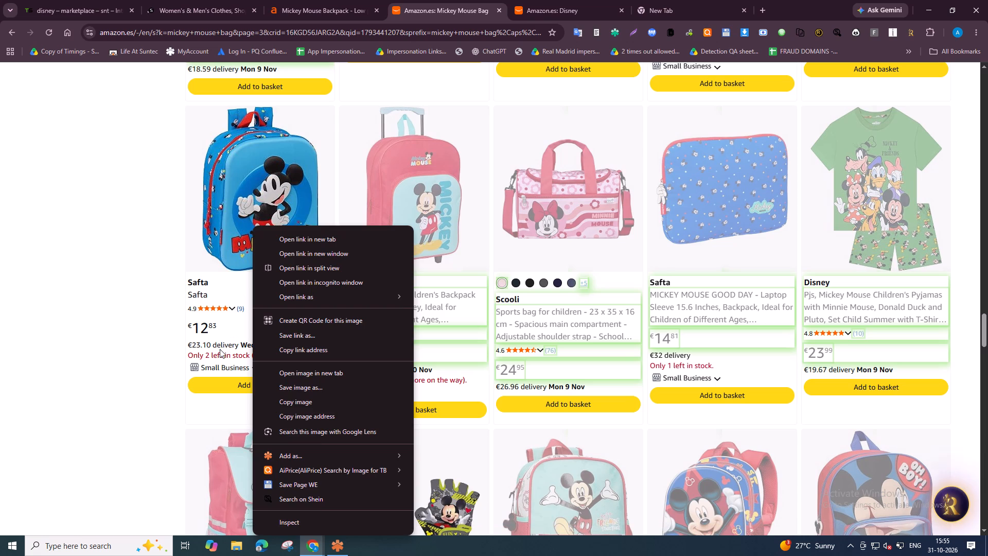
click(325, 350)
key(alt+Tab)
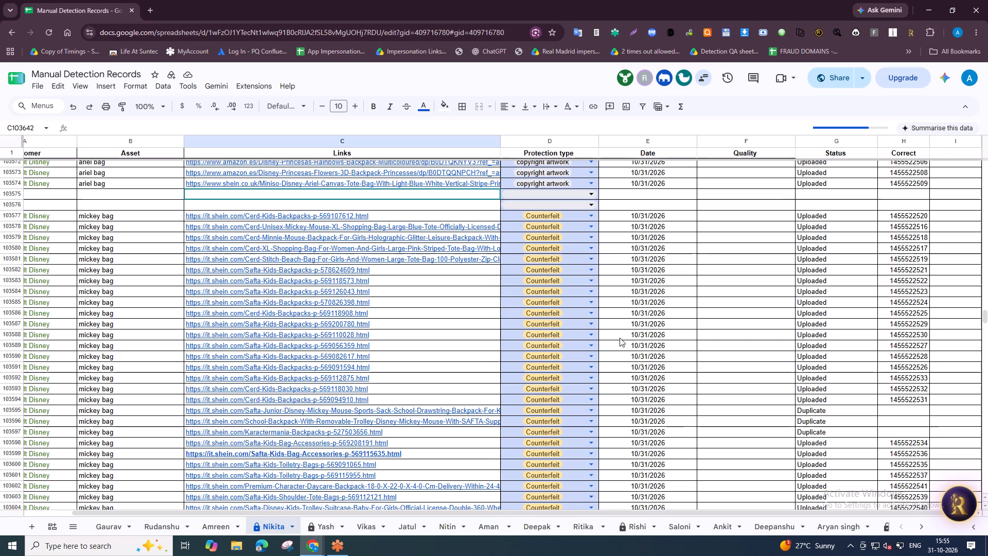
key(ctrl+Down)
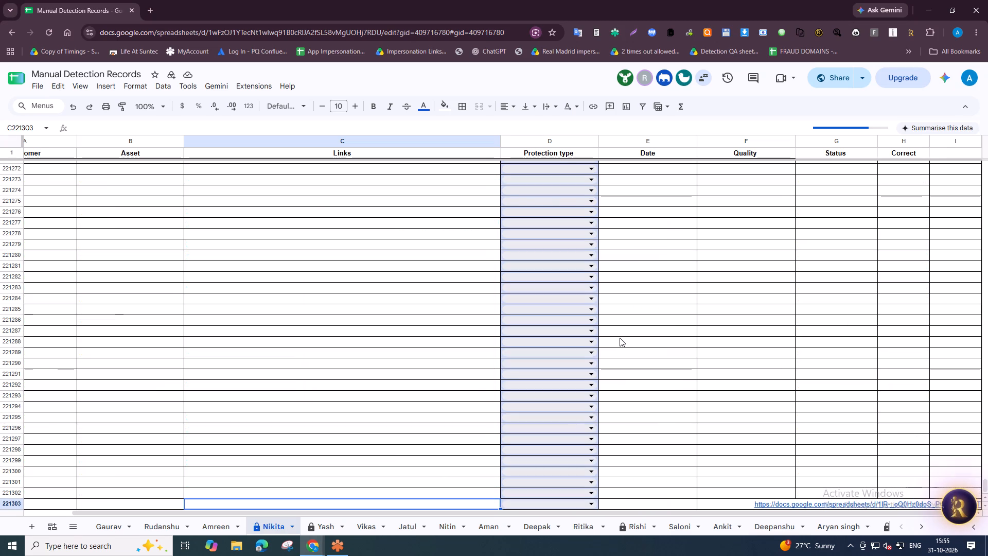
key(ctrl+Up)
key(Down)
key(ctrl+v)
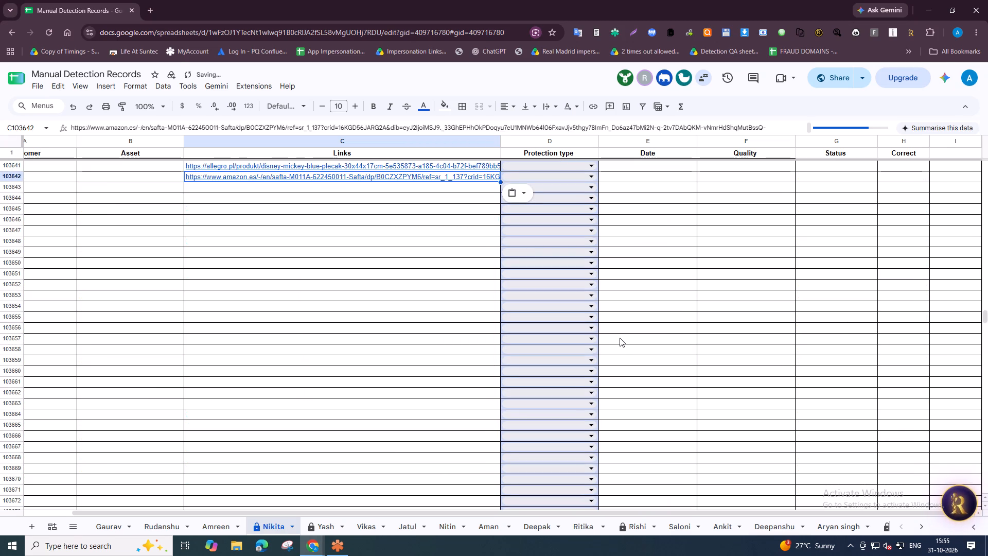
key(Down)
Examine the remaining Amazon.es results on page 3 for further unmarked Mickey and Minnie bag listings.
key(alt+Tab)
scroll(620, 338, down, 5)
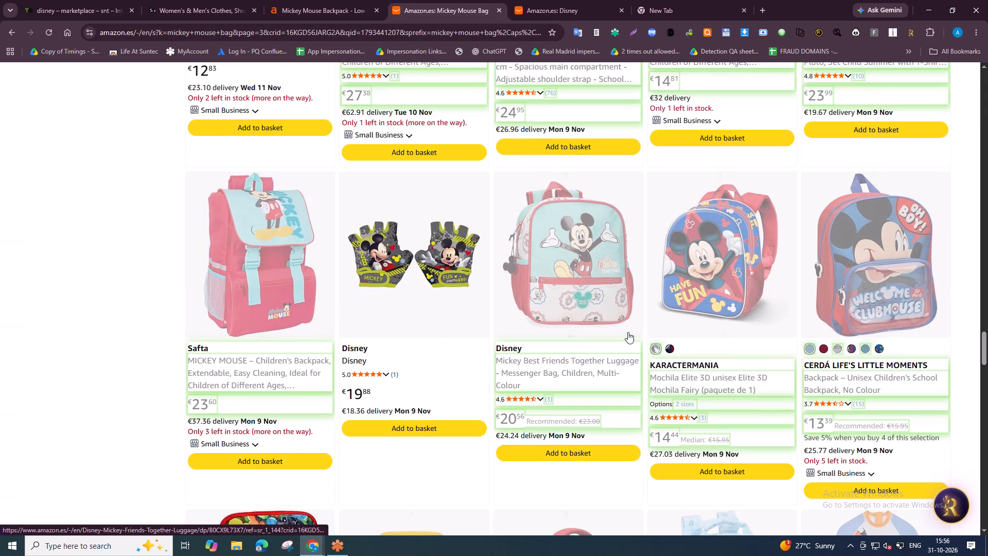
scroll(628, 332, down, 13)
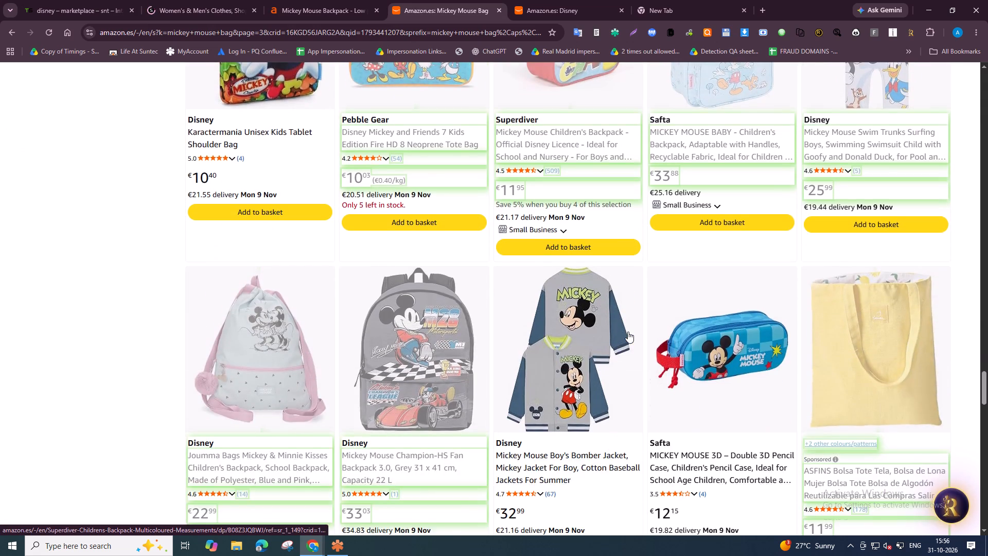
scroll(628, 332, down, 11)
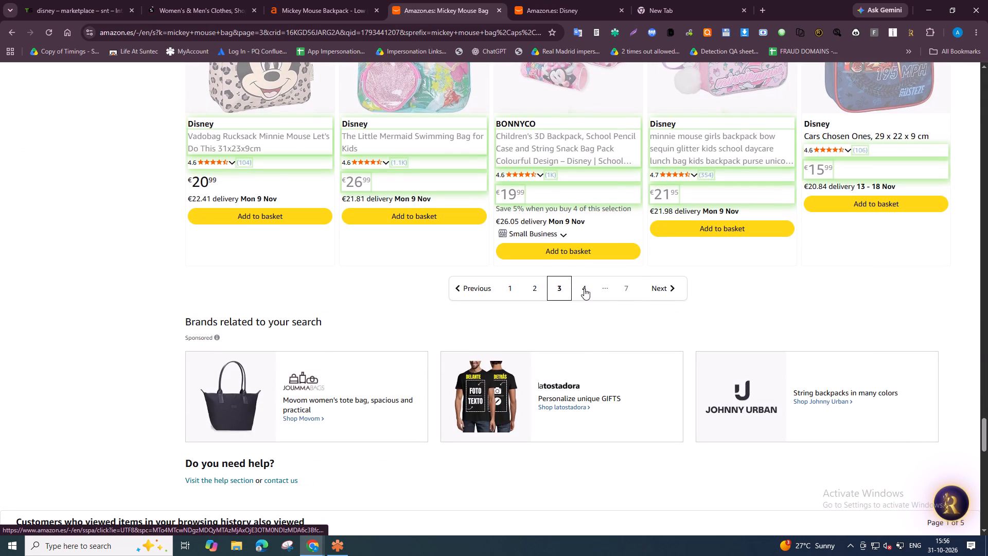
Check the SHEIN UK page, then search Allegro for "mickey mouse ballons".
click(199, 0)
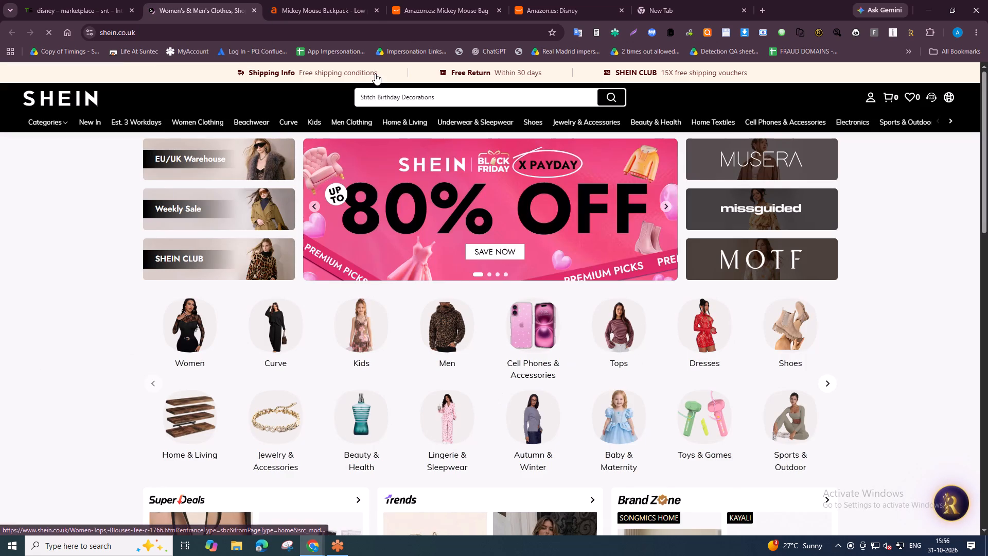
click(308, 0)
scroll(357, 267, up, 5)
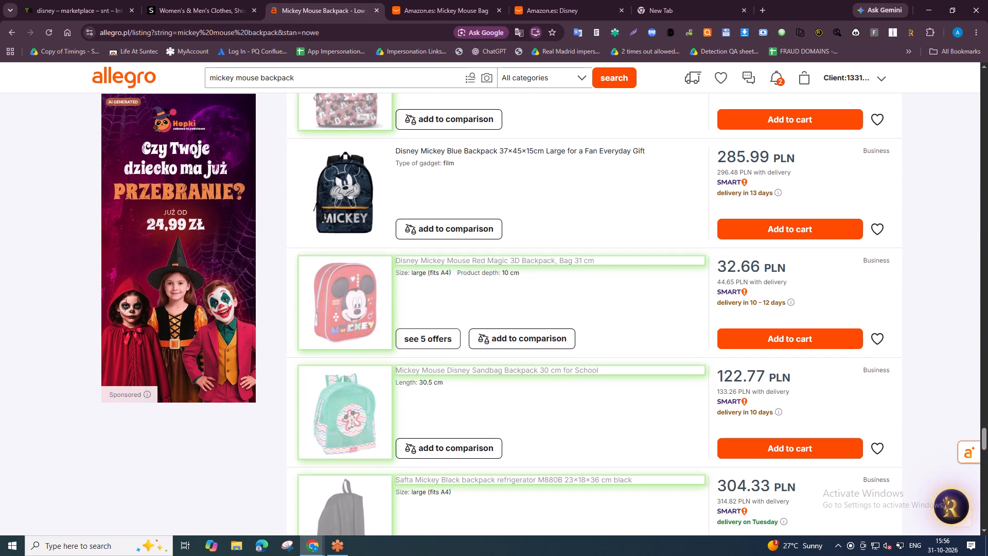
drag(235, 76, 362, 79)
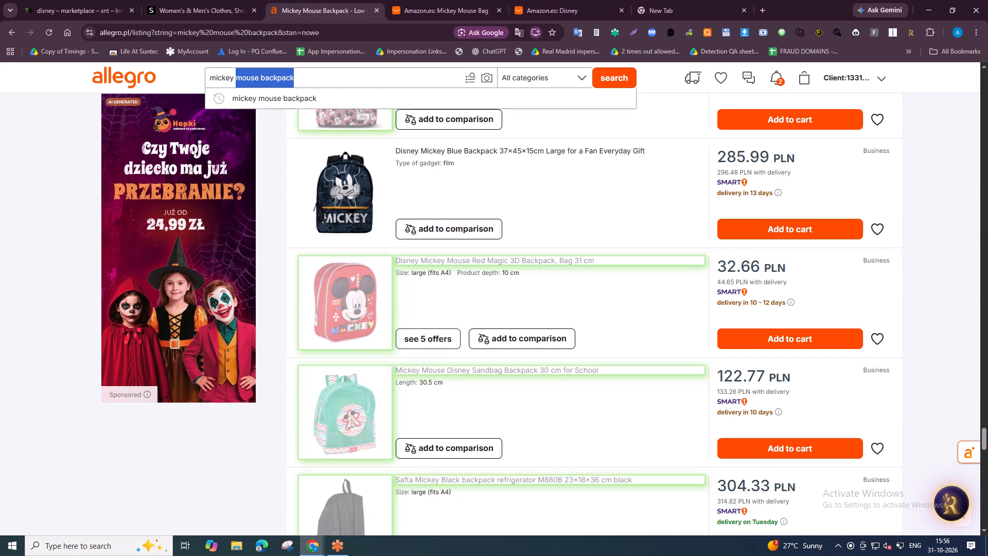
key(Right)
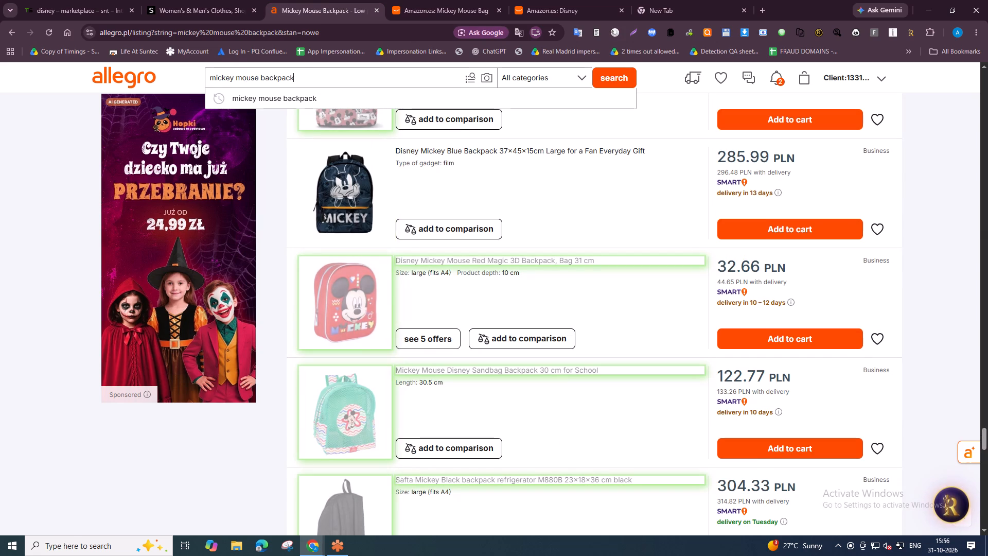
key(ctrl+shift+Left)
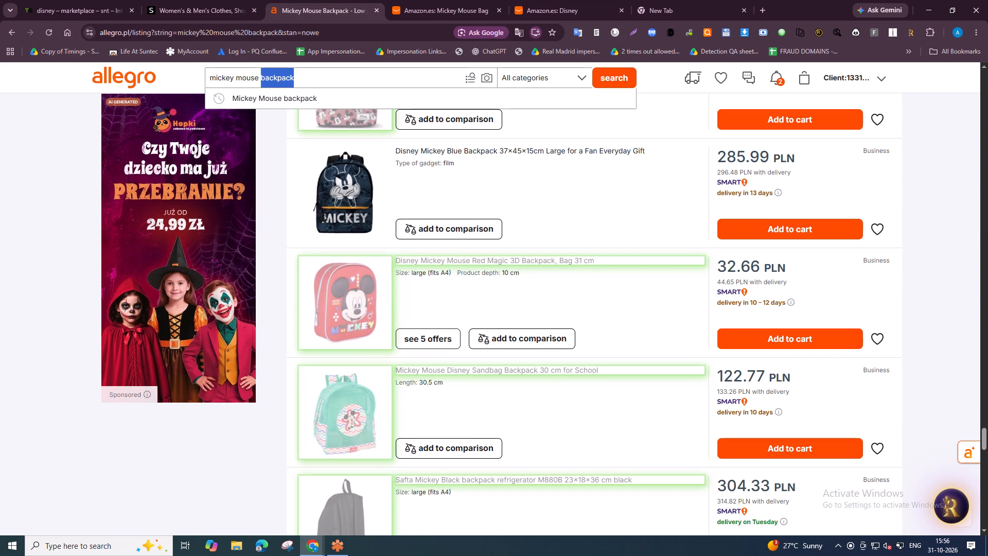
text(ballons)
key(Return)
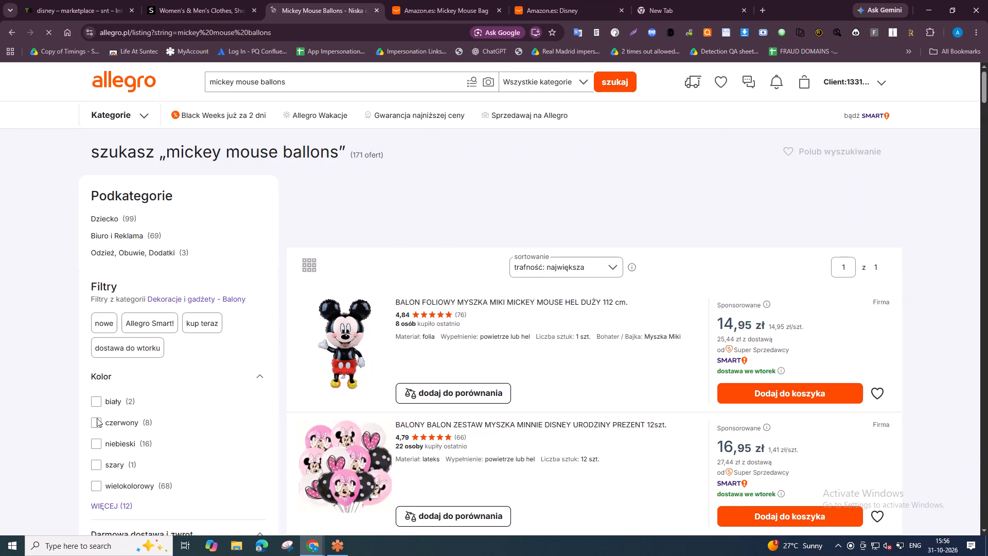
Filter the Allegro balloon results to items in new condition (nowe).
scroll(97, 409, down, 9)
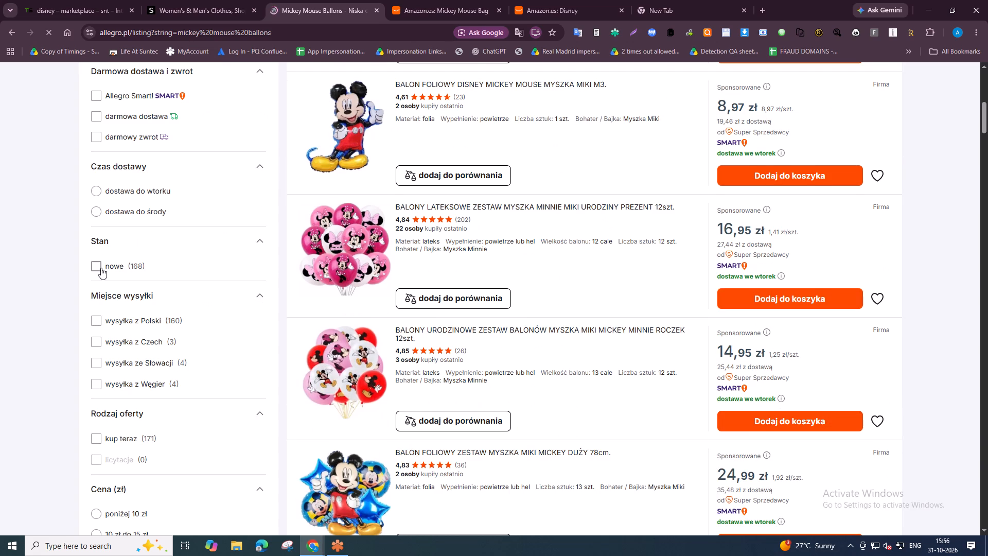
click(100, 268)
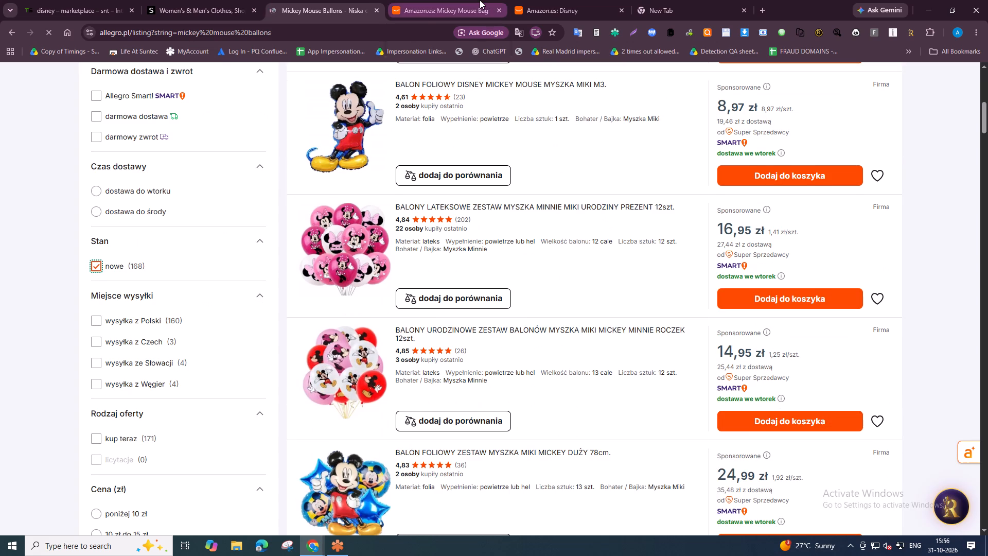
Search Amazon.es for "mickey mouse ballons" and look through the first results for Mickey and Minnie balloons.
click(480, 0)
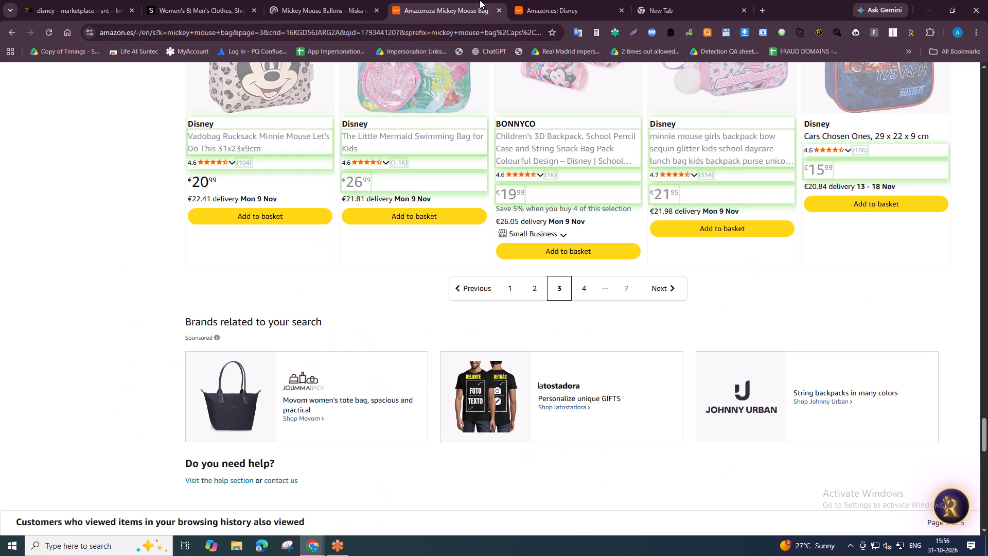
scroll(552, 257, up, 16)
scroll(552, 255, up, 16)
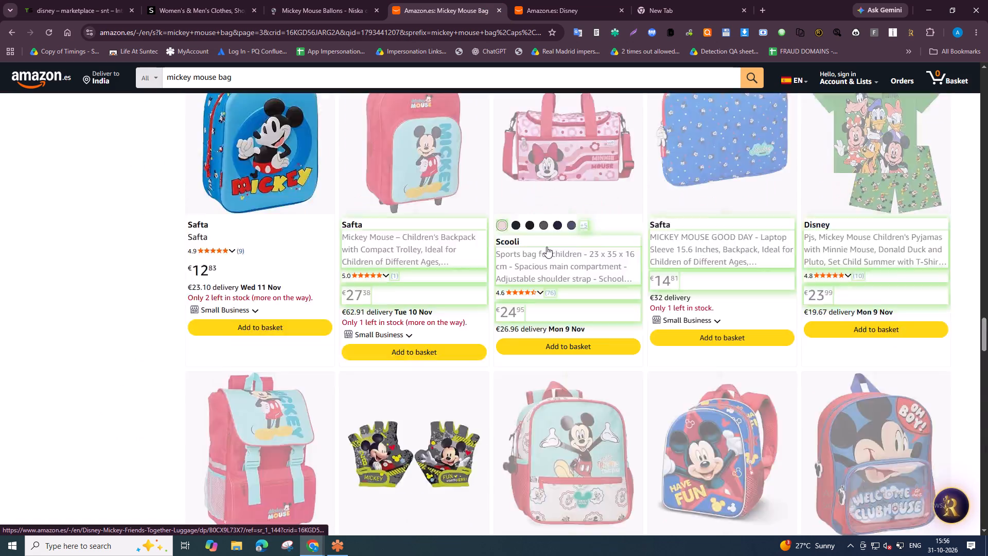
scroll(546, 247, up, 9)
double_click(223, 77)
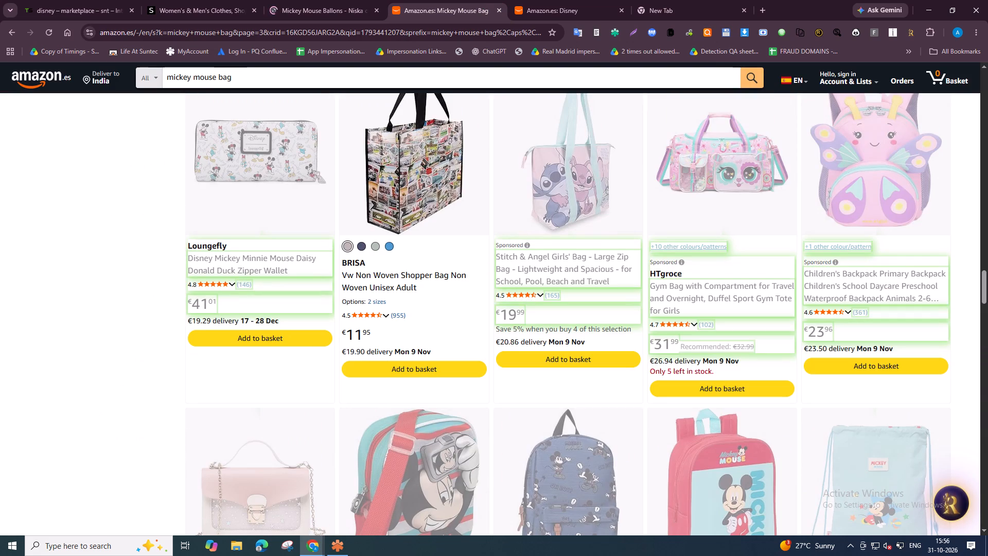
text(ballons)
key(Return)
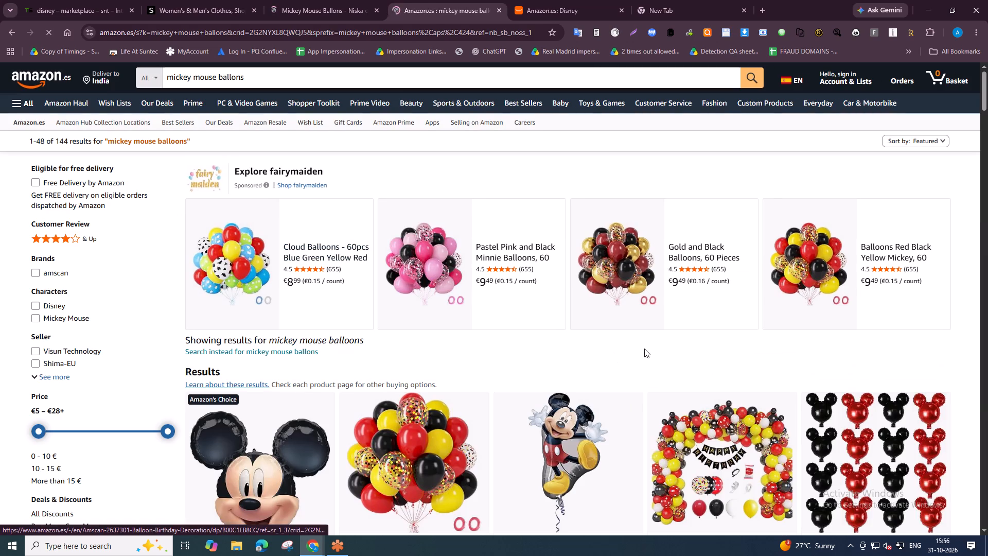
scroll(685, 346, down, 6)
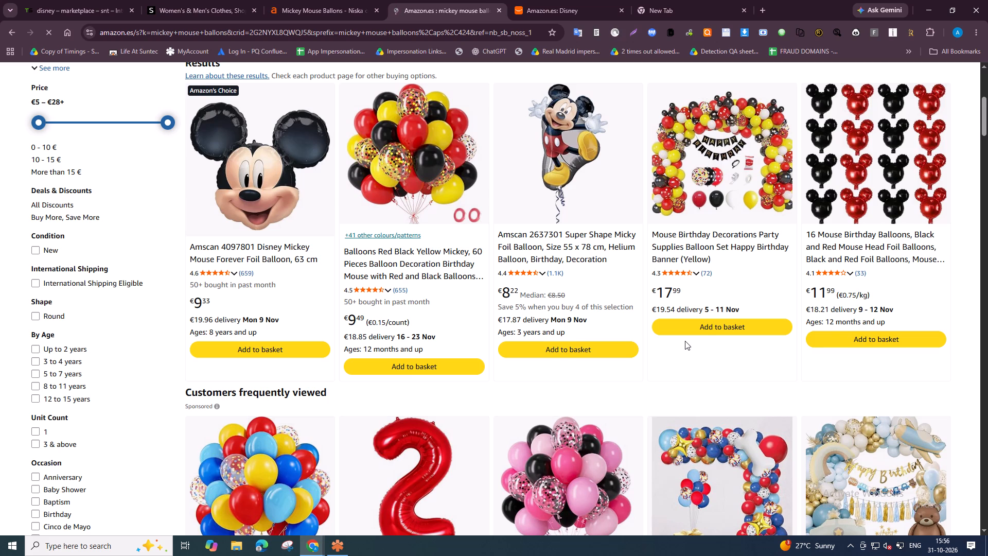
scroll(685, 341, down, 16)
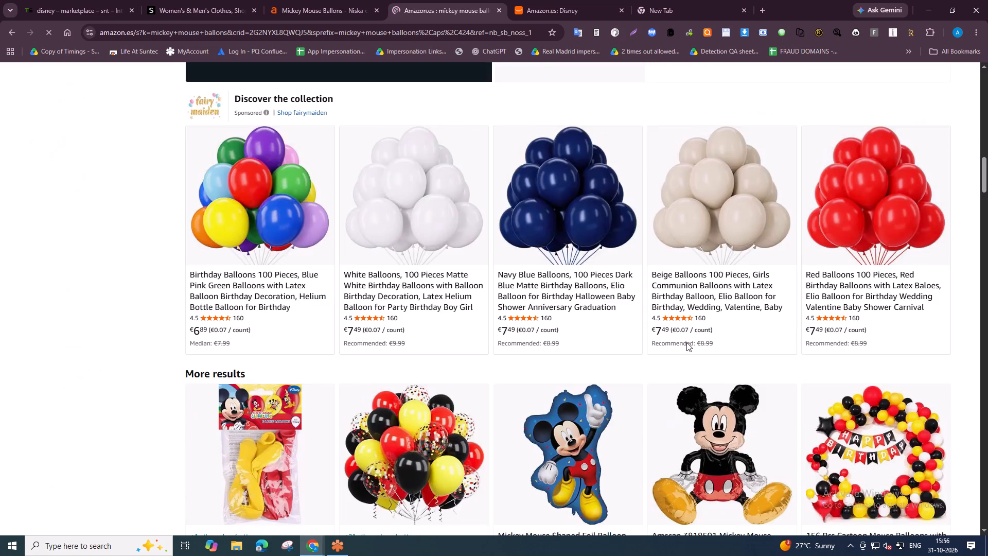
scroll(686, 342, down, 8)
scroll(766, 347, up, 7)
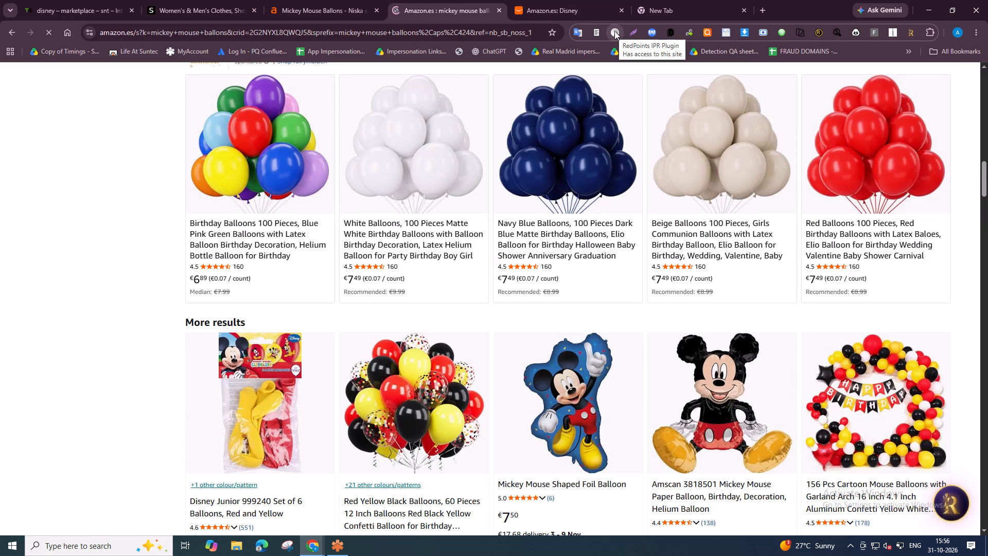
Accept SHEIN UK's terms and cookie policy, dismiss the coupon offer, and search the site for "mickey mouse bag".
click(190, 0)
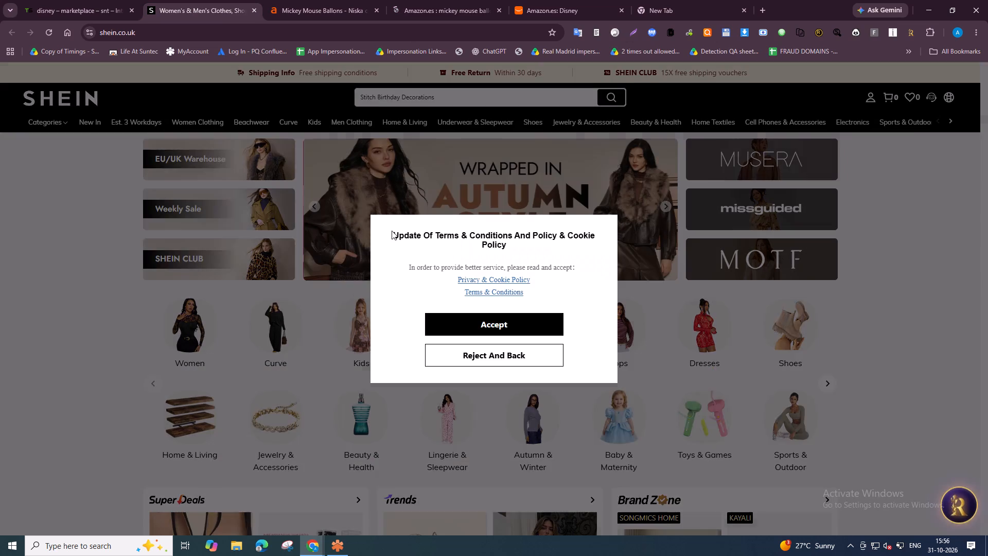
click(516, 322)
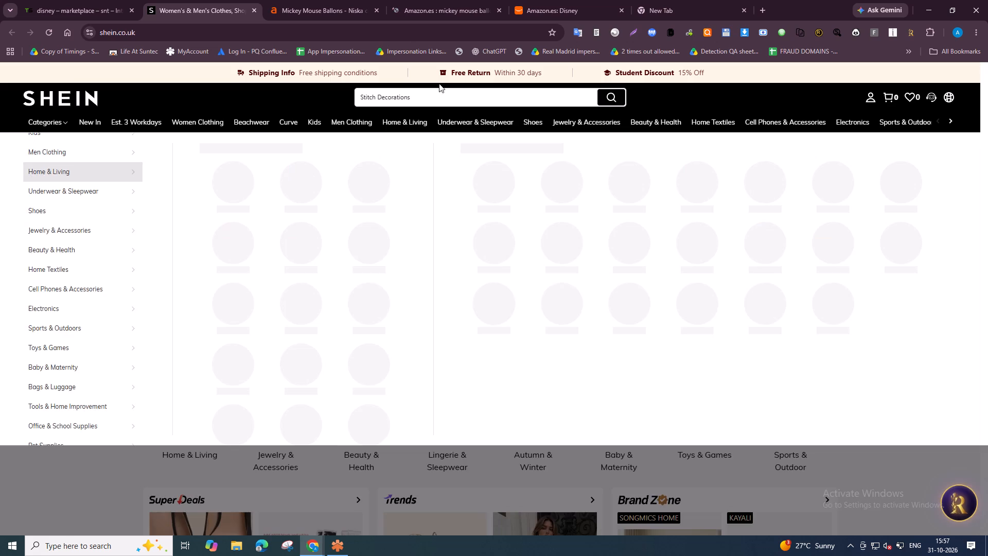
click(432, 94)
click(567, 197)
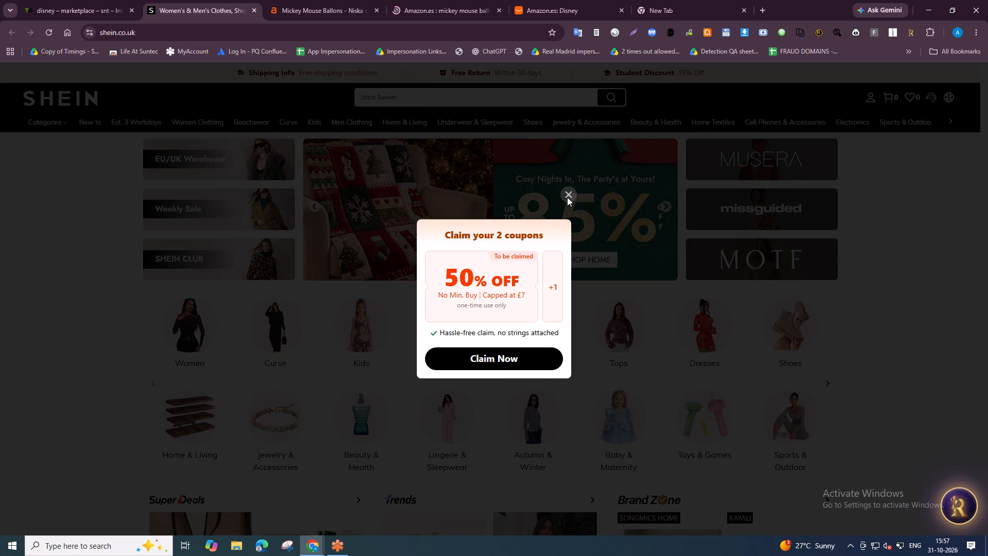
click(440, 98)
text(mickey mouse bah)
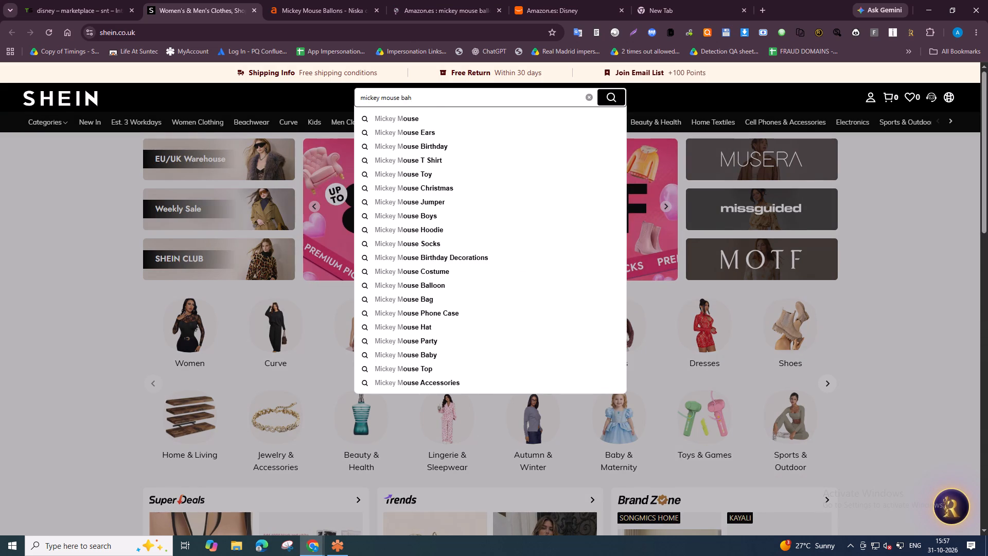
key(BackSpace)
key(g)
key(Return)
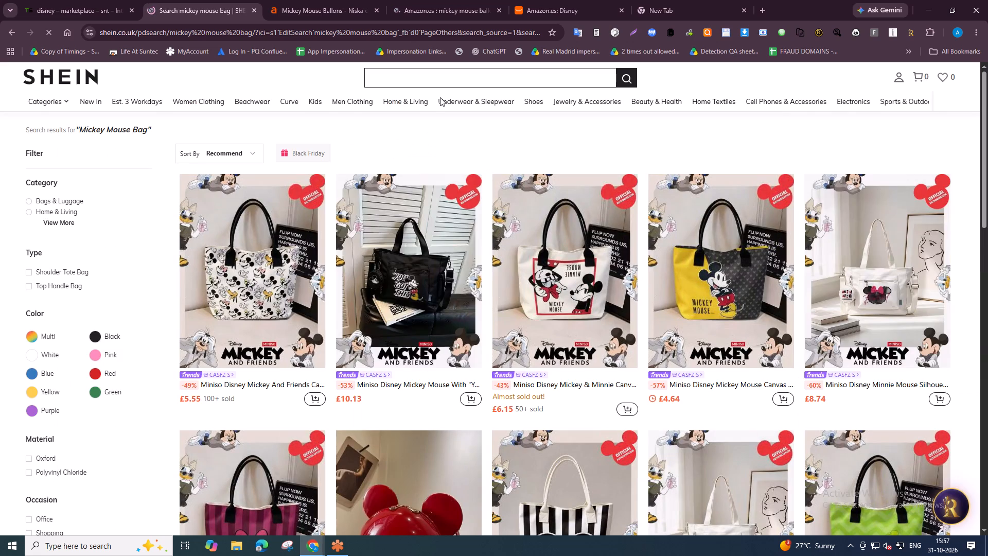
Dismiss the human verification prompt and examine the SHEIN UK bag results for unmarked Mickey and Minnie bag listings.
scroll(683, 274, down, 6)
scroll(673, 265, up, 9)
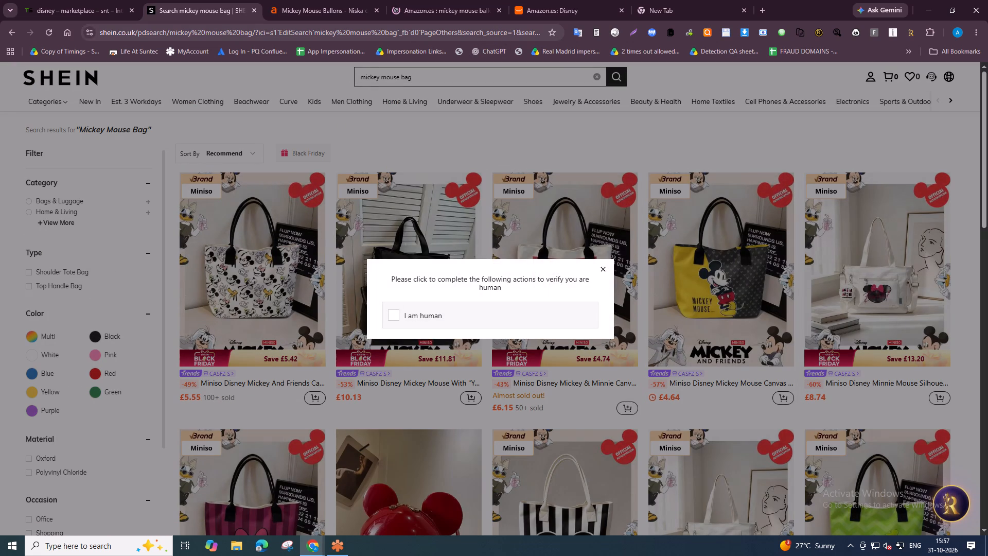
click(604, 267)
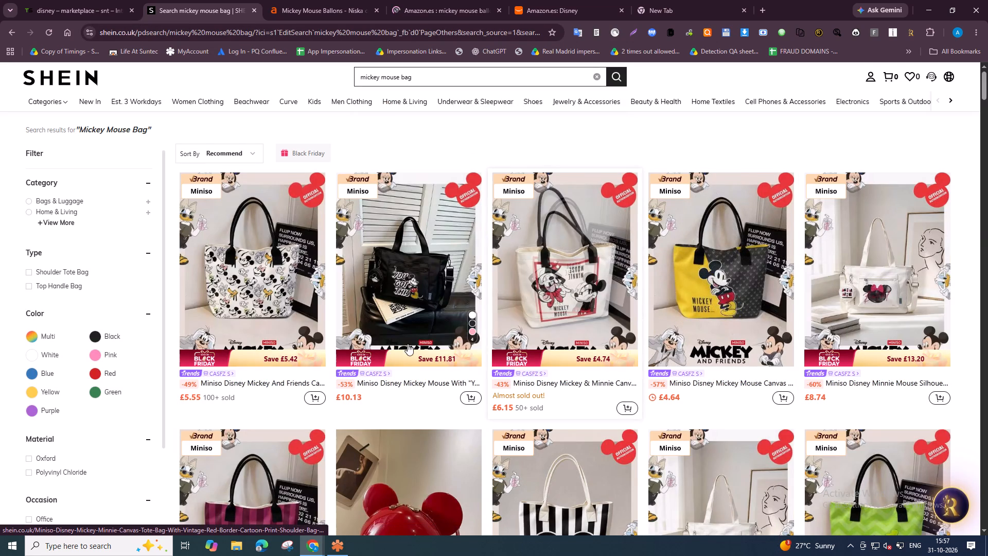
scroll(607, 345, down, 6)
scroll(608, 336, up, 7)
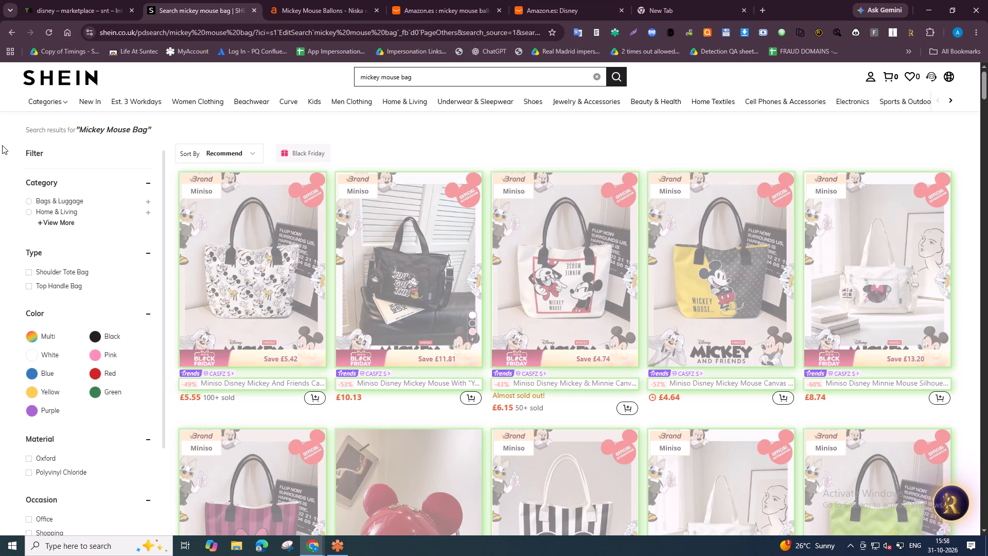
scroll(0, 176, down, 6)
scroll(481, 250, down, 5)
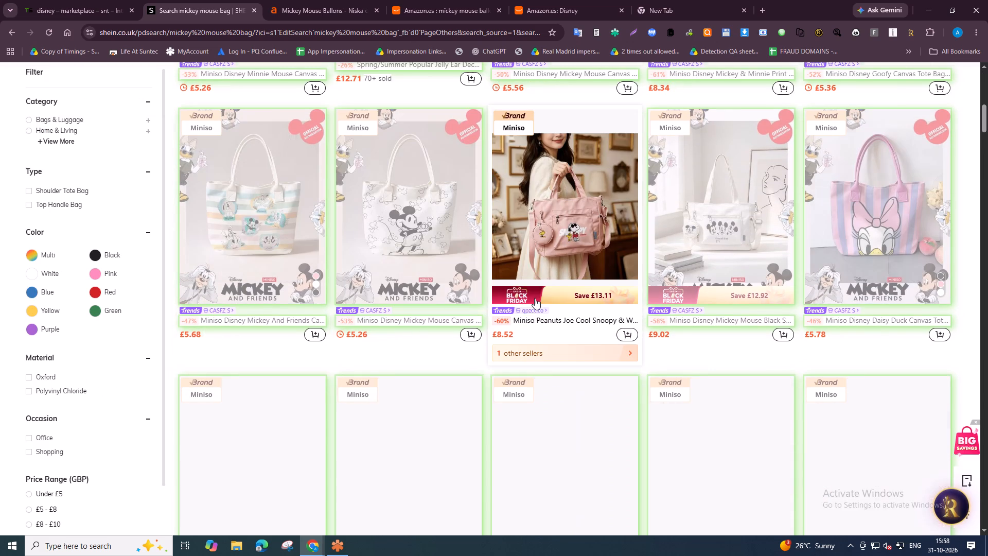
scroll(898, 326, down, 9)
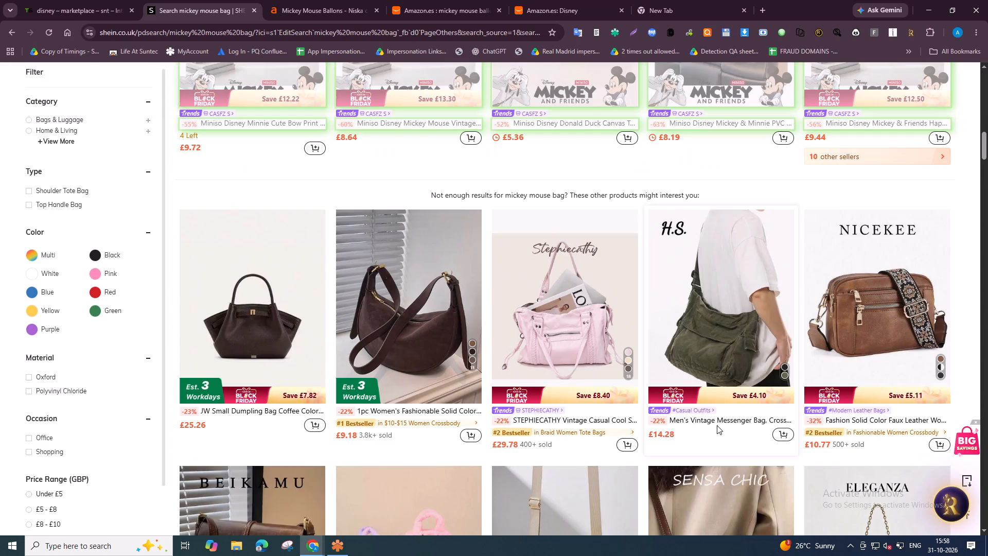
scroll(755, 391, down, 13)
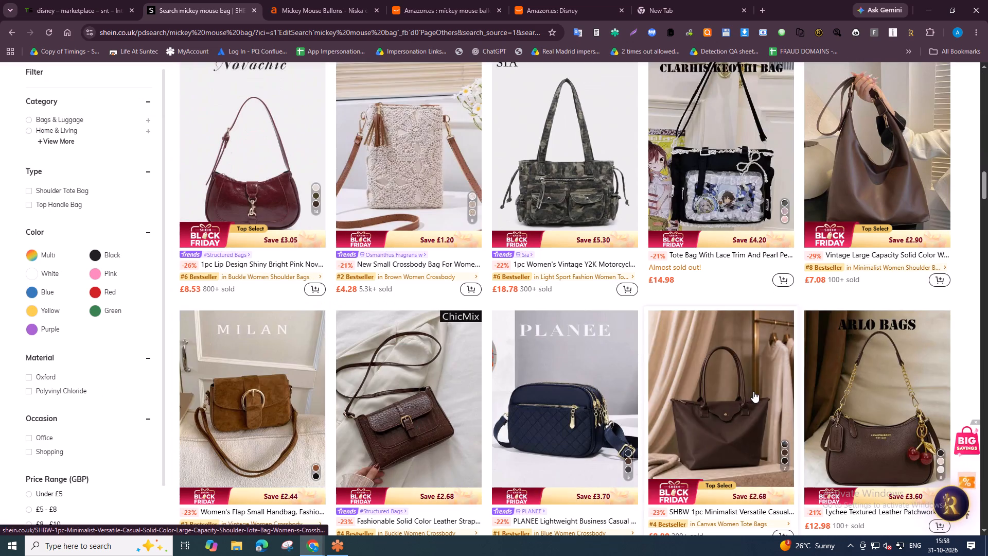
scroll(753, 391, down, 7)
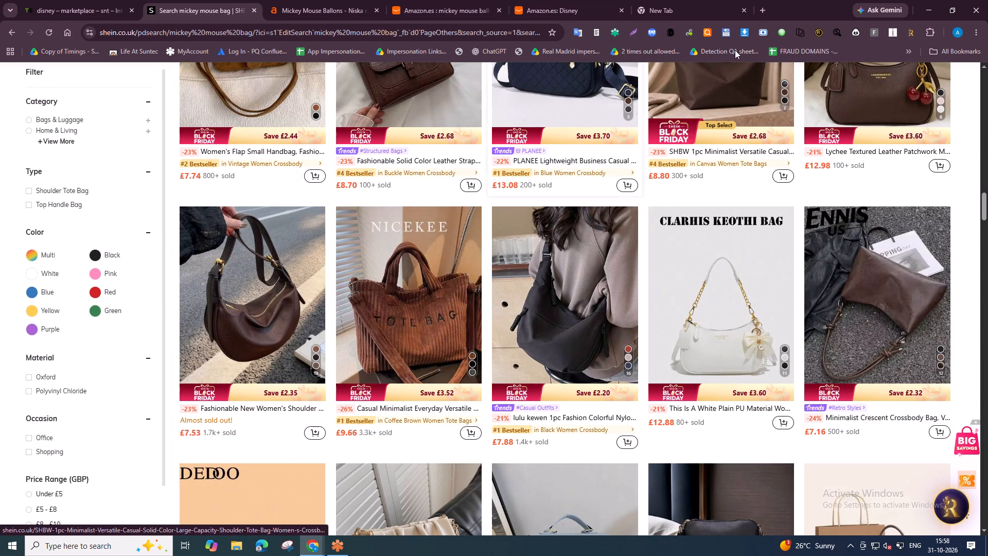
Start a RedPoints IPR Plugin Detection task for customer The Walt Disney with the Mickey & Friends balloons asset.
click(612, 30)
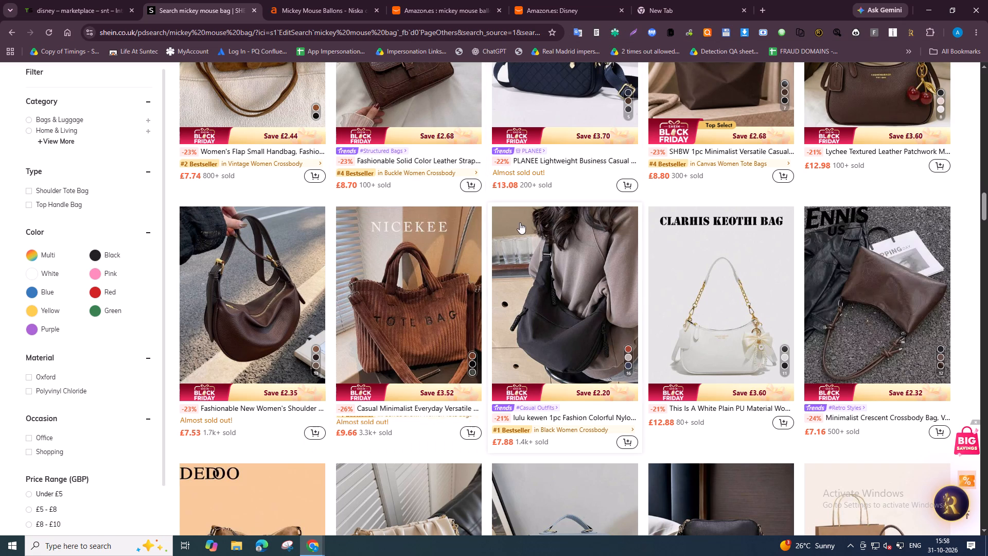
drag(476, 69, 572, 74)
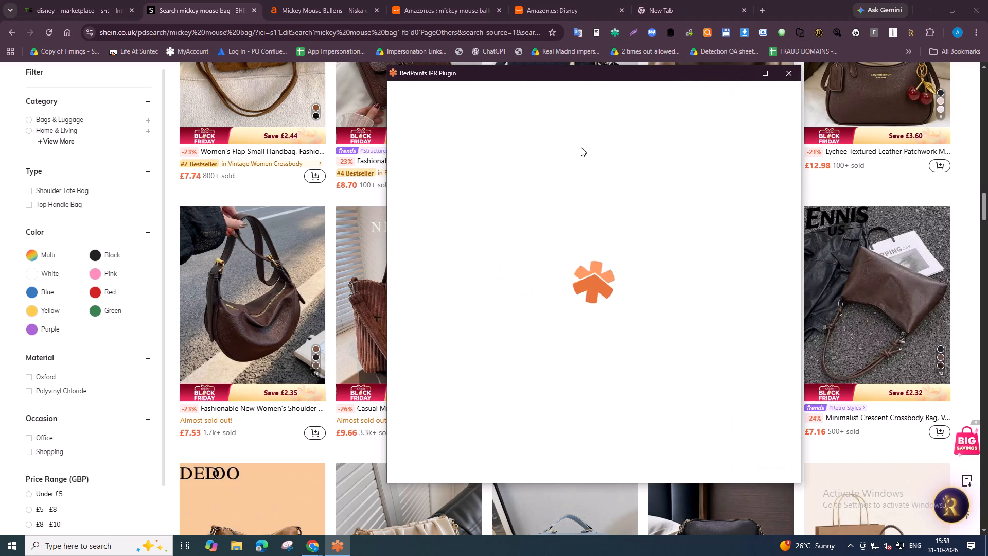
click(619, 293)
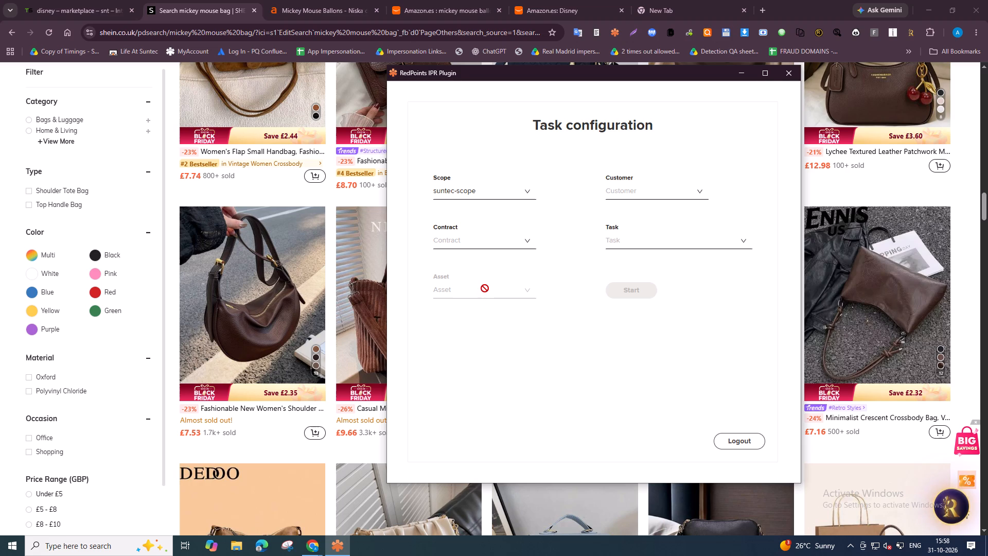
click(488, 246)
click(675, 247)
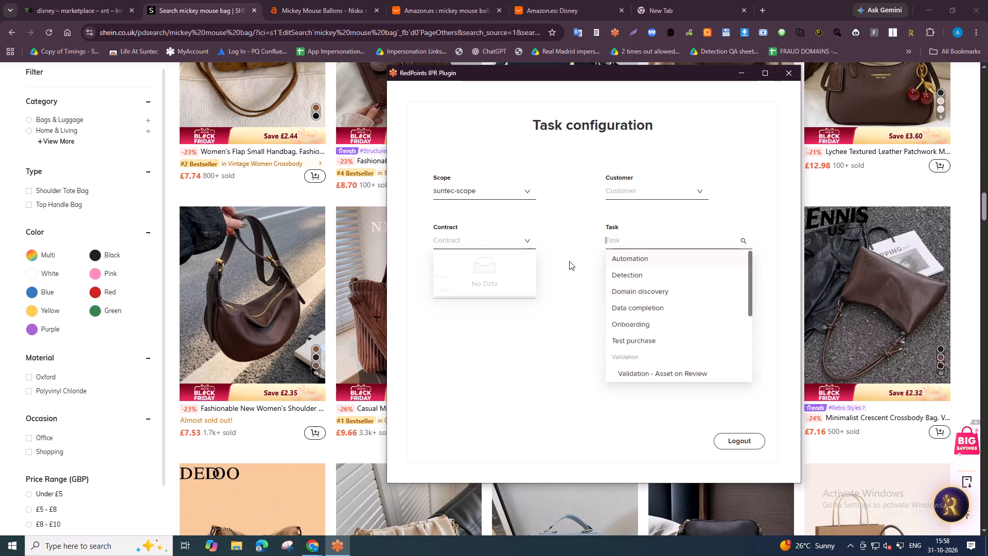
click(515, 242)
click(515, 196)
click(646, 194)
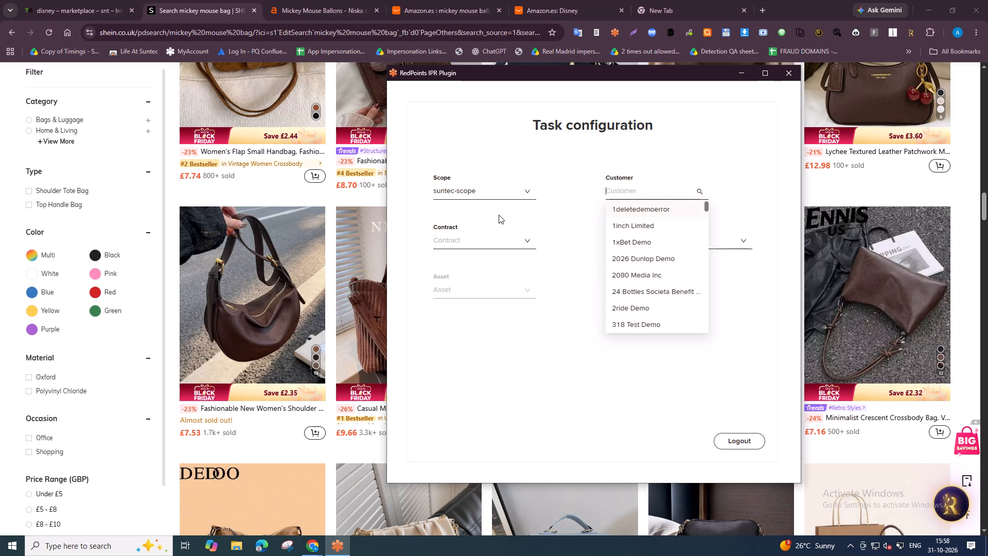
text(walt)
click(510, 291)
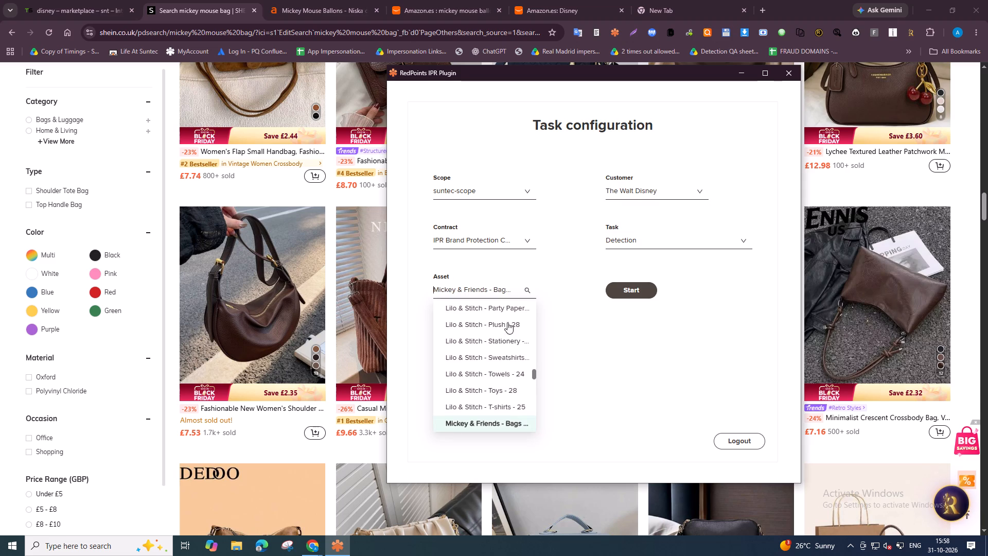
scroll(495, 360, down, 1)
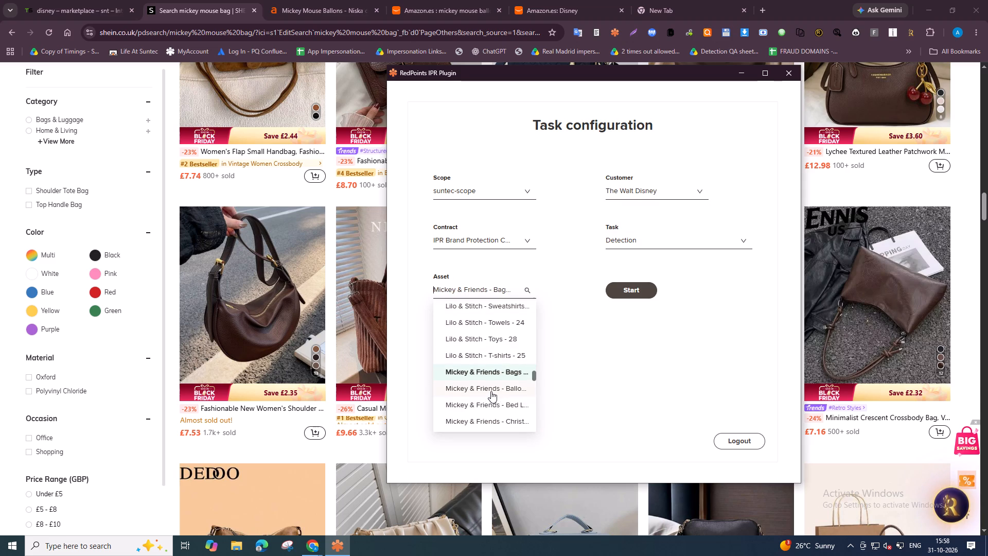
click(491, 391)
click(628, 293)
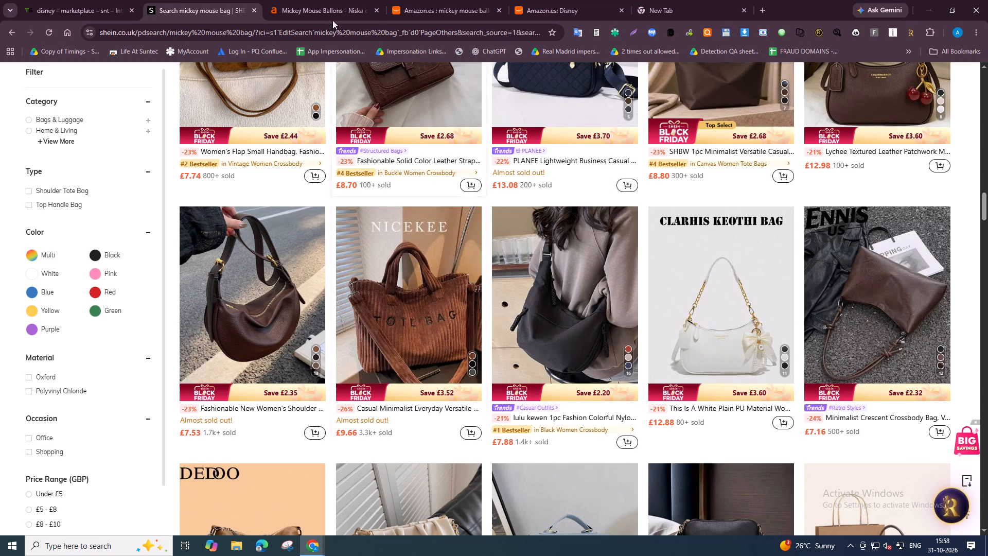
Search SHEIN UK for "mickey mouse ballons".
scroll(299, 208, up, 18)
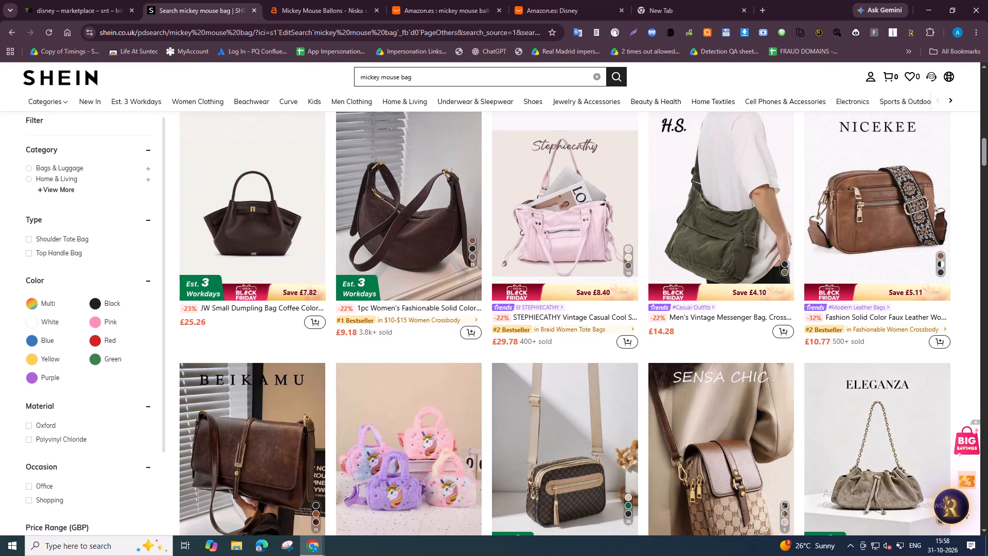
double_click(408, 75)
text(ballons)
key(Return)
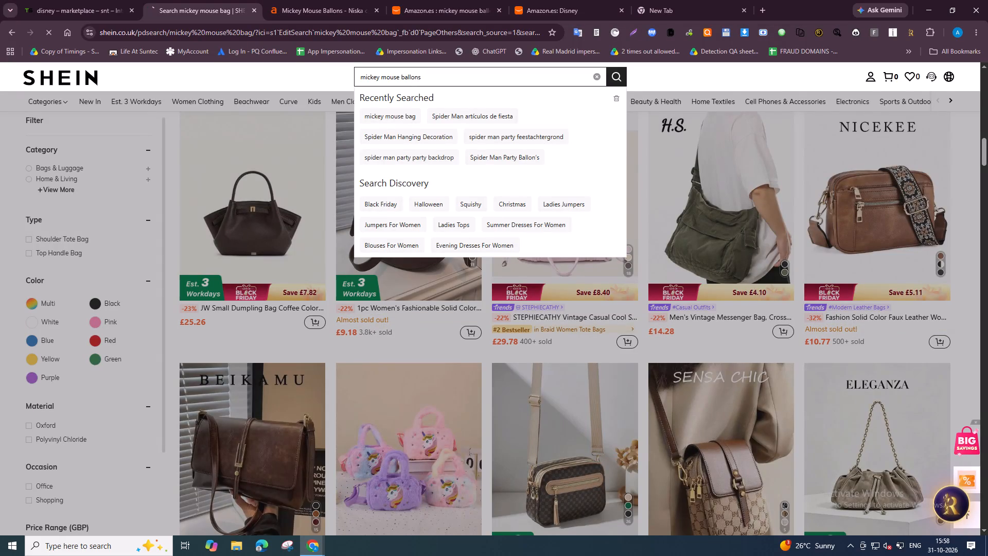
Filter the Disney marketplace tracker to the asset Mickey & Friends - Balloons-Pinatas and view its site list.
click(66, 0)
scroll(416, 318, up, 6)
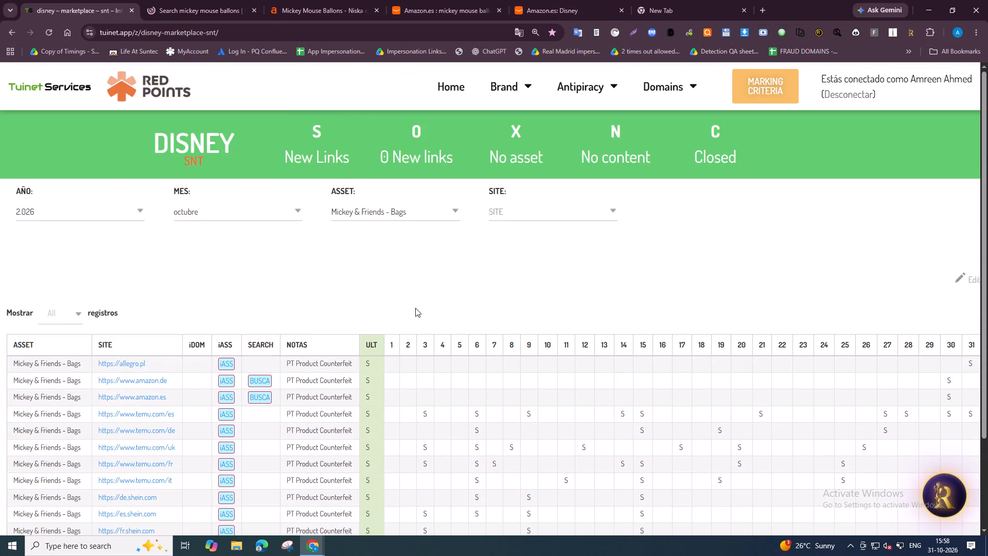
click(402, 217)
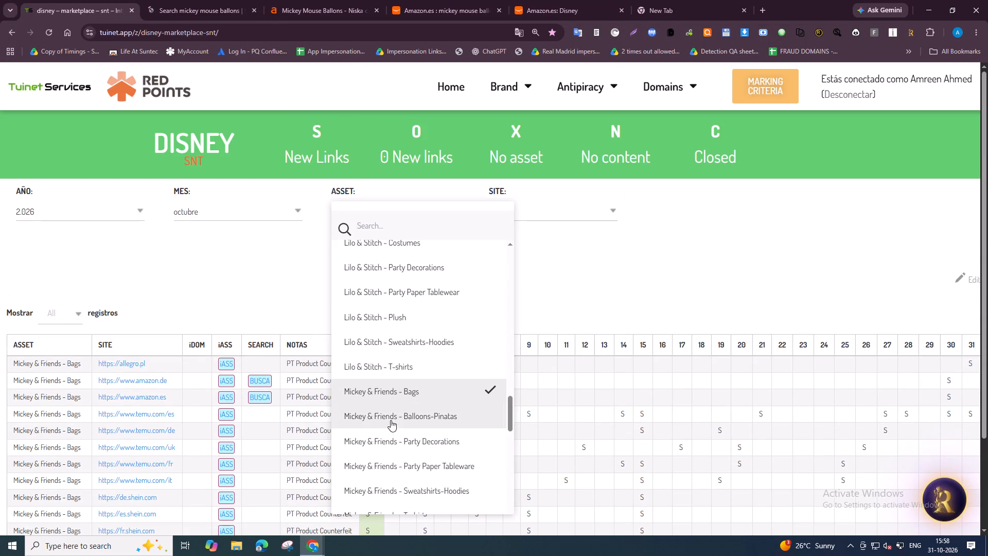
click(391, 416)
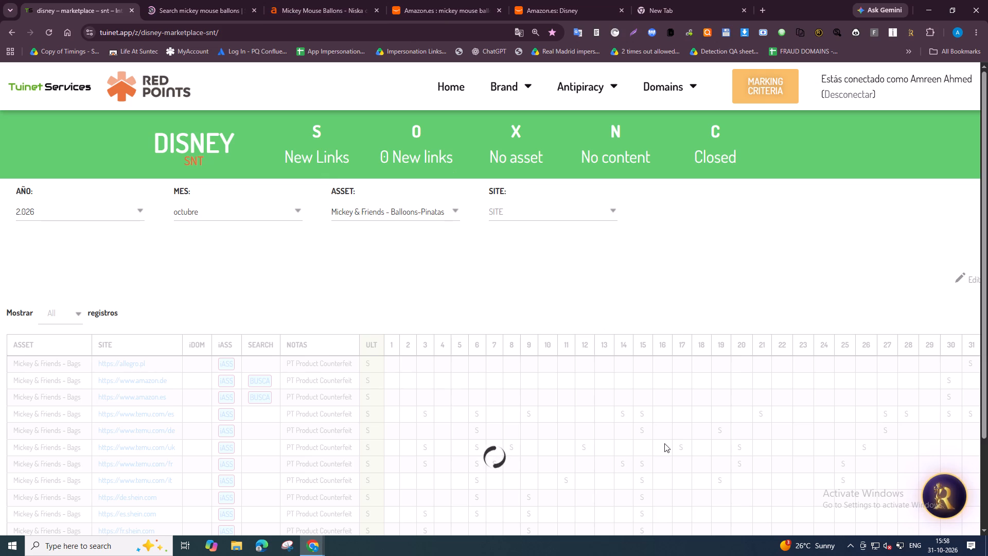
scroll(676, 414, down, 7)
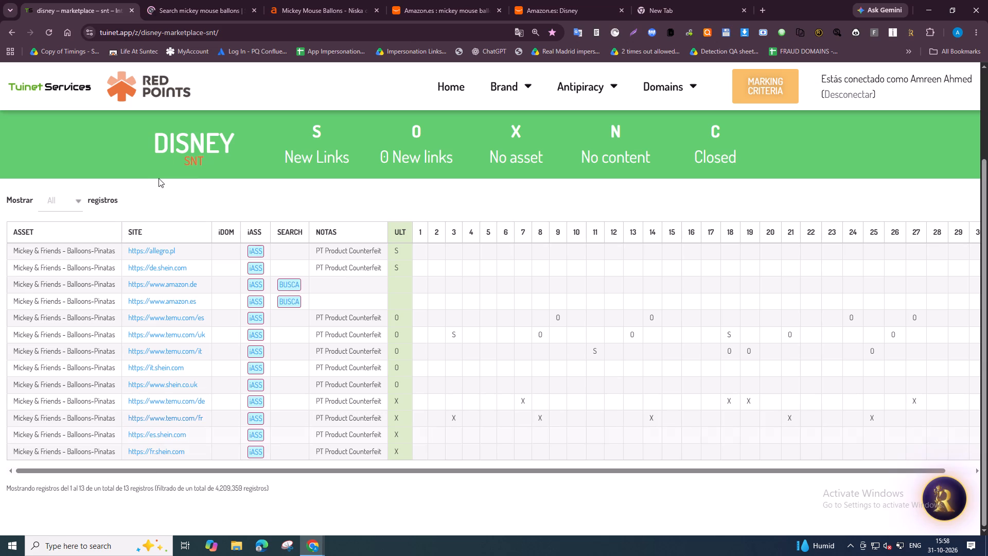
Open SHEIN France from the tracker's site list, search it for "mickey mouse ballons" and look through the results.
middle_click(160, 450)
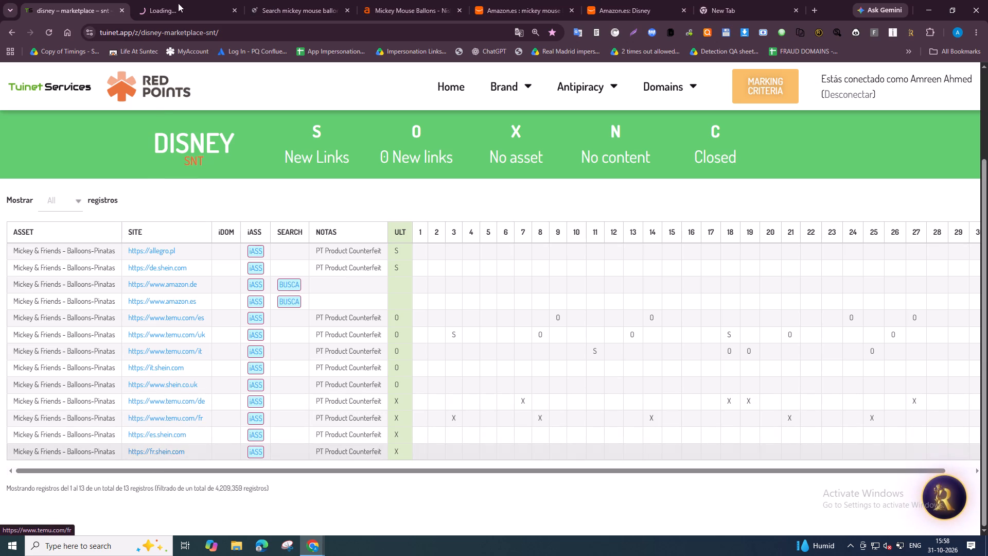
middle_click(284, 0)
click(172, 0)
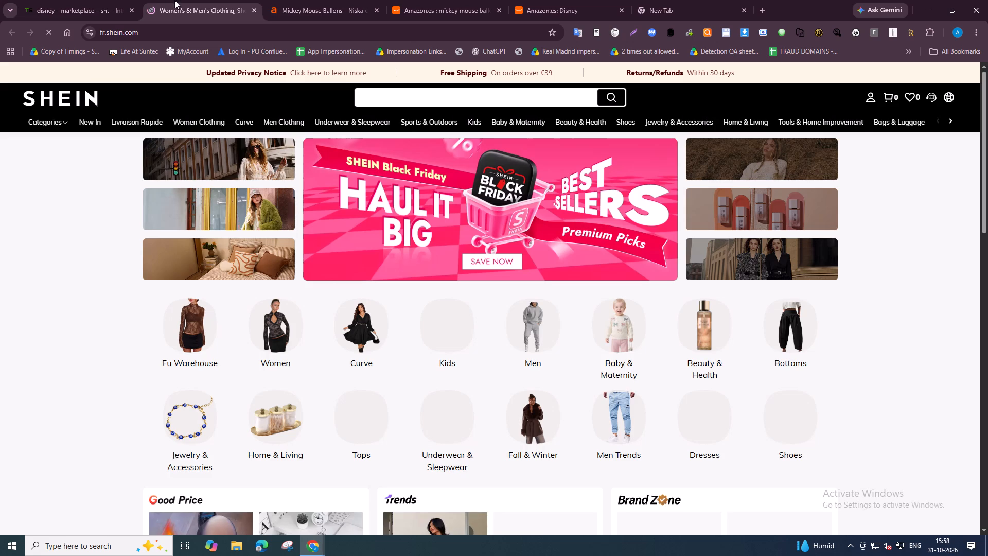
click(70, 0)
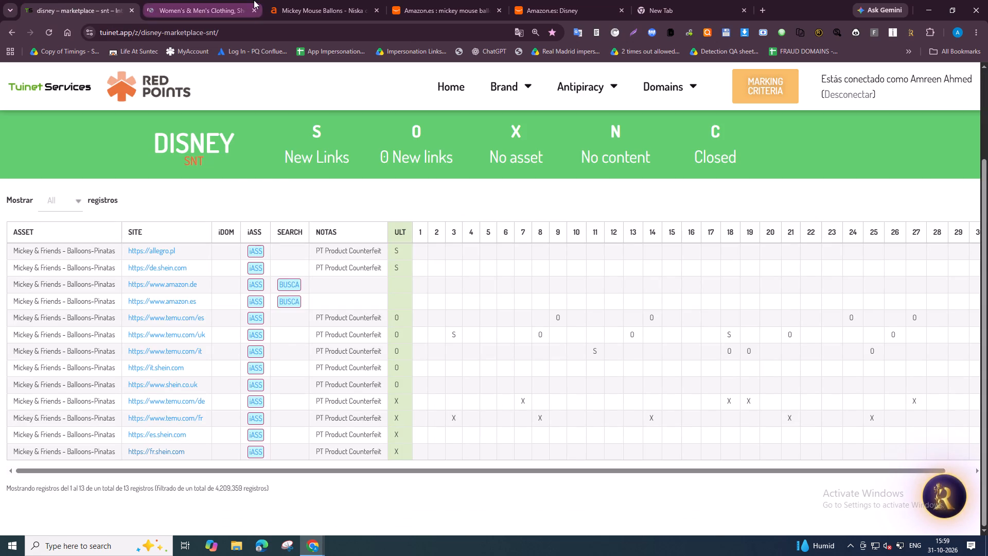
click(148, 0)
click(415, 99)
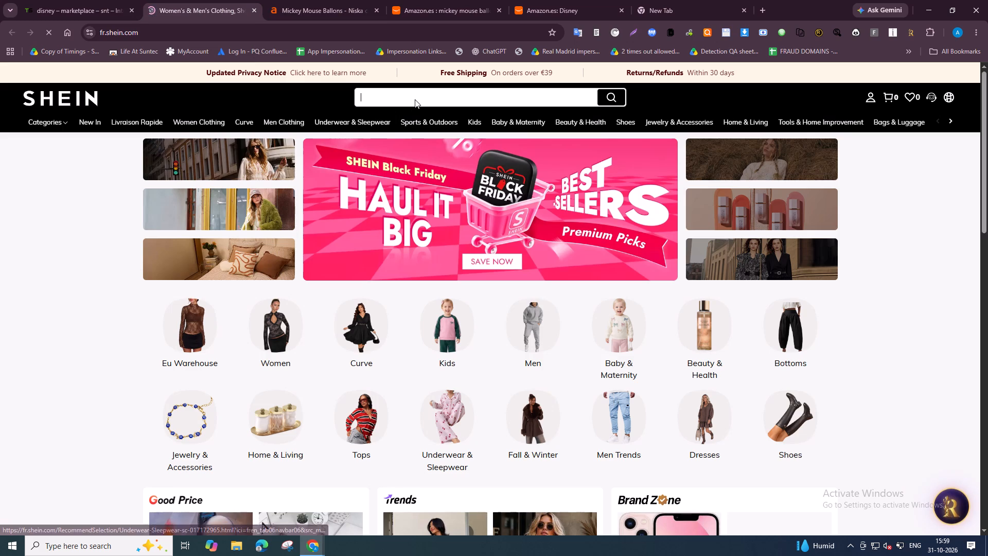
text(mickey mouse ballons)
key(Return)
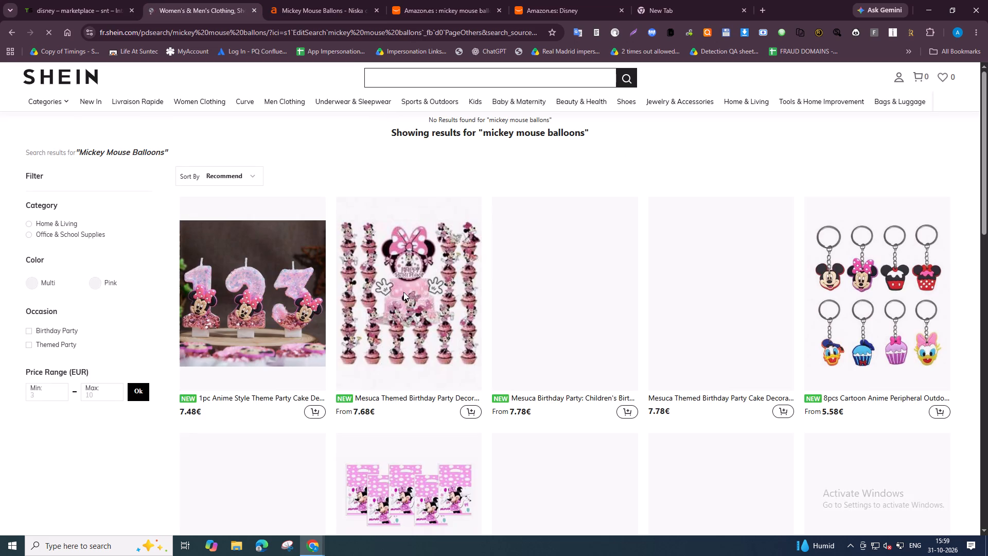
scroll(647, 412, down, 5)
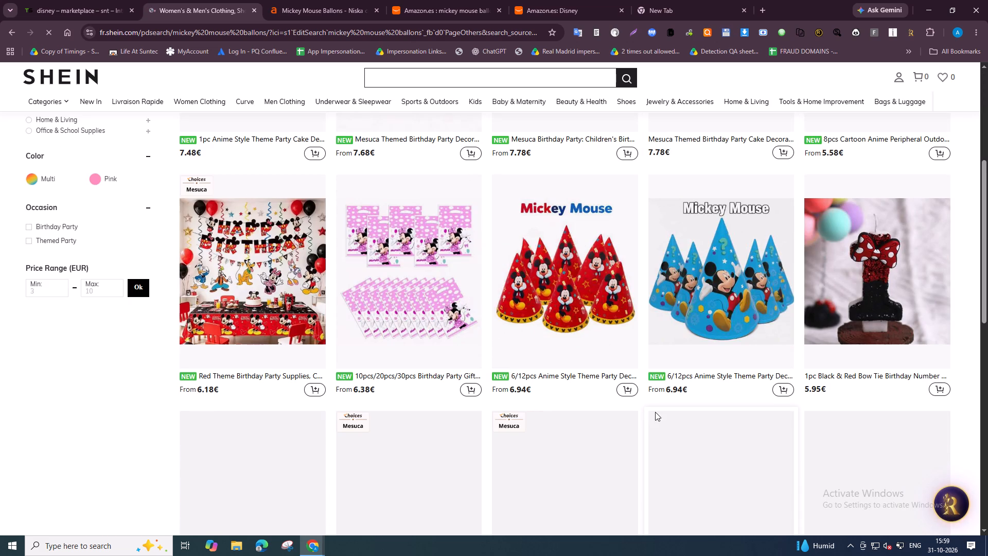
scroll(714, 421, down, 8)
scroll(712, 413, up, 3)
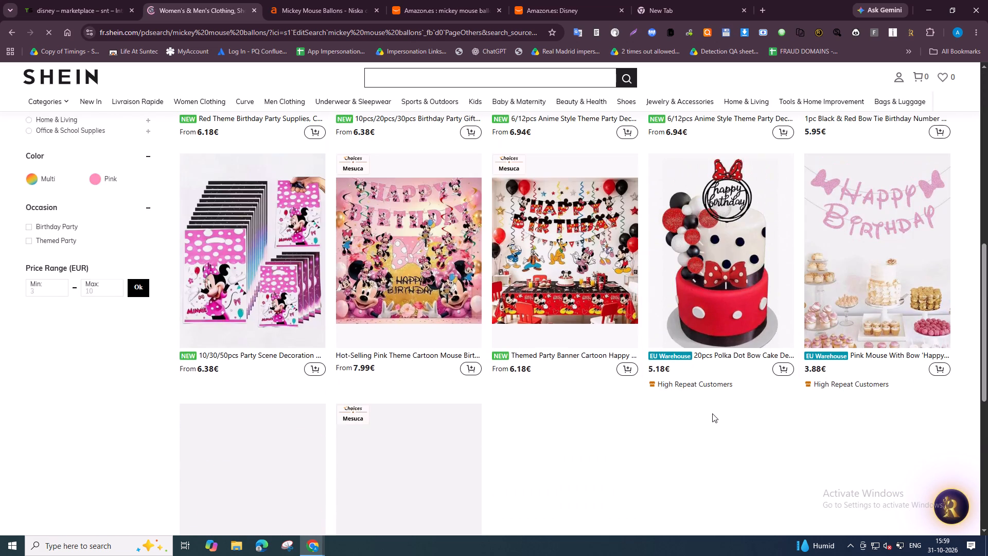
scroll(712, 413, down, 6)
Complete the human verification challenge on SHEIN France by choosing the submarine, house and butterfly icons in sequence.
click(427, 312)
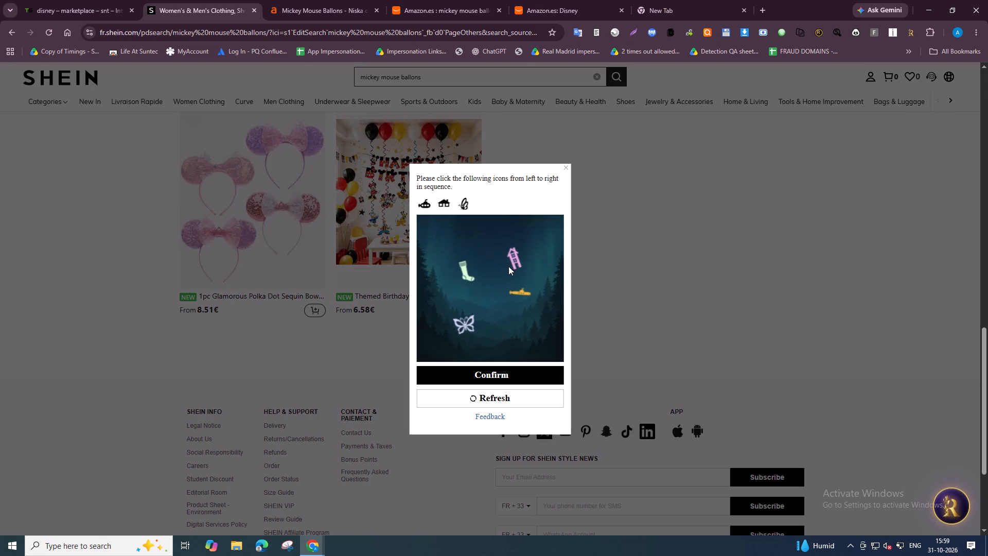
click(521, 293)
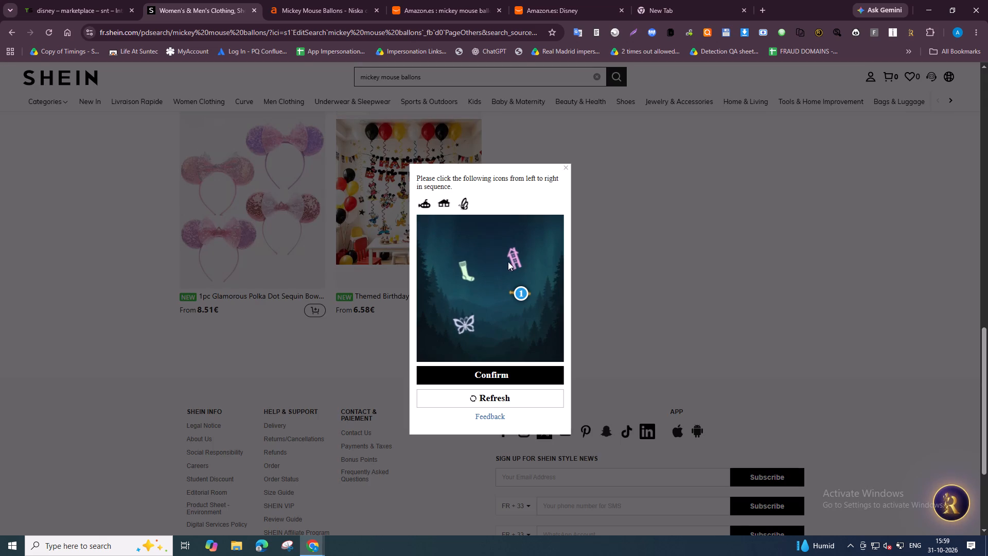
click(513, 259)
click(465, 321)
click(497, 378)
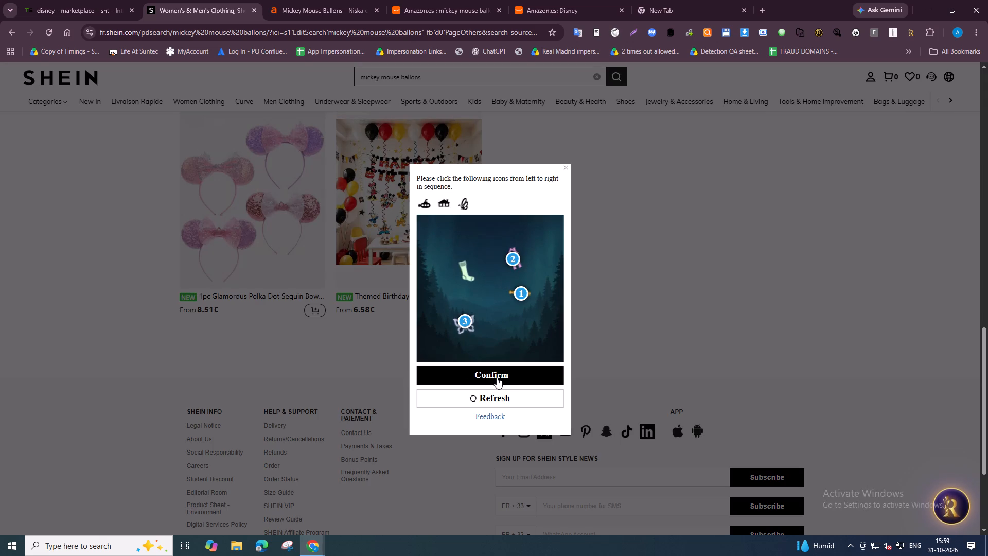
Filter the Allegro results for "mickey mouse ballons" to items in new condition.
click(311, 0)
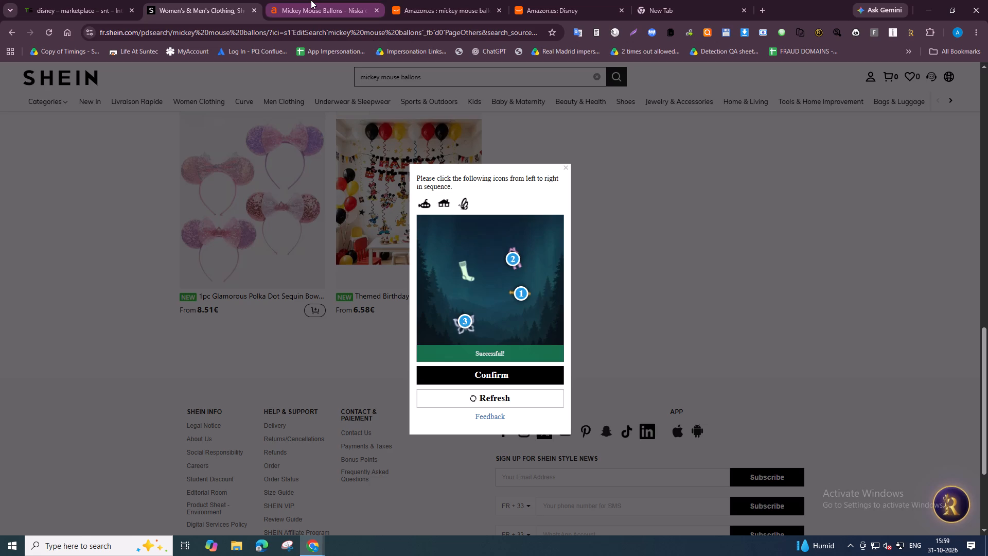
scroll(540, 331, up, 20)
scroll(540, 331, up, 5)
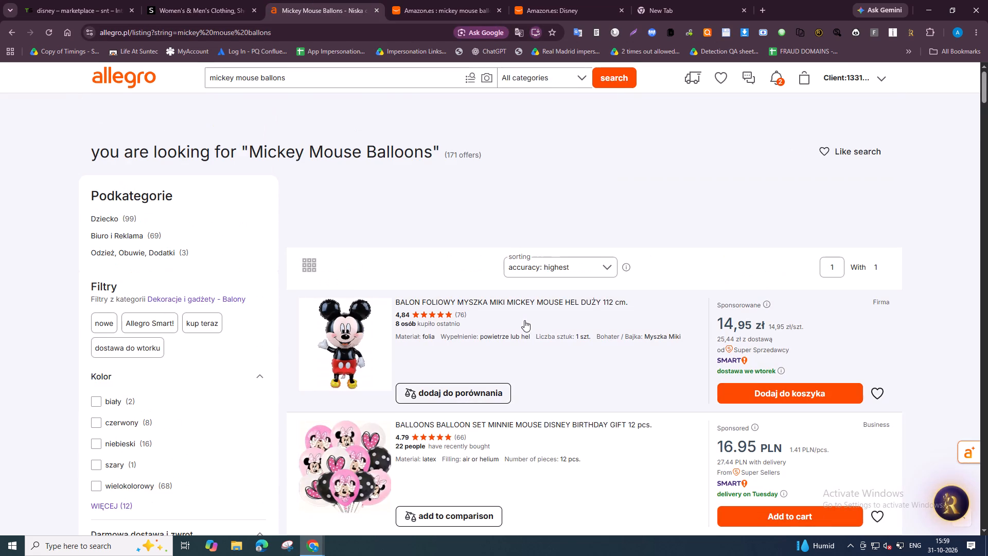
scroll(198, 398, down, 8)
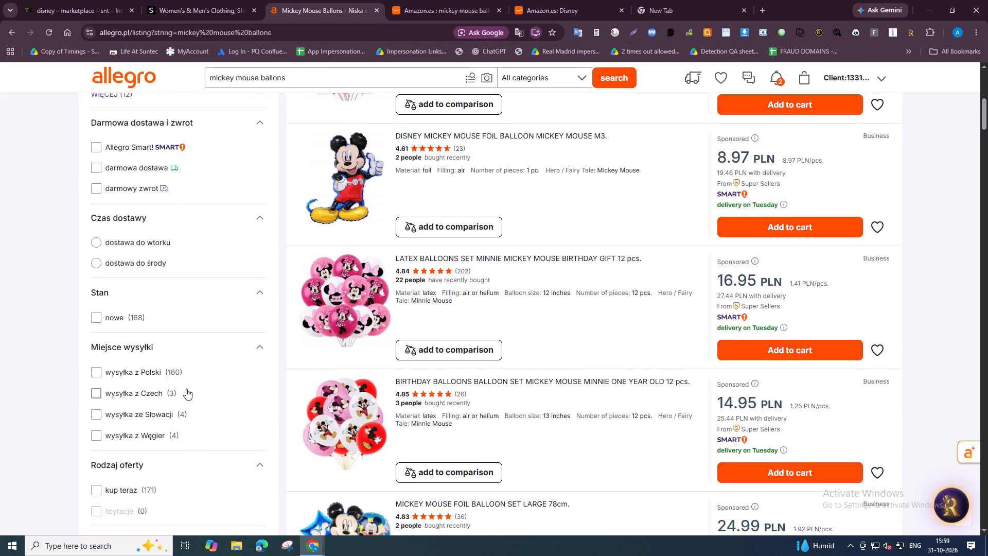
click(98, 320)
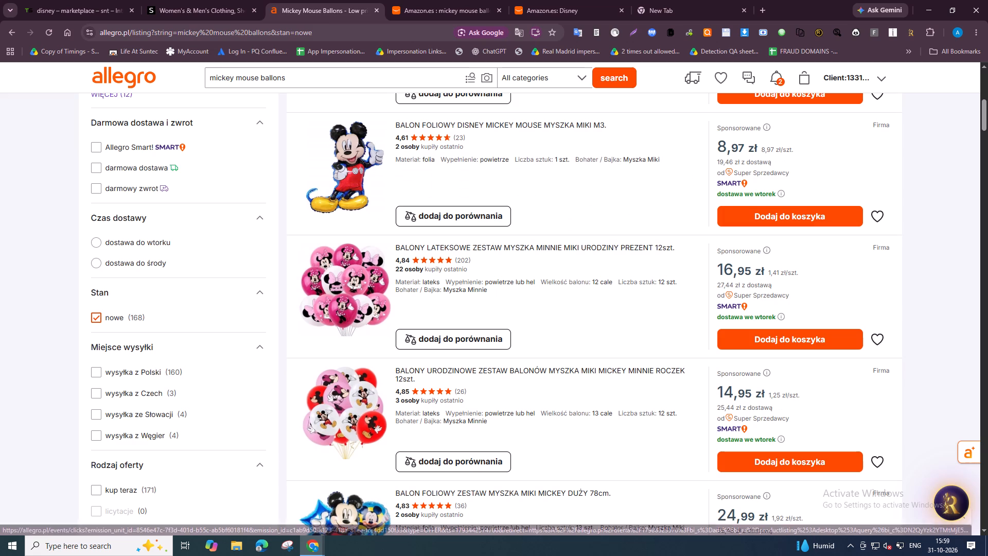
scroll(527, 290, up, 17)
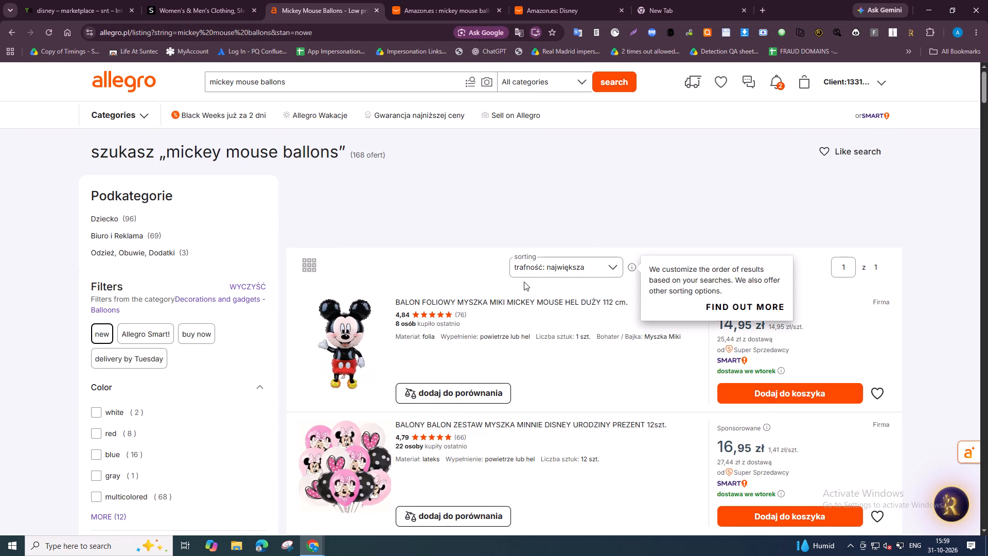
scroll(513, 284, down, 2)
scroll(632, 291, up, 7)
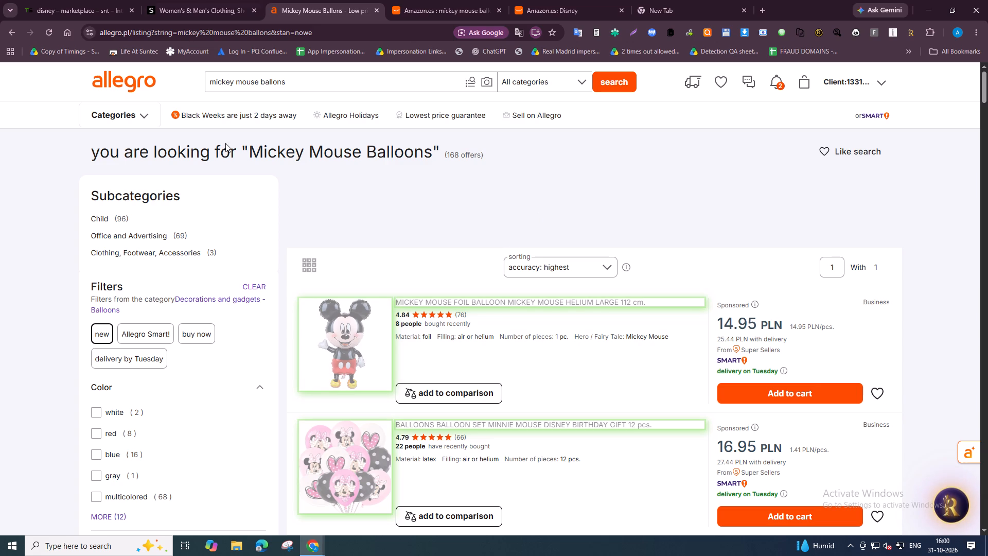
Copy the link of Allegro's two-piece Mickey and Minnie head balloon listing licensed by GRABO, and reload the Manual Detection Records sheet.
scroll(541, 354, down, 6)
scroll(508, 416, down, 11)
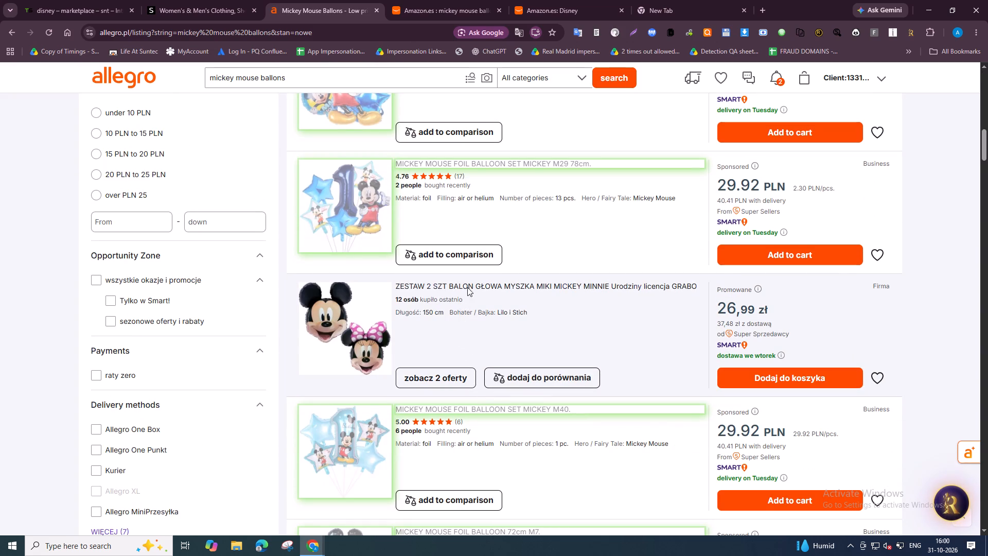
right_click(468, 286)
click(506, 392)
key(alt+Tab)
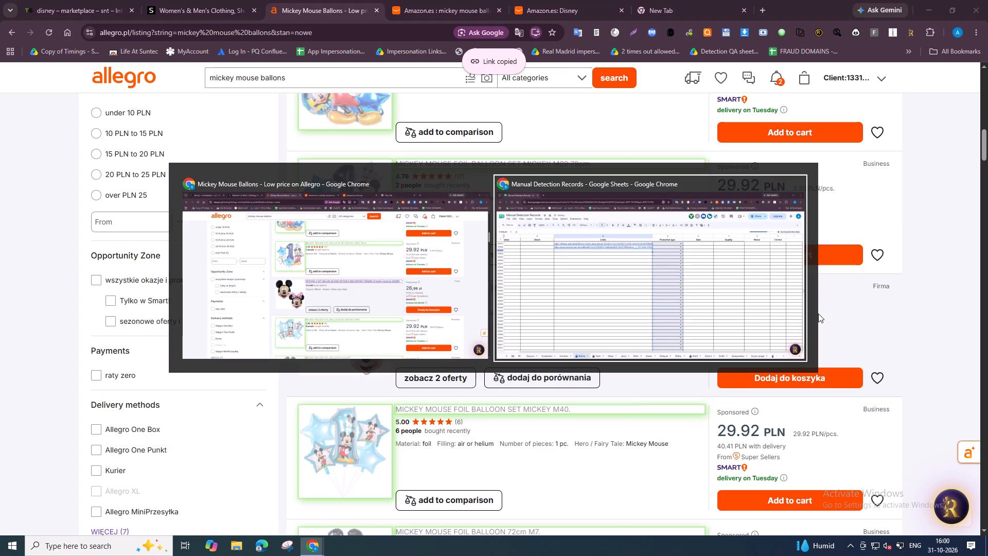
key(Down)
key(Down)
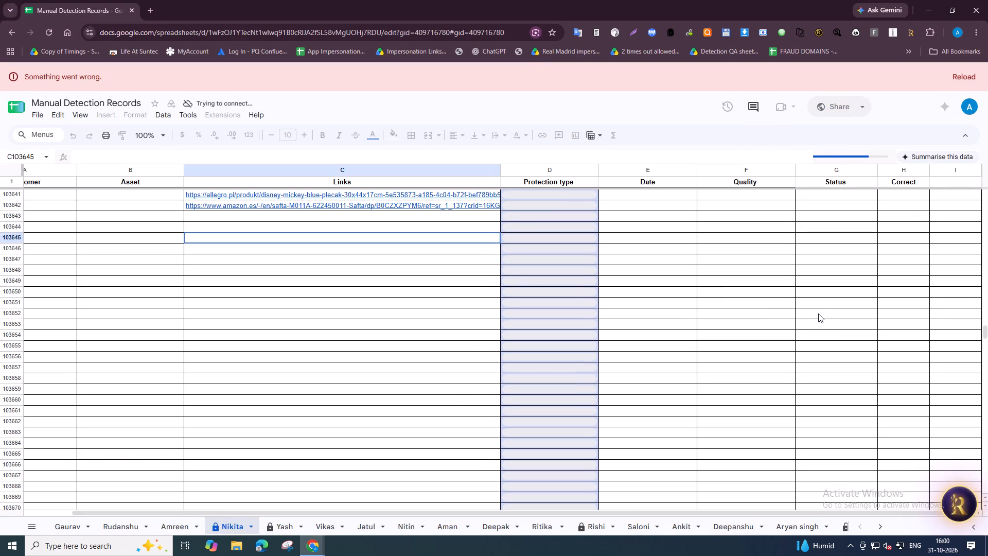
click(957, 74)
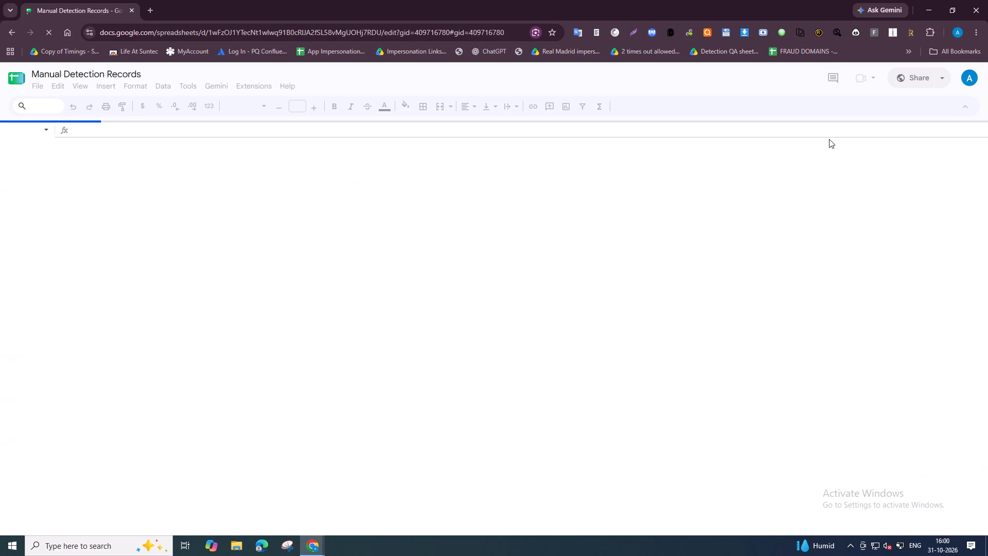
Examine the remaining Allegro balloon results for unmarked listings and open "Balony lateksowe Disney Playful Mickey 28 cm 8 szt." in a new tab.
key(alt+Tab)
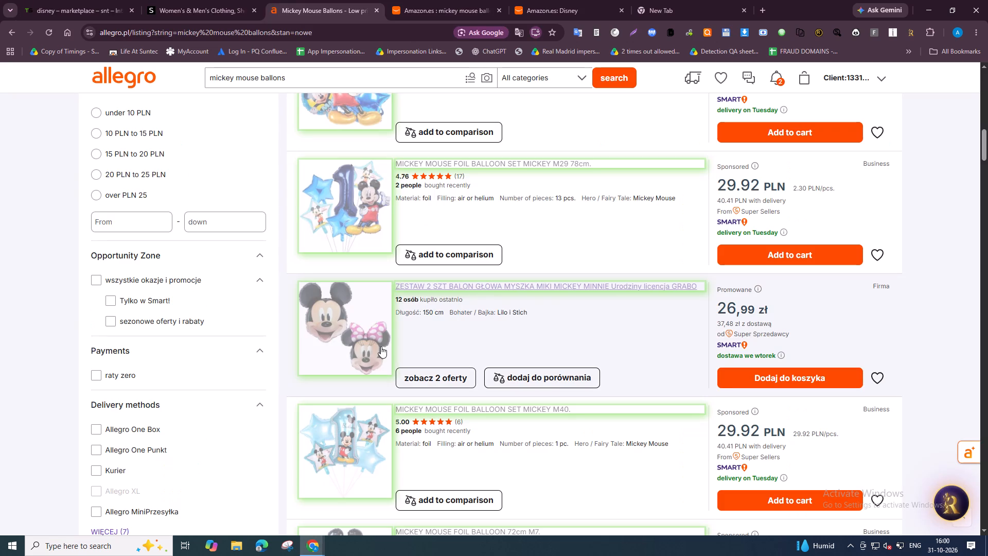
scroll(605, 375, down, 11)
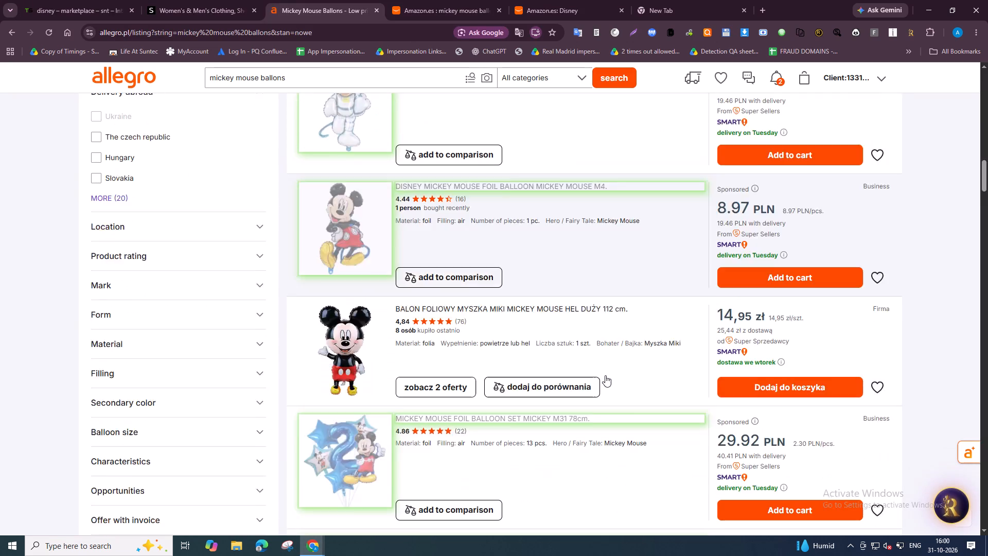
scroll(605, 375, down, 20)
scroll(605, 375, down, 6)
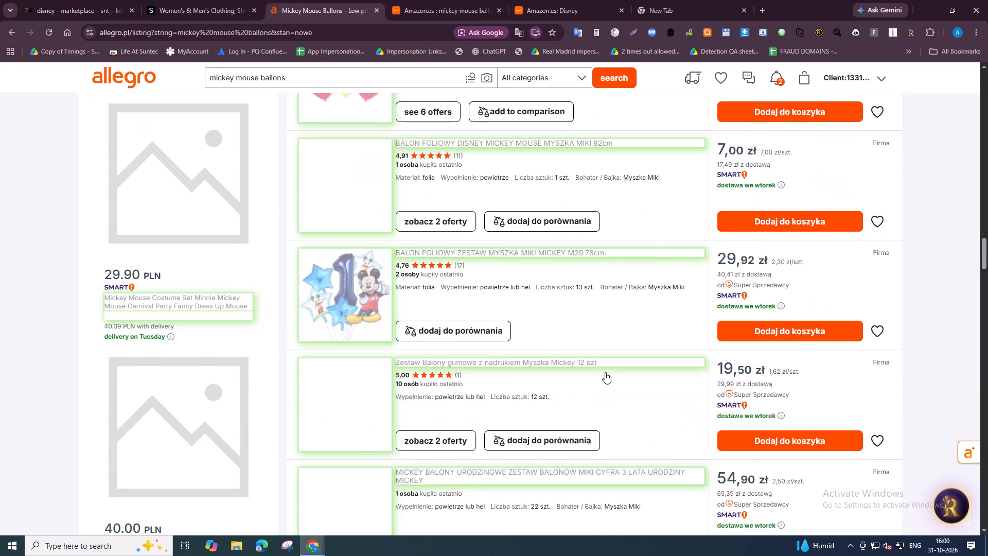
scroll(605, 372, down, 20)
scroll(605, 372, down, 20)
scroll(605, 372, down, 9)
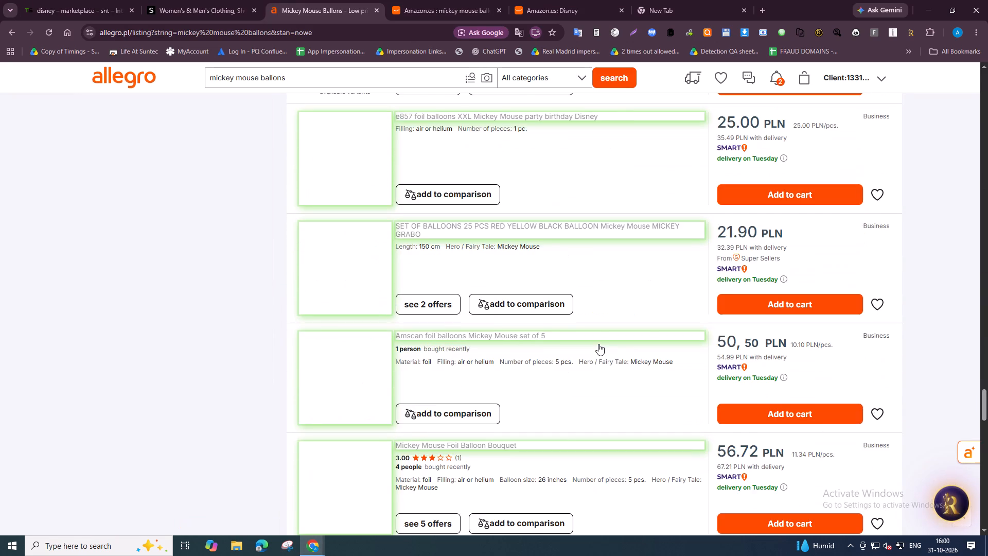
scroll(598, 344, down, 17)
scroll(604, 382, up, 9)
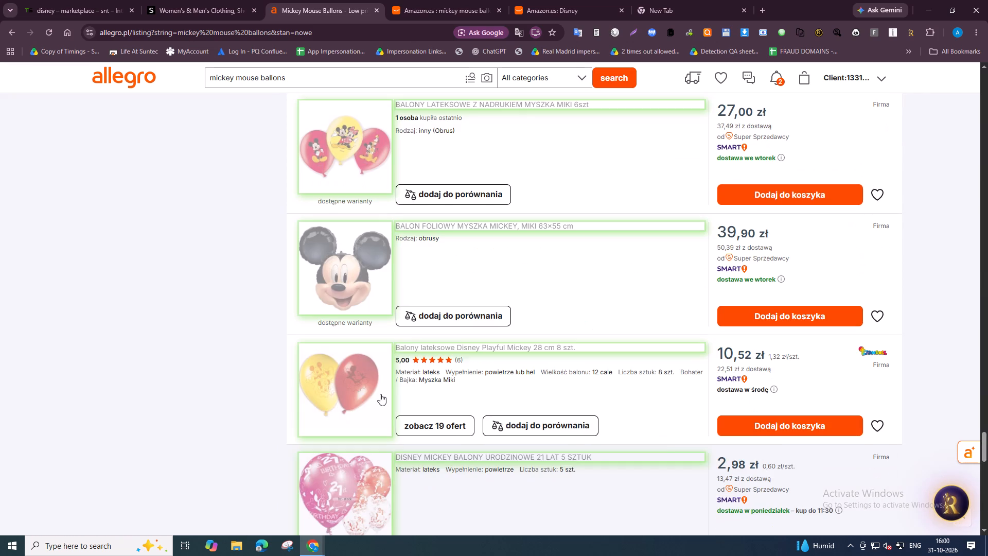
middle_click(458, 350)
Examine the full list of Allegro "mickey mouse ballons" results for listings that are still unmarked.
scroll(619, 411, down, 7)
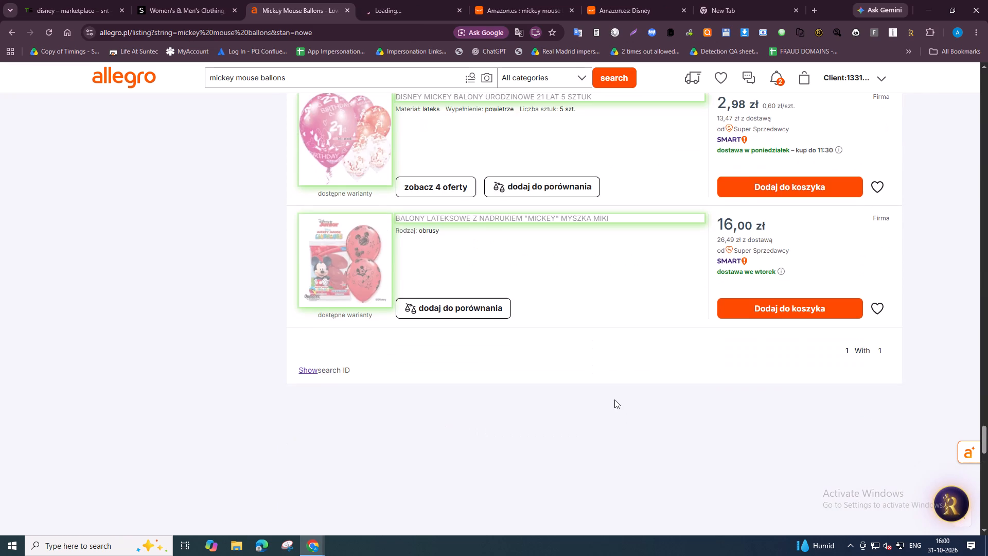
scroll(614, 399, up, 14)
scroll(614, 399, up, 7)
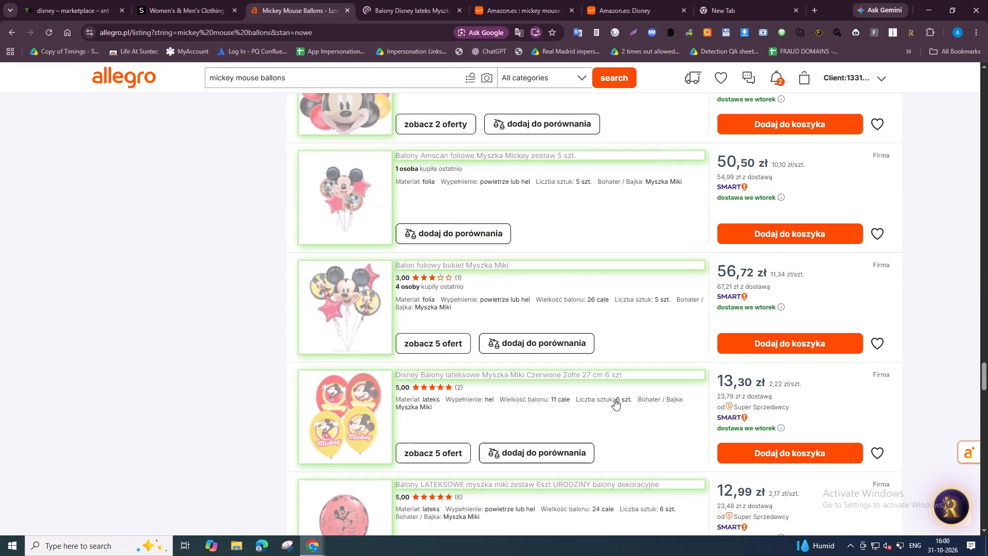
scroll(614, 399, up, 12)
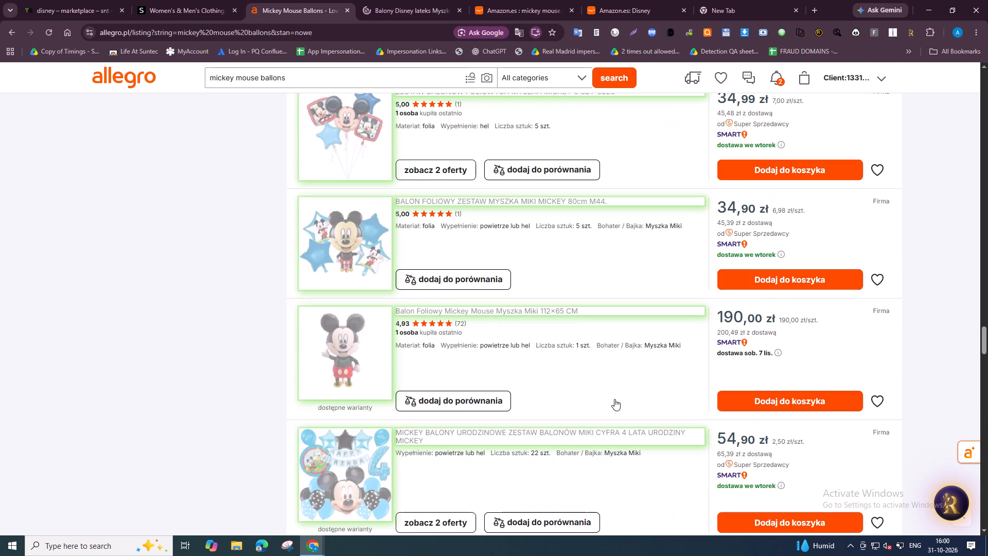
scroll(614, 399, up, 19)
scroll(614, 399, up, 19)
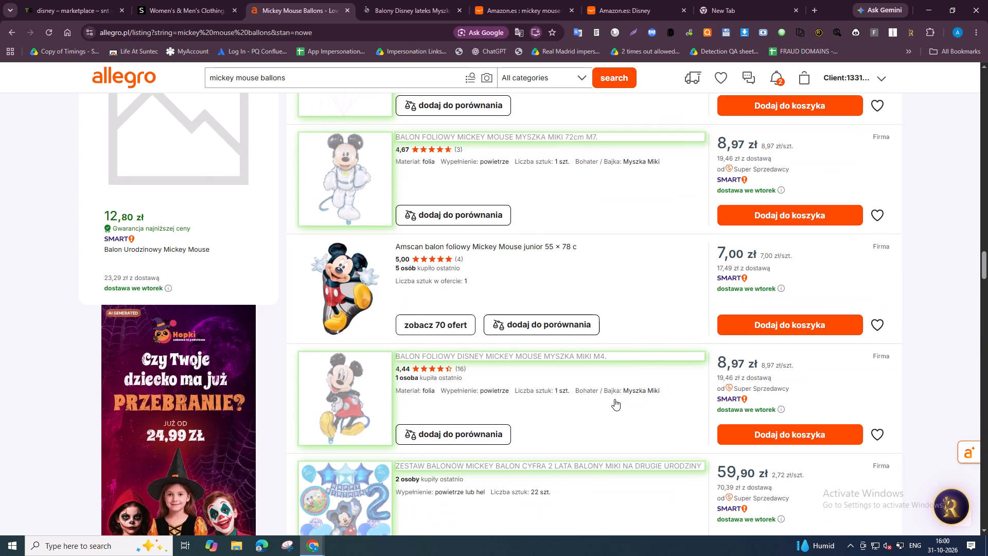
scroll(614, 399, up, 20)
scroll(614, 399, up, 20)
scroll(614, 399, up, 5)
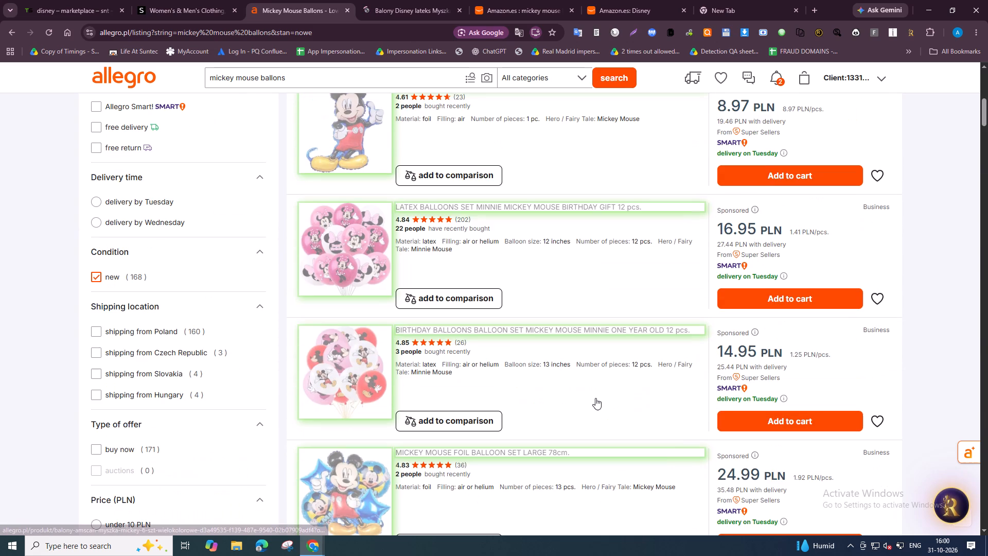
scroll(595, 398, up, 8)
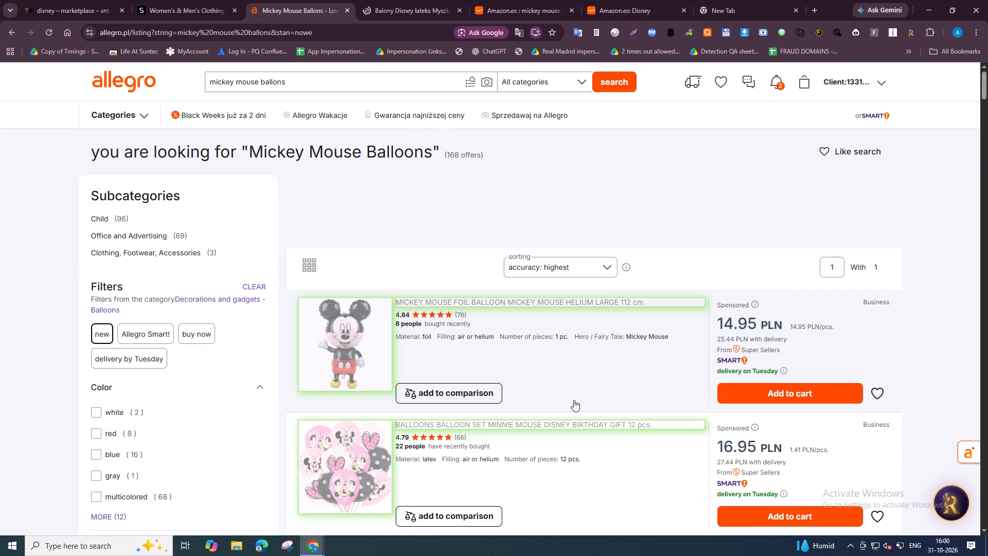
scroll(580, 397, up, 6)
scroll(580, 397, down, 3)
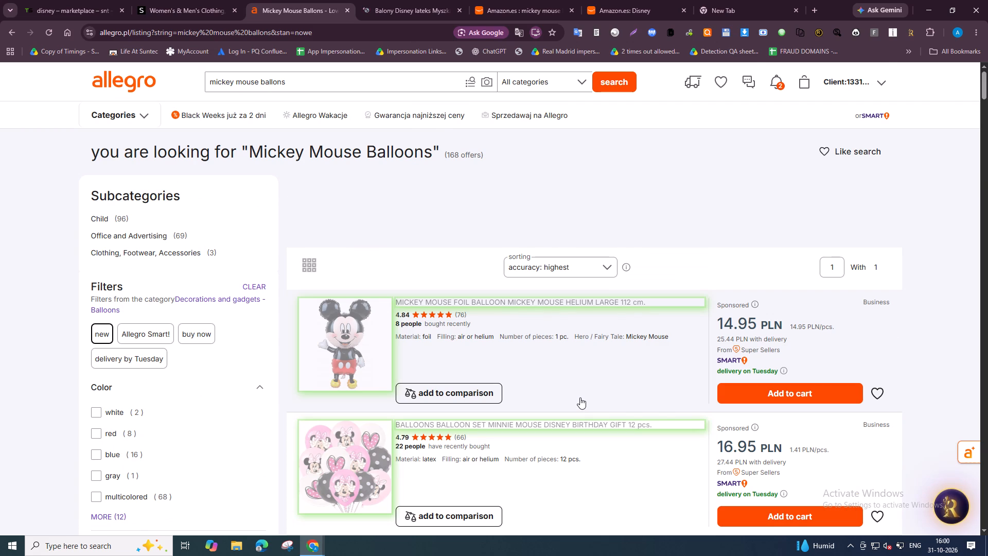
scroll(580, 397, down, 10)
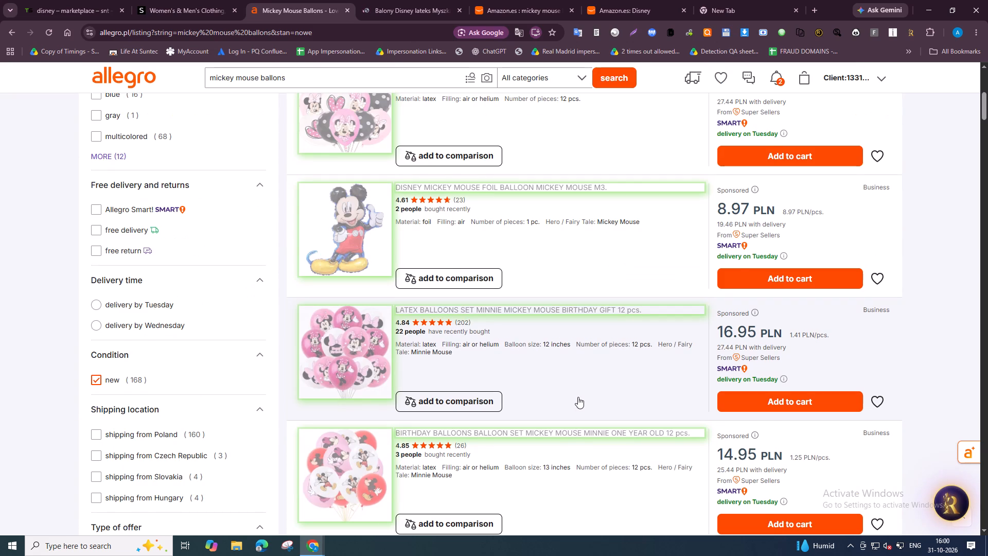
scroll(578, 397, up, 15)
scroll(578, 397, up, 15)
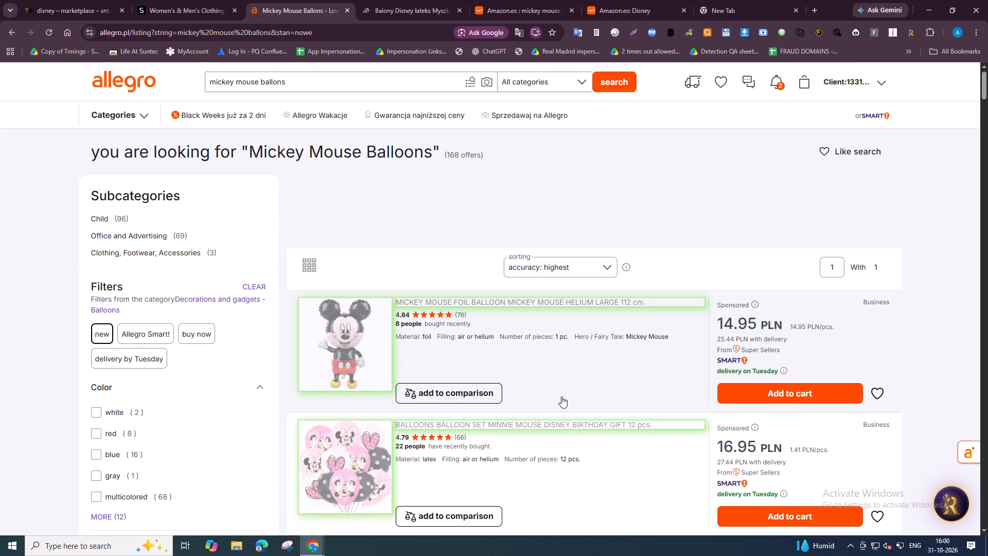
scroll(558, 425, down, 10)
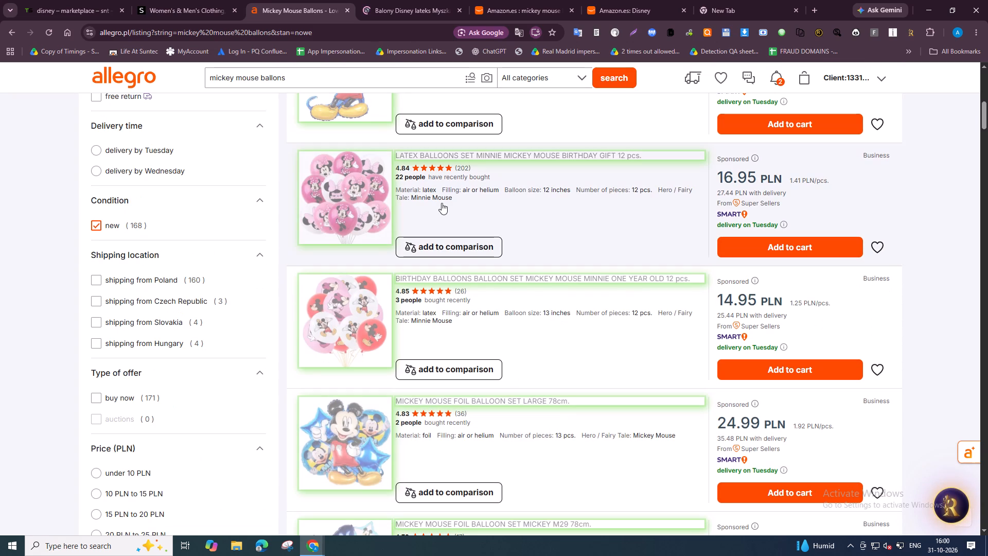
In the Manual Detection Records sheet, delete the stray spreadsheet link in column I of the last row, 221303.
key(alt+Tab)
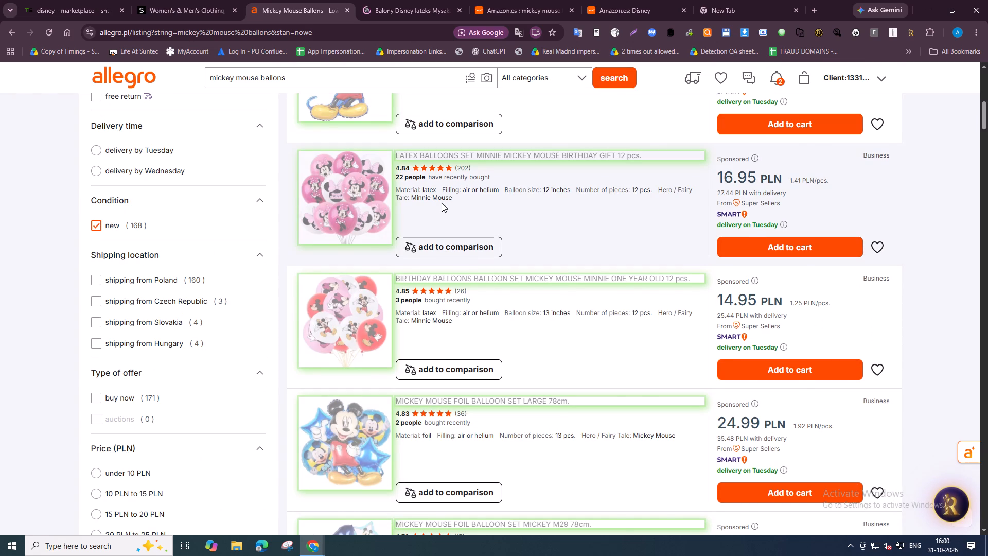
key(ctrl+End)
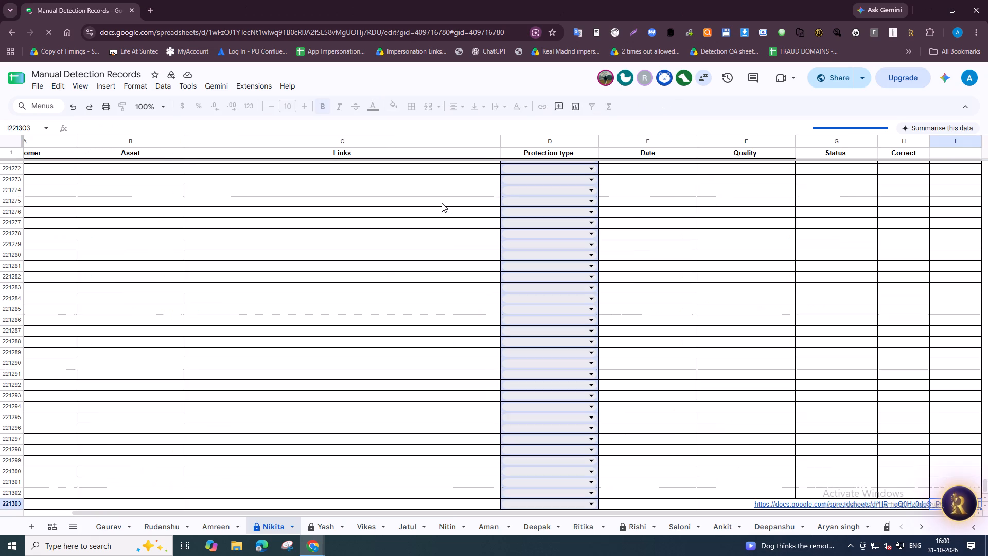
key(Left)
key(Left)
key(Left)
key(Left)
key(Left)
key(Left)
key(Left)
key(Left)
key(Left)
key(Left)
key(Left)
key(Right)
key(ctrl+Right)
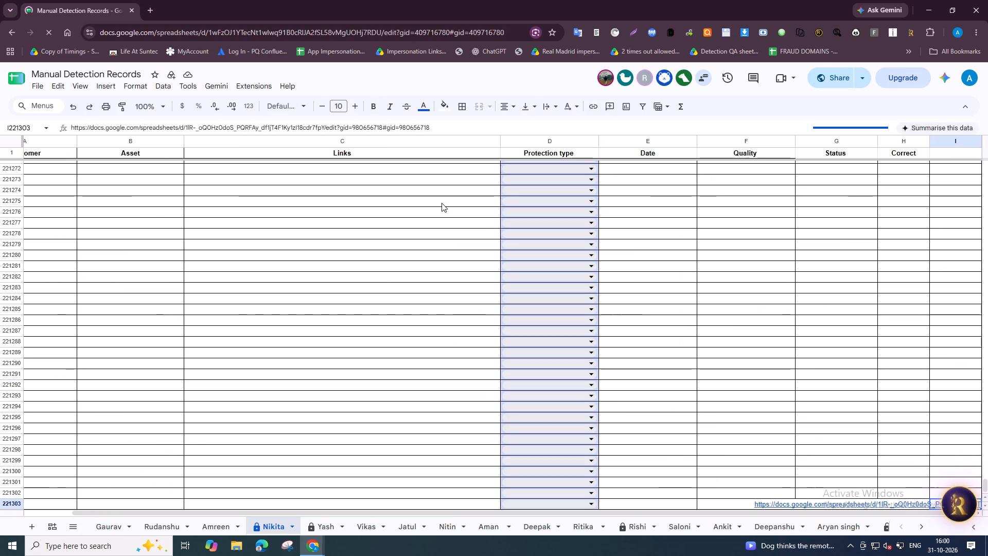
key(ctrl+Right)
key(Delete)
Enter "miceky ballons" as the Asset in row 103644, leaving one blank row below the last recorded bag link.
key(Left)
key(Left)
key(Left)
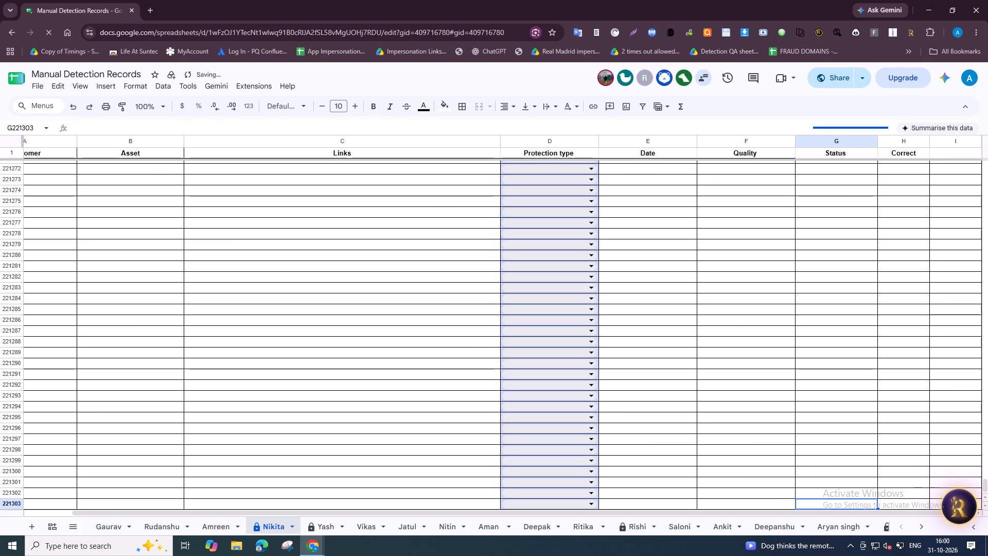
key(Left)
key(Left)
key(Left)
key(ctrl+Up)
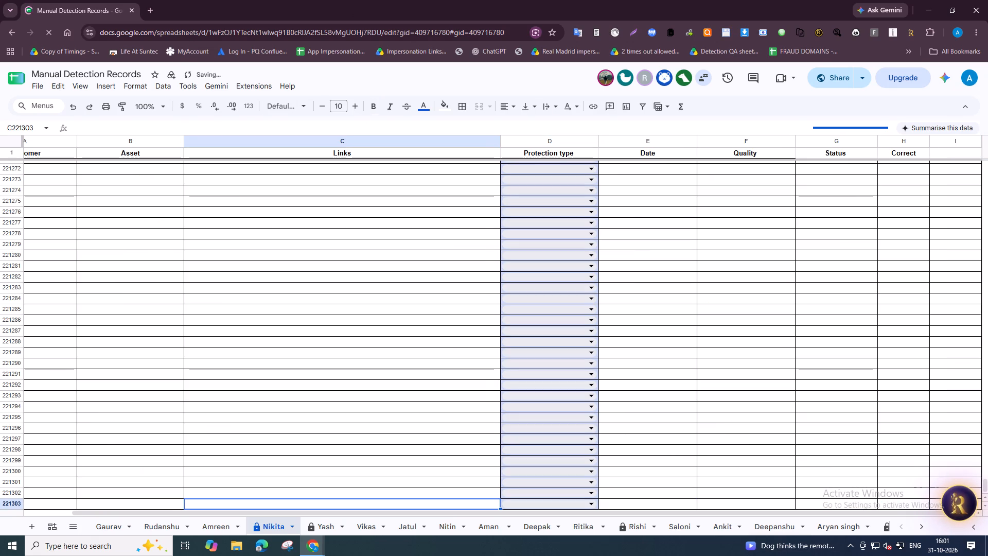
key(Up)
key(Up)
key(Up)
key(Up)
key(Up)
key(Up)
key(Up)
key(Up)
key(Up)
key(Up)
key(Up)
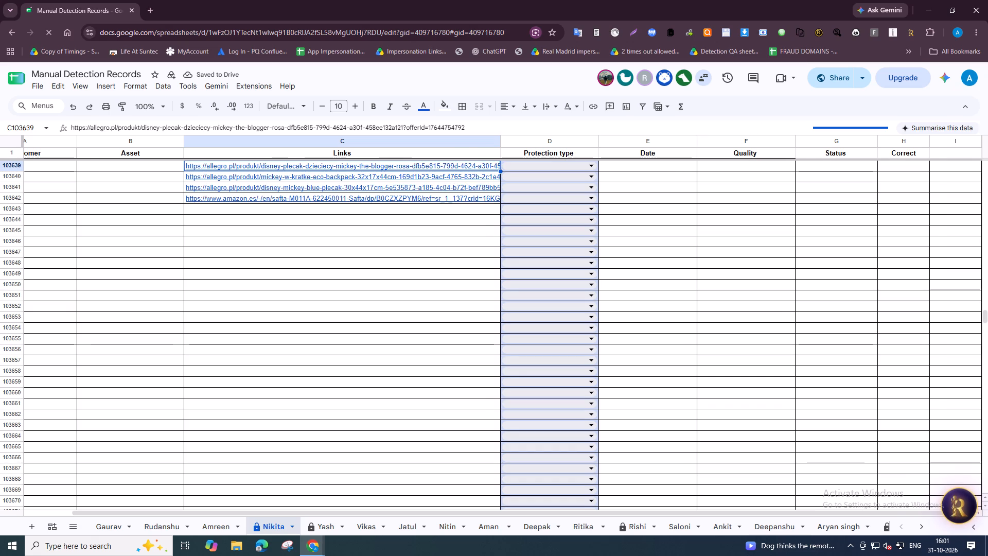
key(Up)
key(ctrl+Down)
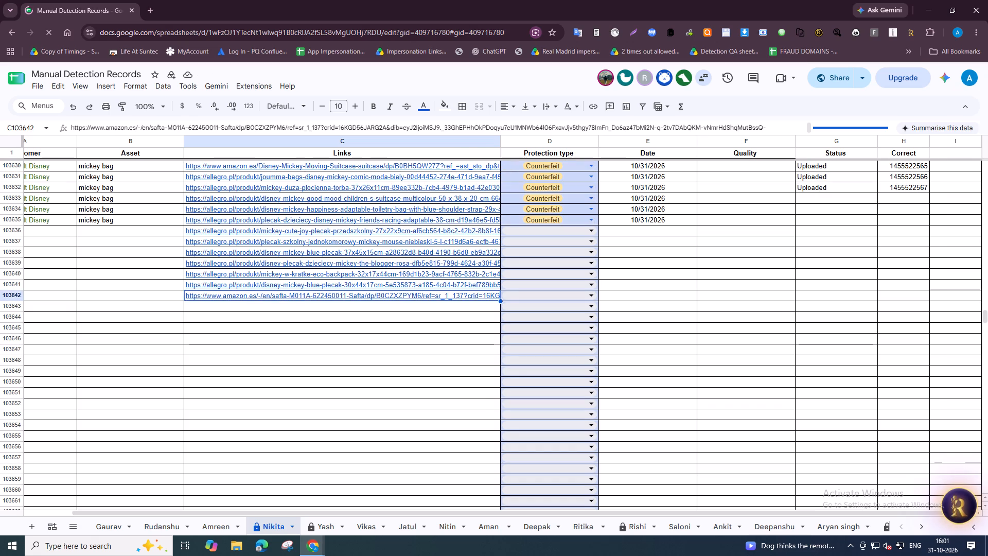
key(Down)
key(Down)
key(Left)
text(miceky ba)
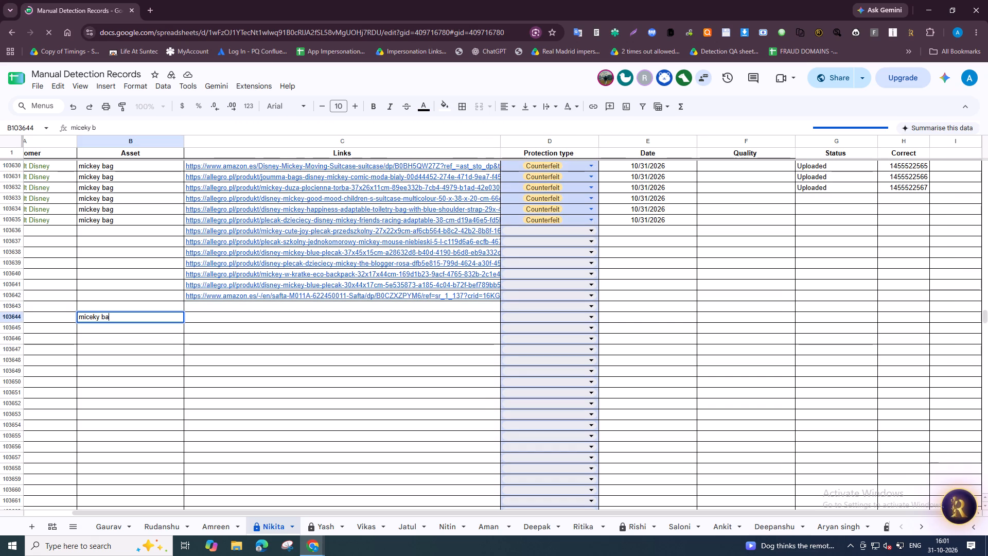
key(BackSpace)
text(allons)
key(Right)
key(Right)
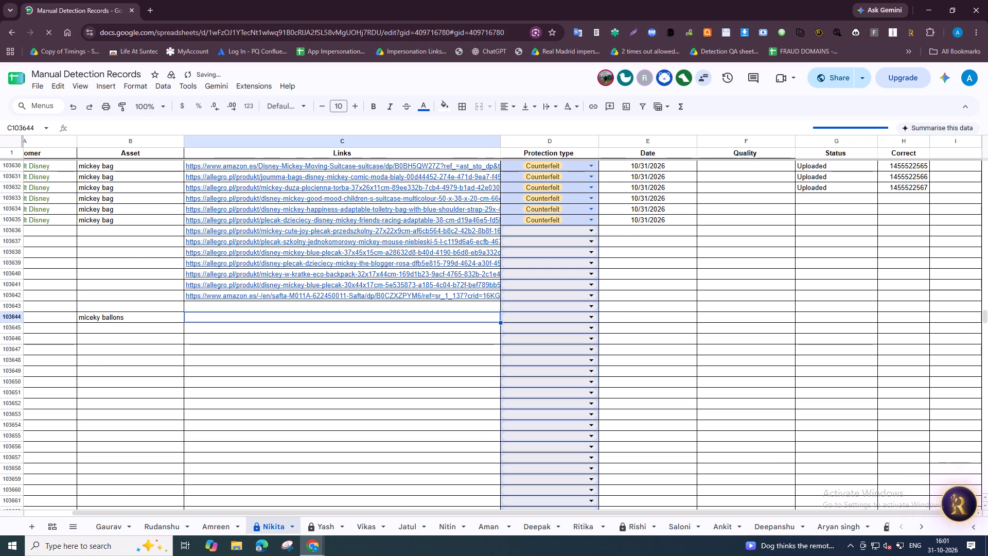
Duplicate the Disney marketplace tracker page in a new browser tab.
key(alt+Tab)
click(81, 0)
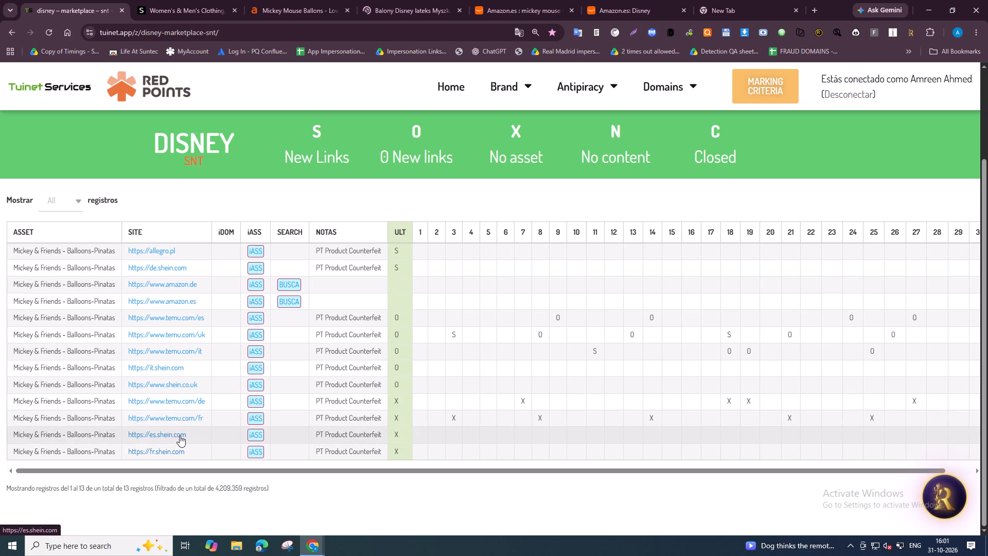
click(507, 0)
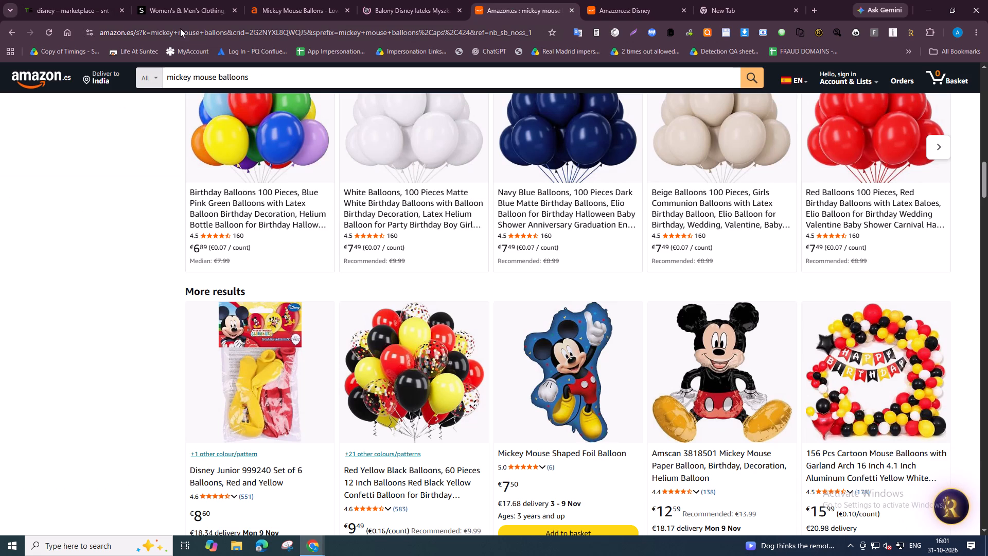
click(58, 0)
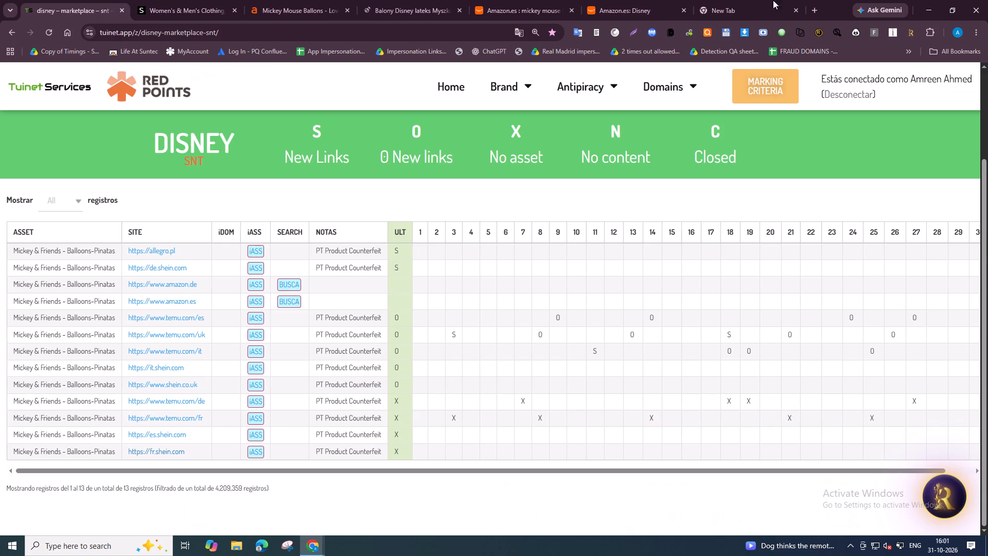
click(774, 0)
click(82, 0)
right_click(82, 3)
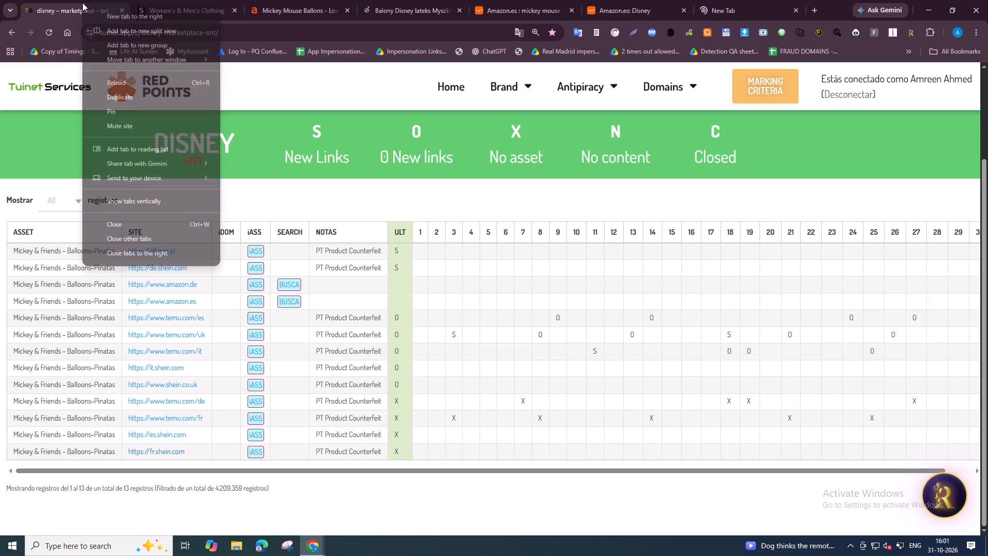
click(133, 94)
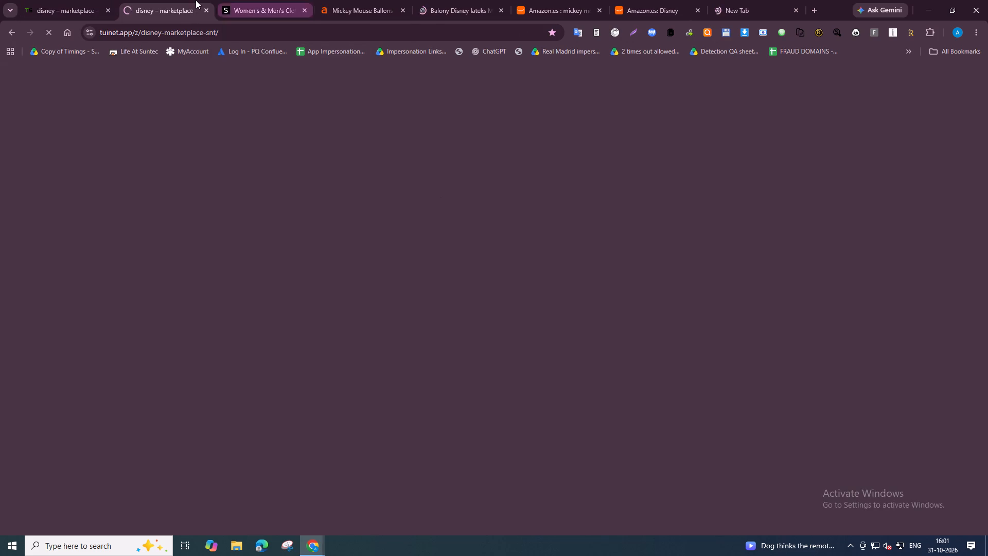
click(74, 0)
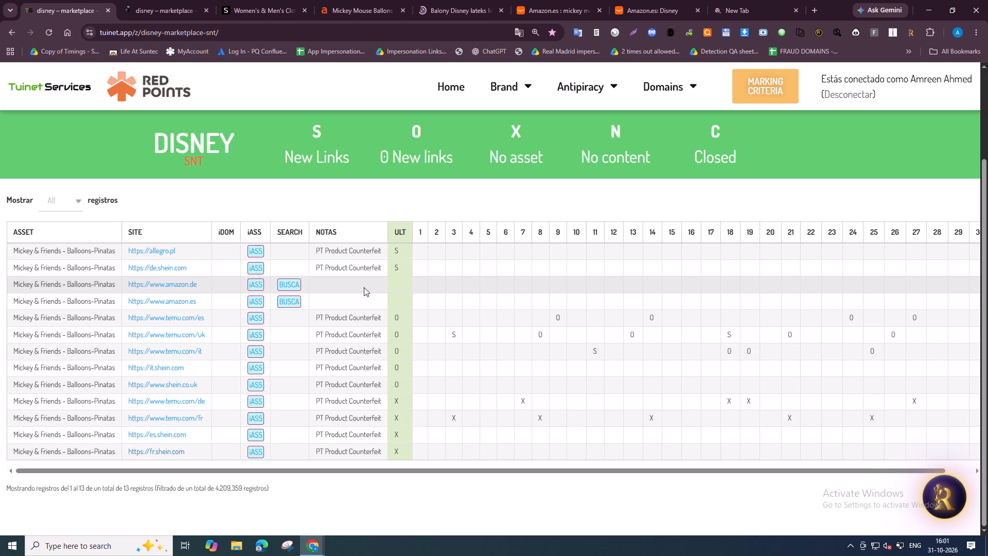
click(159, 0)
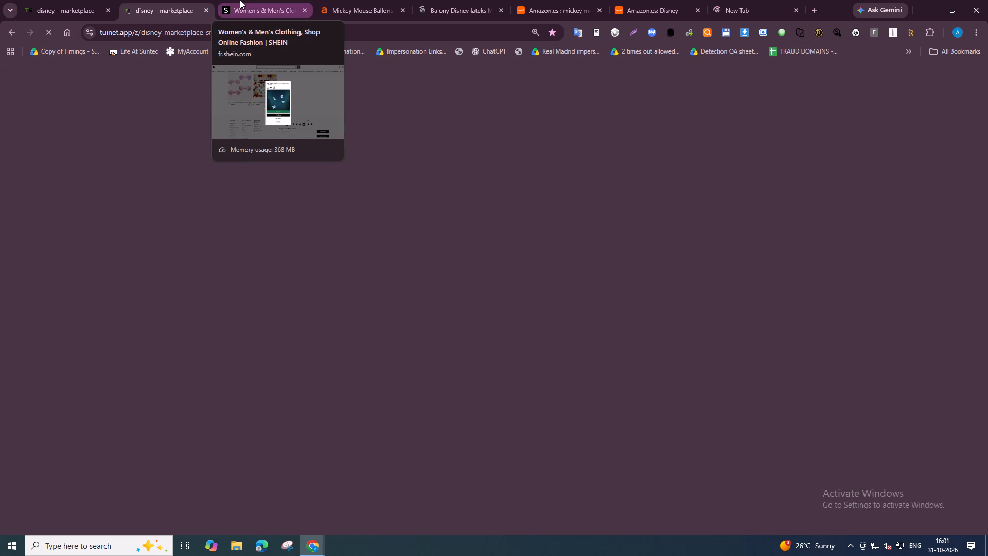
Copy the link of Allegro's unmarked "Amscan balon foliowy Mickey Mouse junior 55 x 78 c" listing and open it in a new tab.
click(369, 0)
scroll(607, 433, up, 20)
scroll(607, 433, up, 1)
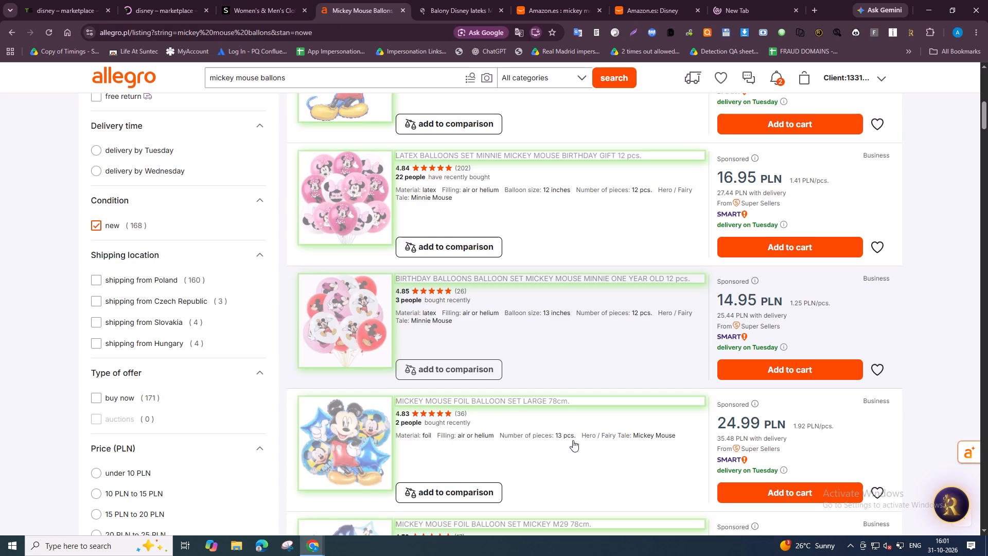
scroll(589, 418, down, 17)
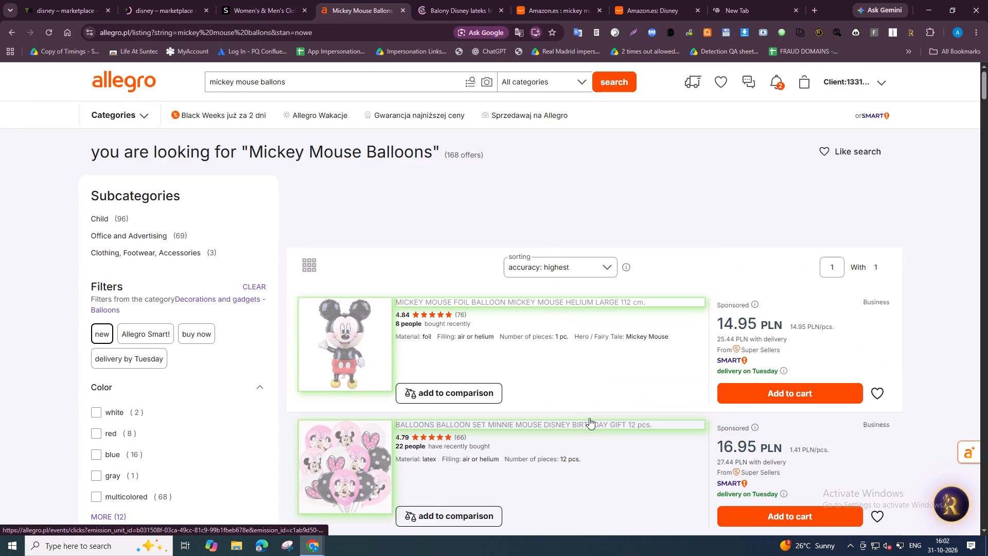
scroll(590, 409, down, 16)
scroll(590, 407, down, 19)
scroll(591, 406, down, 6)
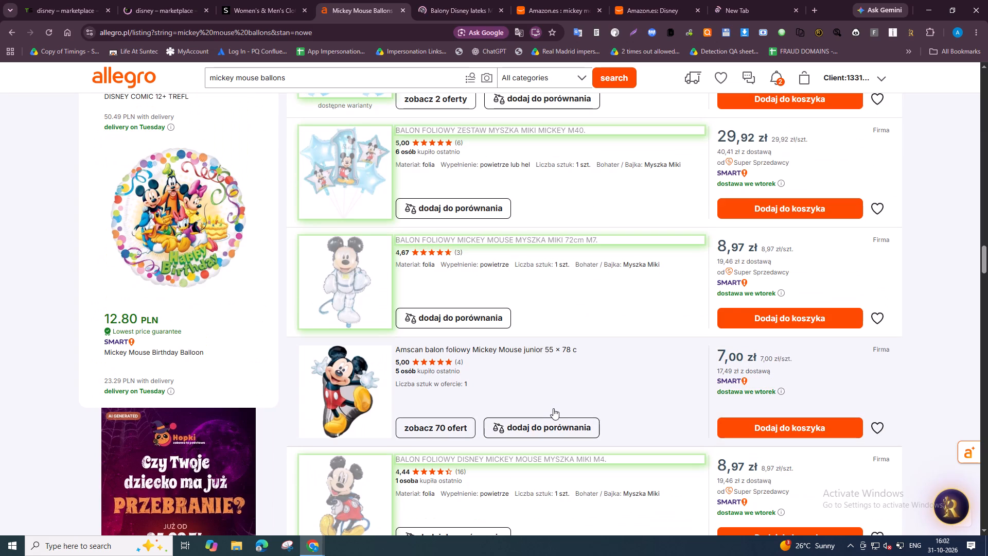
right_click(482, 353)
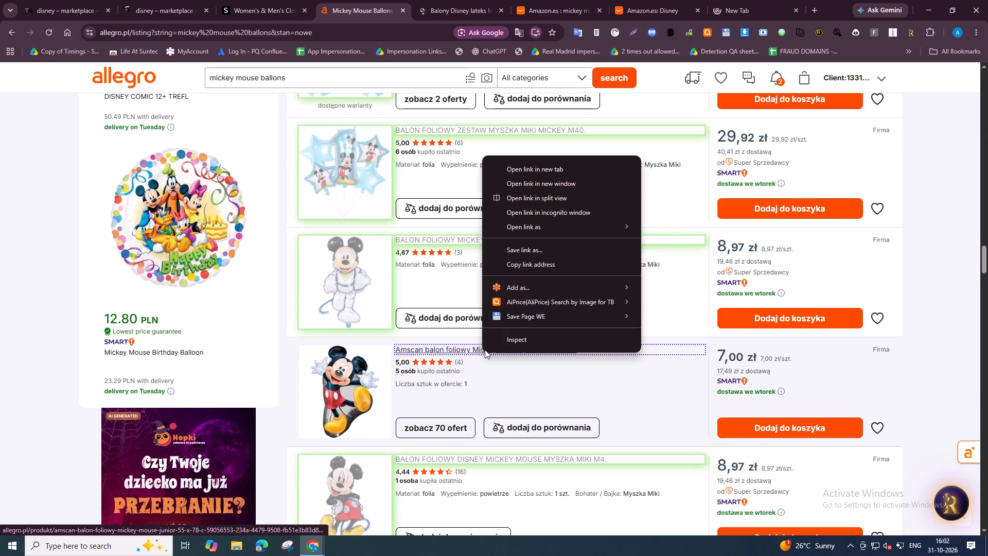
click(542, 264)
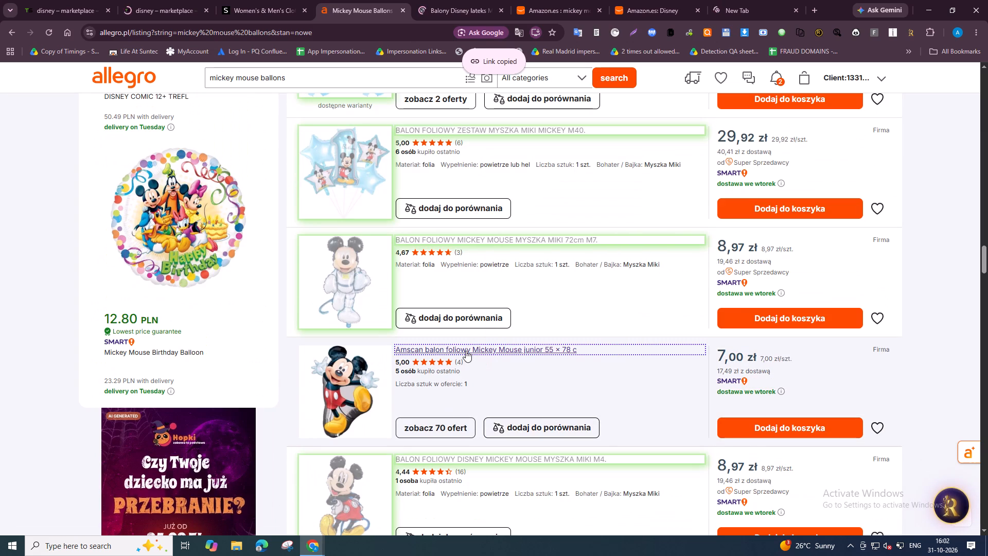
middle_click(466, 351)
Paste the copied Amscan balloon link into row 103644 of the Manual Detection Records sheet and set its Protection type to Counterfeit.
scroll(578, 358, down, 12)
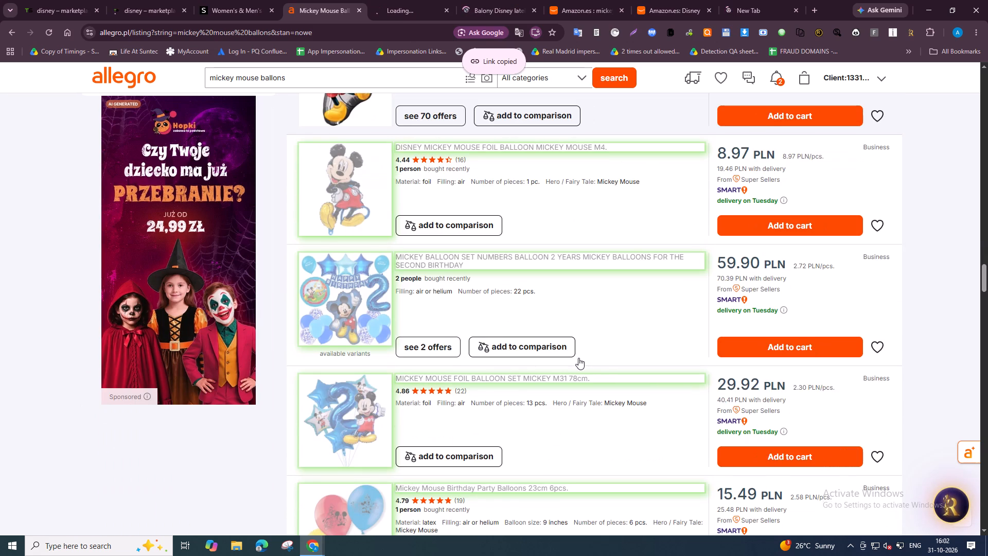
scroll(644, 417, down, 10)
key(alt+Tab)
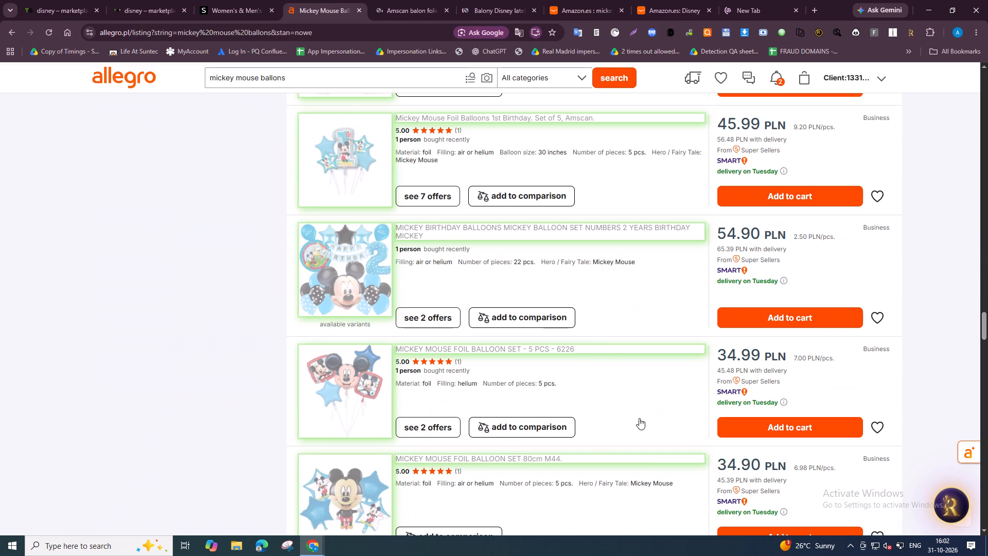
key(Down)
key(Up)
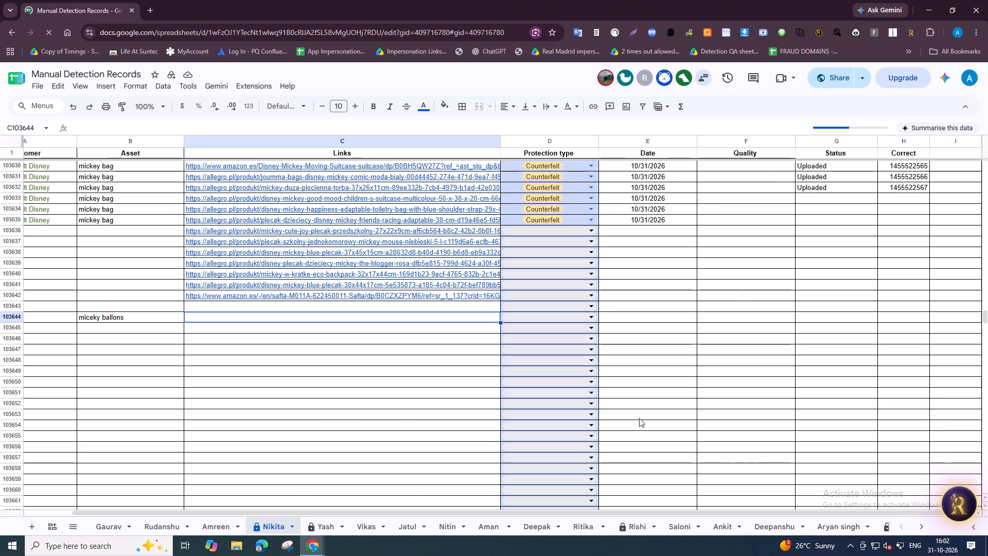
key(ctrl+v)
key(Right)
text(coun)
key(Down)
key(Return)
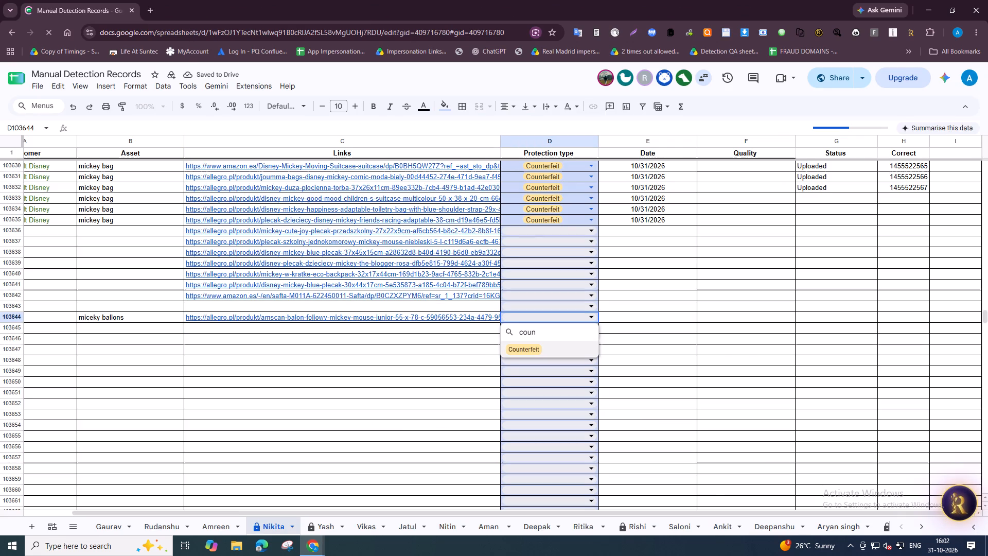
Return to Allegro's "mickey mouse ballons" search and check the remaining results for unmarked balloon listings.
key(alt+Tab)
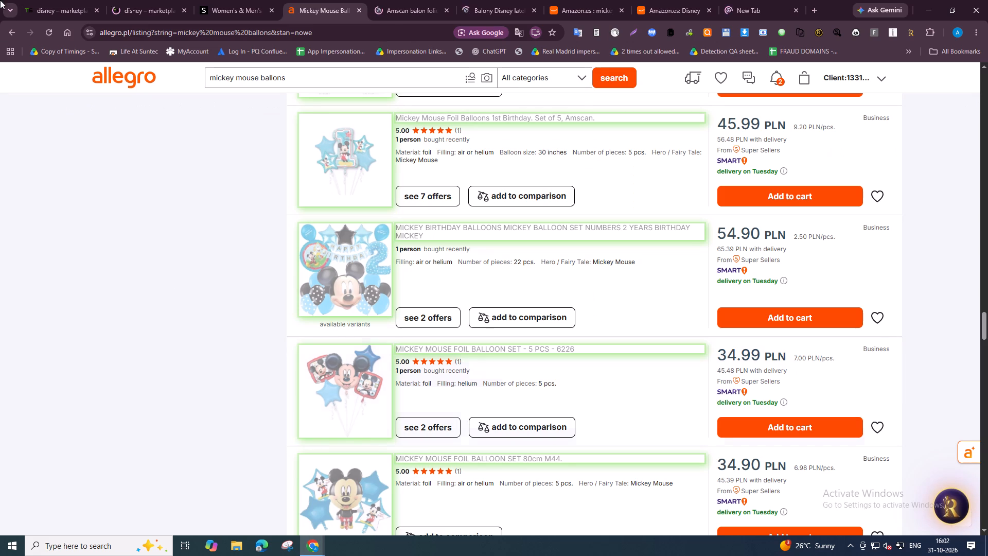
click(27, 0)
click(309, 0)
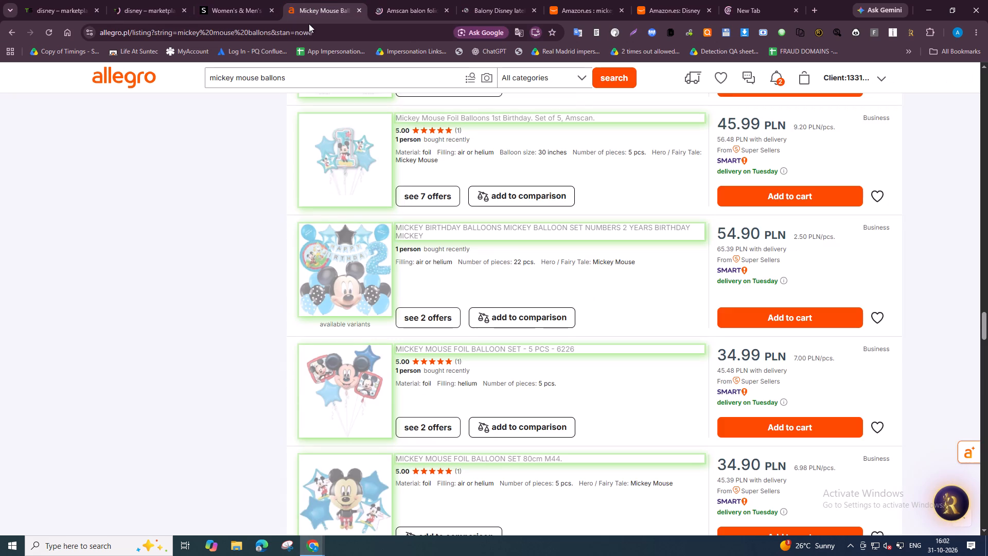
scroll(553, 386, down, 16)
scroll(581, 395, down, 7)
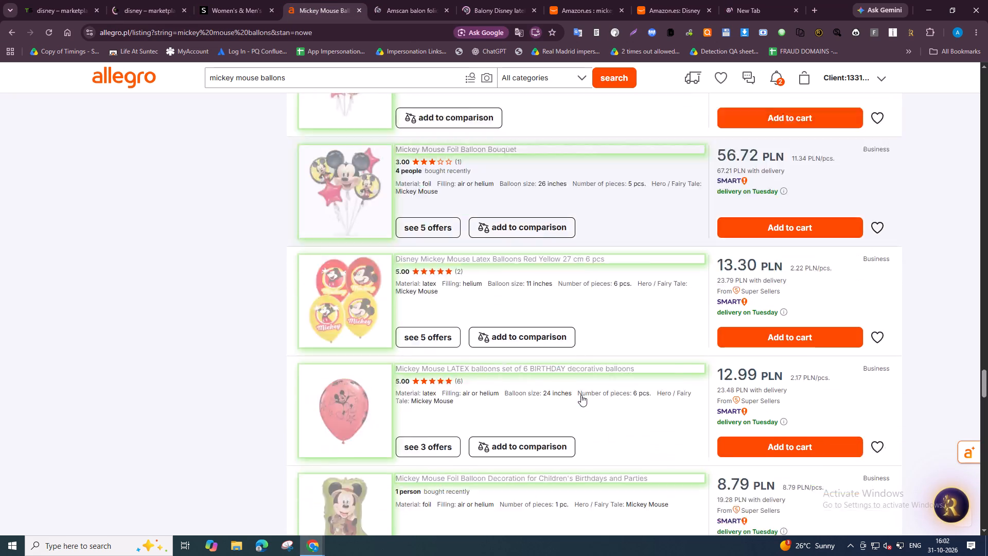
scroll(581, 392, down, 6)
Close the two Amazon.es tabs and the blank new tab.
middle_click(566, 0)
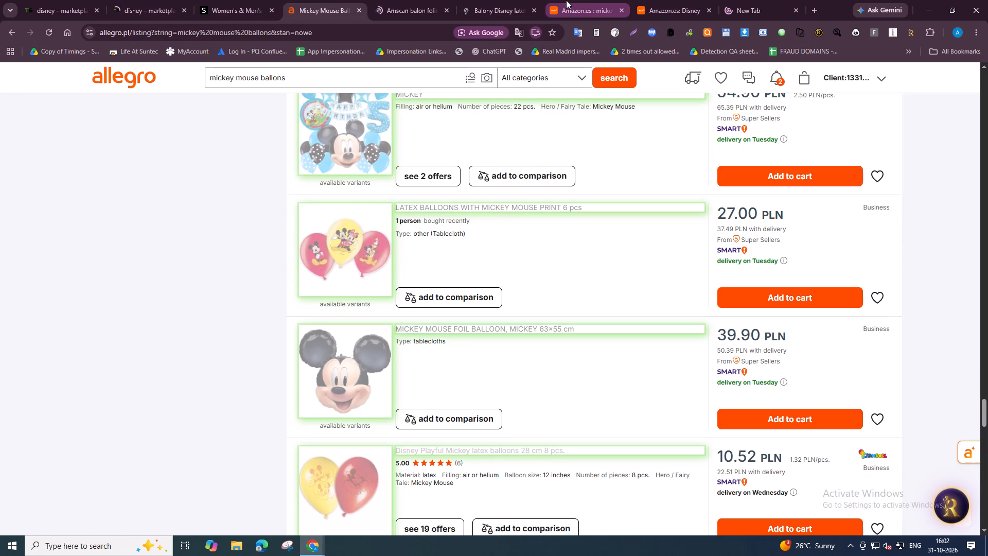
middle_click(566, 0)
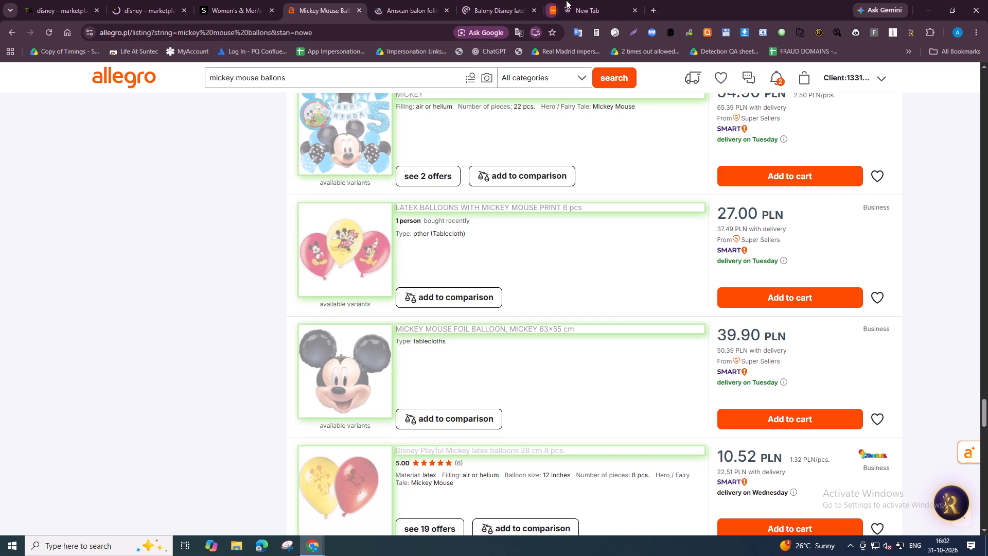
middle_click(566, 0)
Open the cheapest-first list of other sellers' offers on the Amscan Mickey Mouse junior 55 x 78 balloon product page.
scroll(552, 362, down, 12)
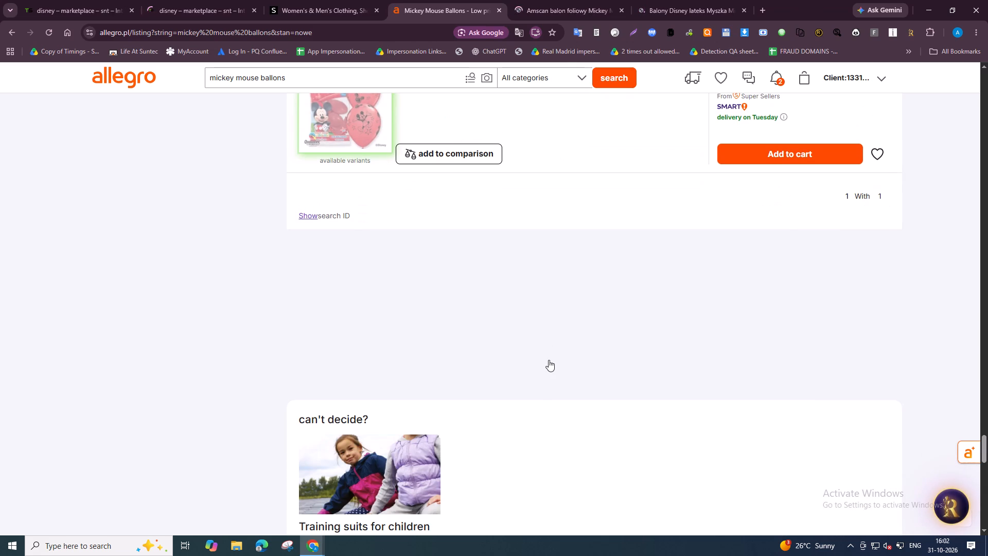
scroll(549, 360, up, 2)
click(574, 0)
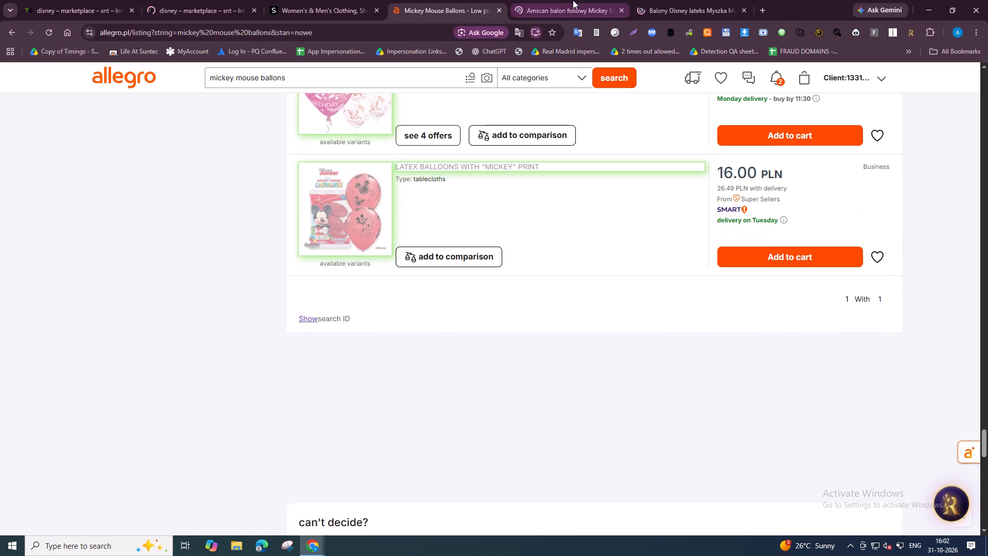
scroll(756, 326, down, 5)
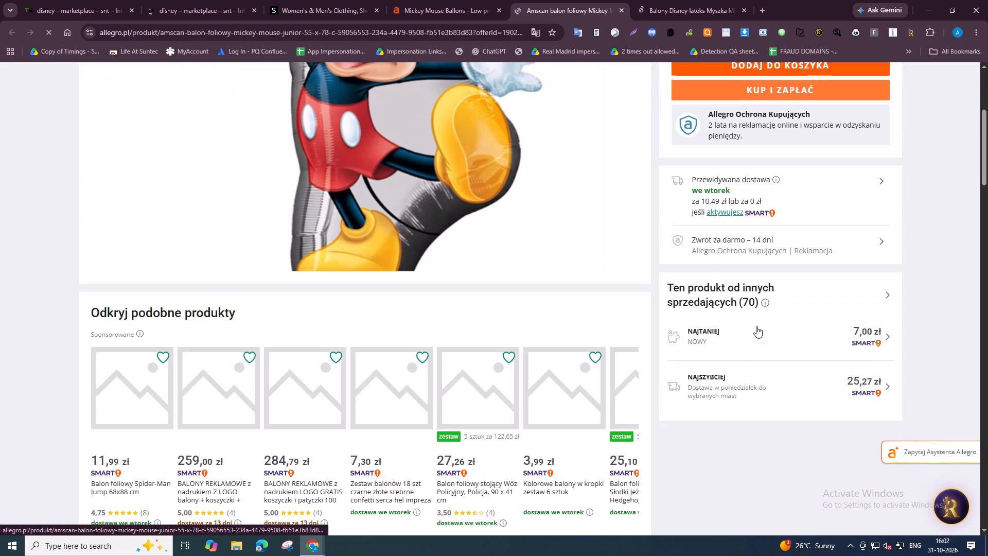
click(708, 322)
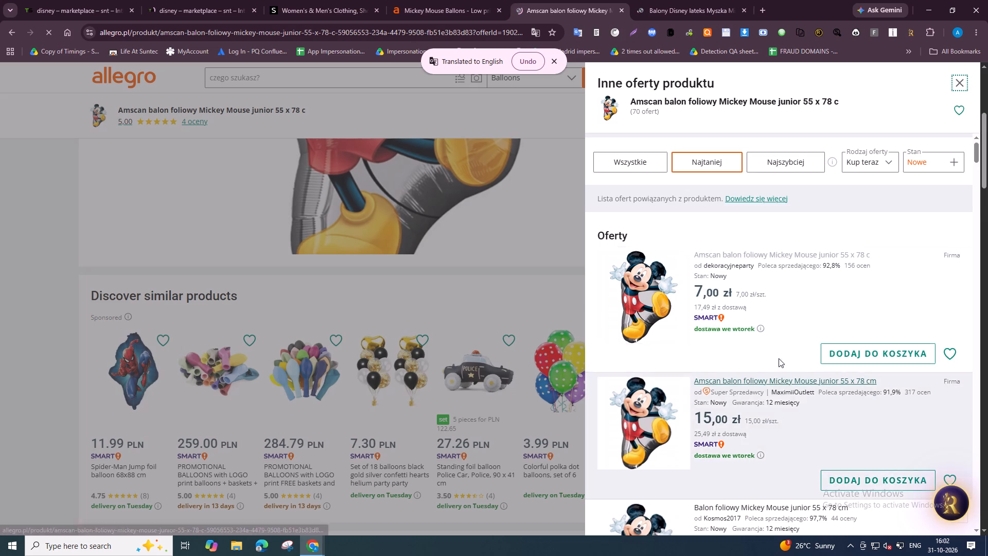
Look through the other sellers' offers for the Amscan Mickey Mouse junior balloon.
scroll(779, 358, down, 6)
scroll(779, 358, down, 20)
scroll(779, 358, down, 17)
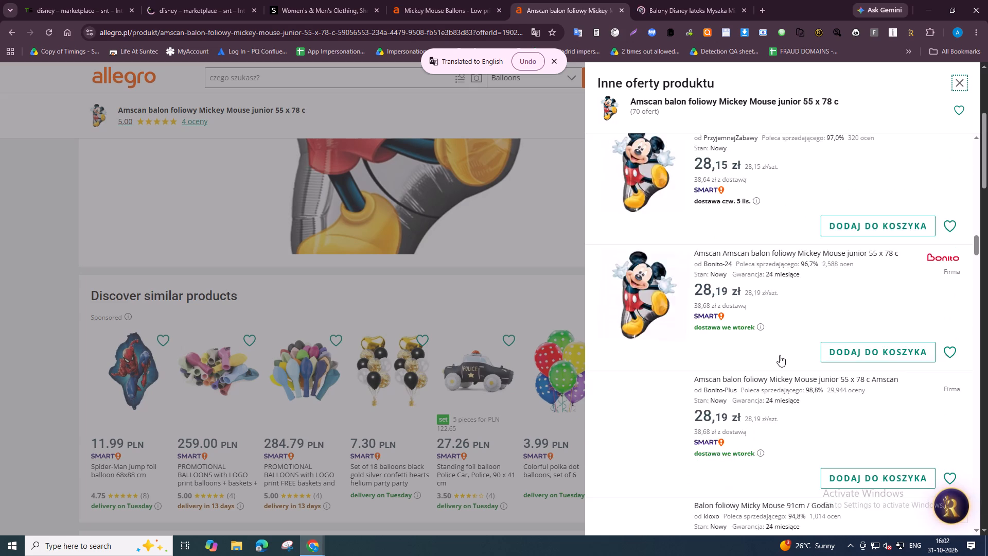
scroll(780, 355, down, 11)
scroll(780, 349, down, 20)
scroll(780, 349, down, 20)
scroll(780, 349, down, 1)
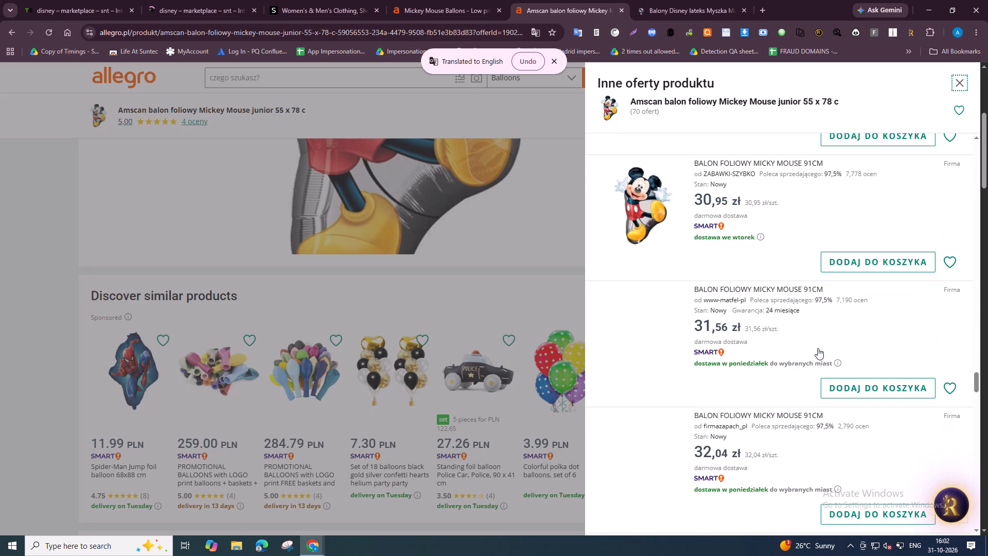
scroll(818, 348, down, 20)
scroll(833, 338, down, 16)
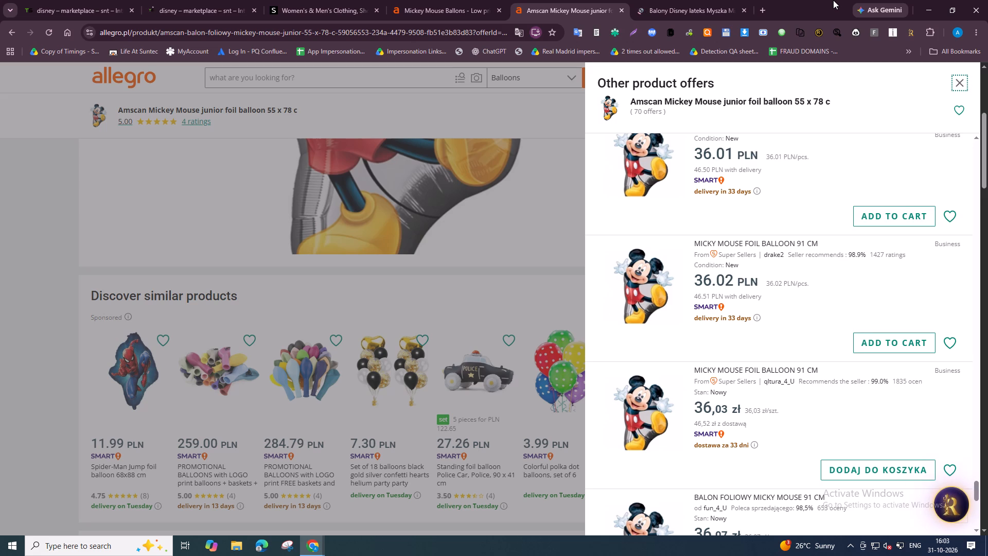
Close the Allegro "mickey mouse ballons" search results tab.
middle_click(453, 0)
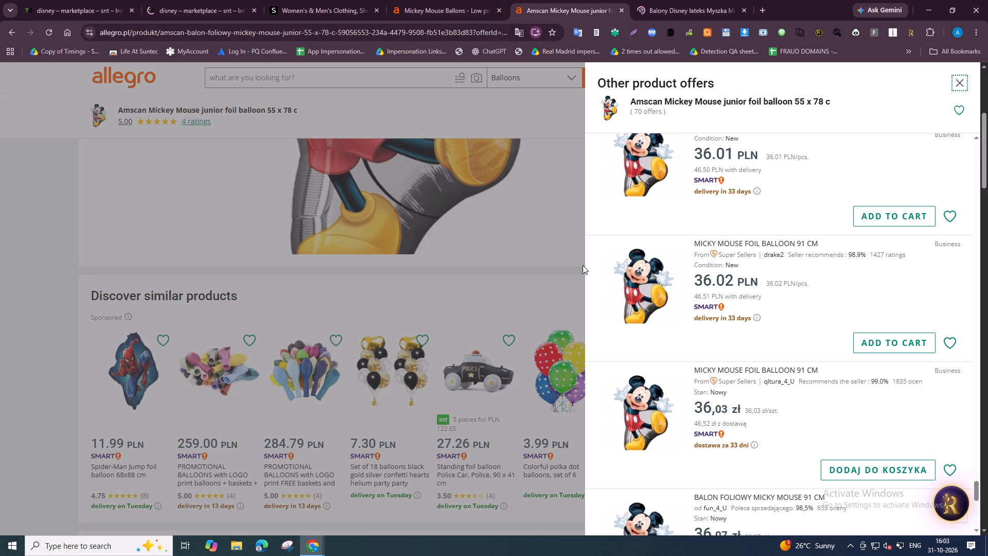
Switch to the SHEIN tab and search for "mickey ballons" instead of "mickey mouse ballons".
click(216, 0)
click(323, 0)
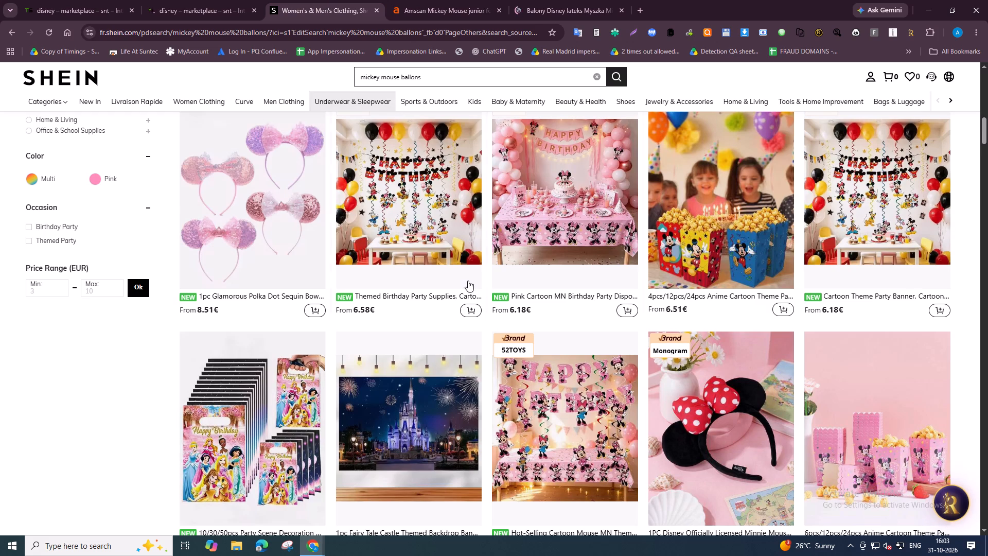
scroll(617, 315, up, 11)
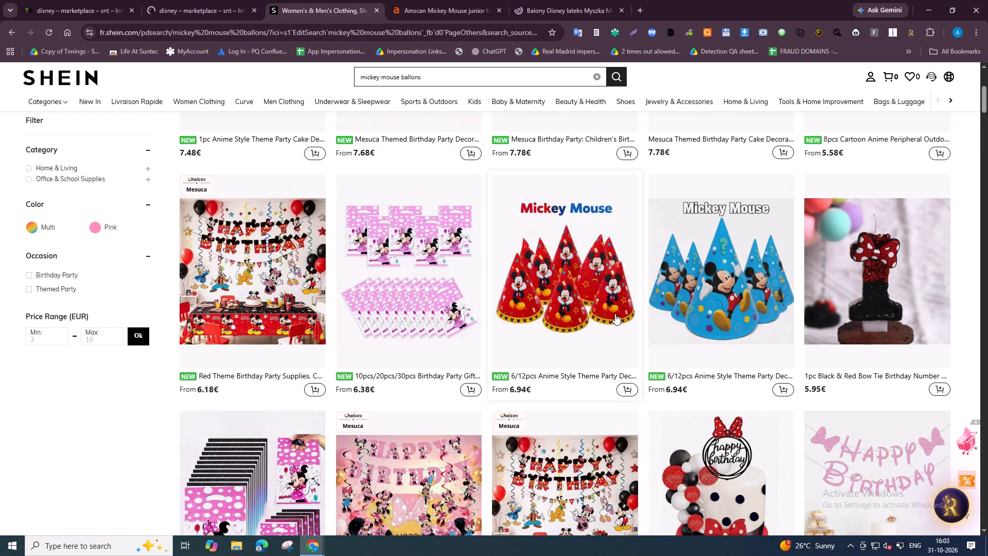
scroll(615, 314, up, 7)
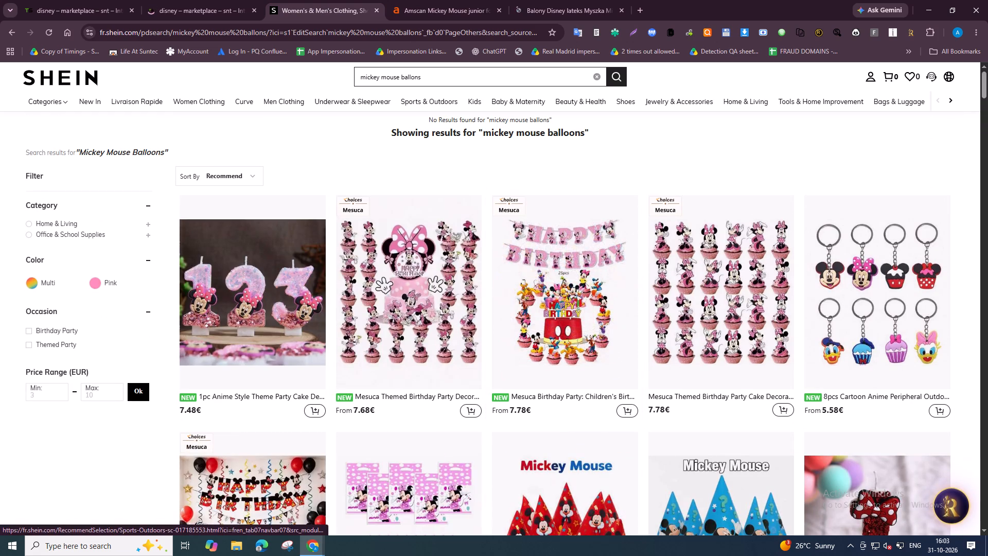
double_click(387, 78)
double_click(387, 78)
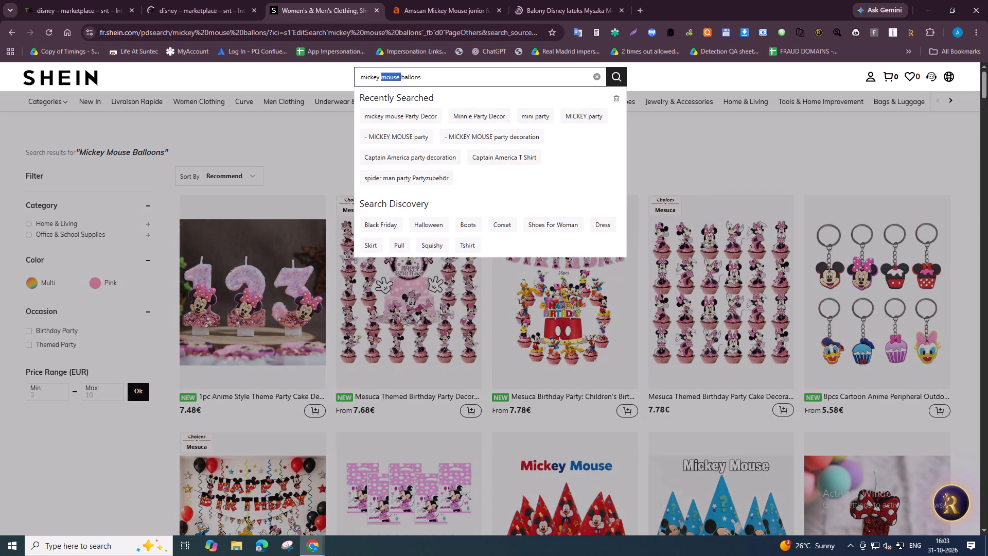
key(BackSpace)
key(Return)
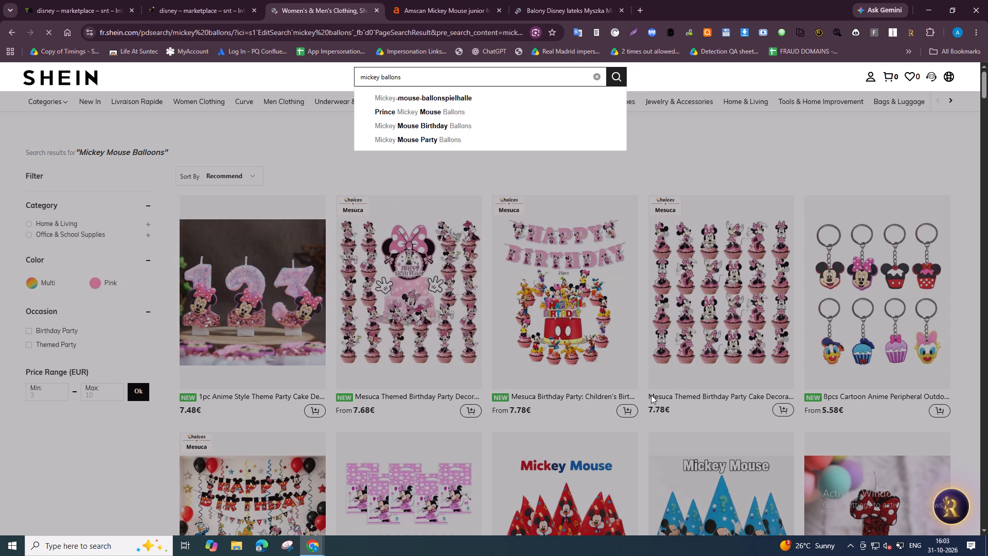
Examine SHEIN's "mickey ballons" results for Mickey or Minnie balloon listings.
scroll(610, 378, down, 5)
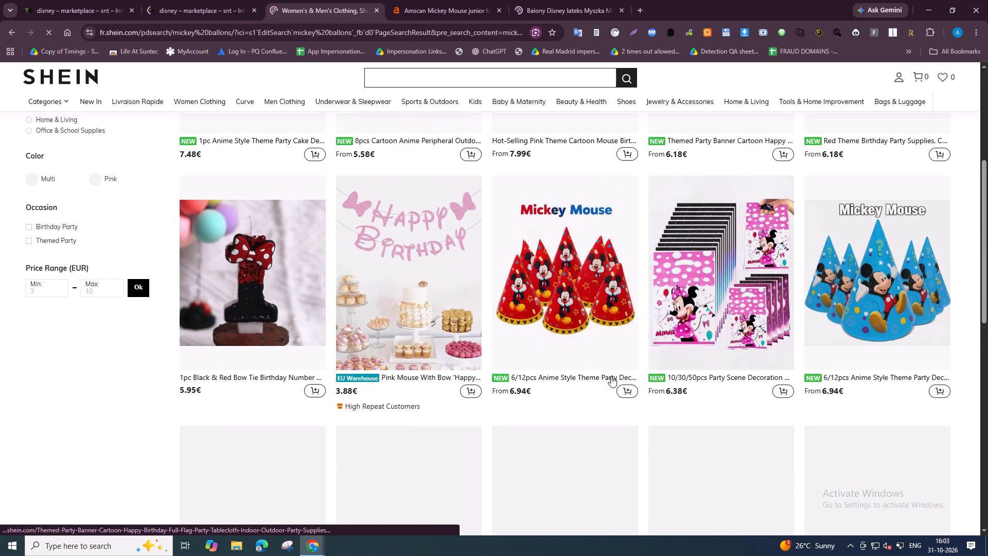
scroll(611, 376, down, 15)
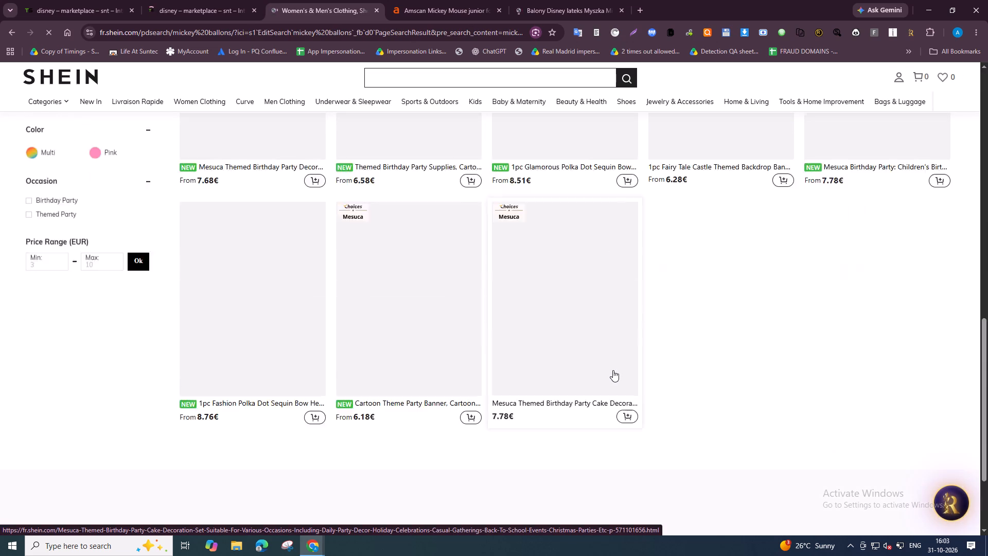
scroll(613, 370, up, 16)
scroll(534, 361, down, 7)
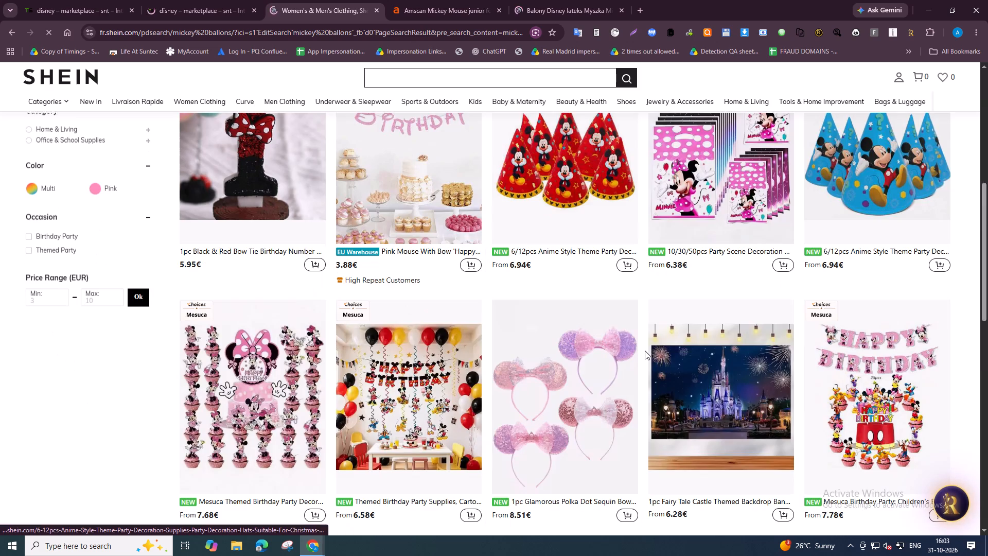
scroll(645, 351, down, 15)
scroll(645, 349, up, 4)
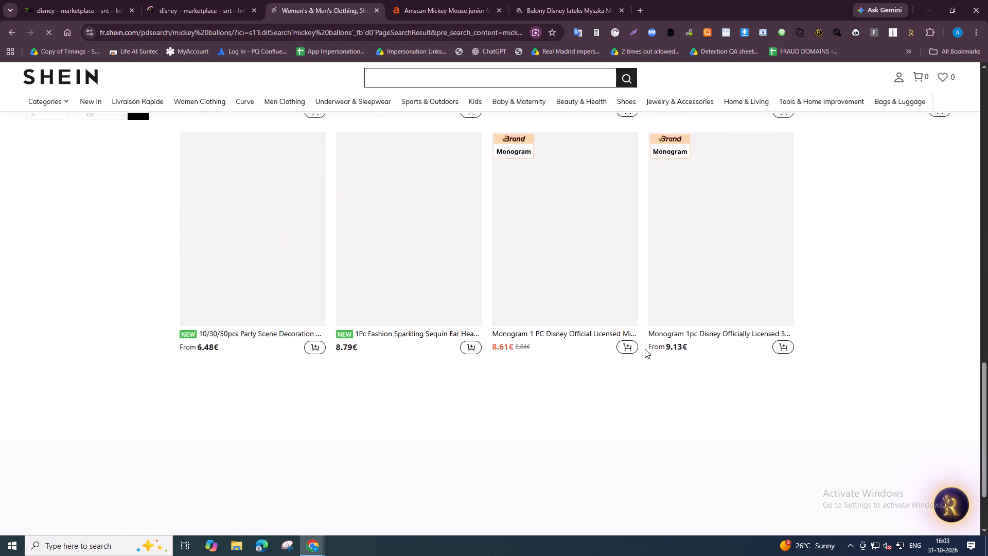
scroll(645, 349, up, 2)
scroll(645, 349, down, 4)
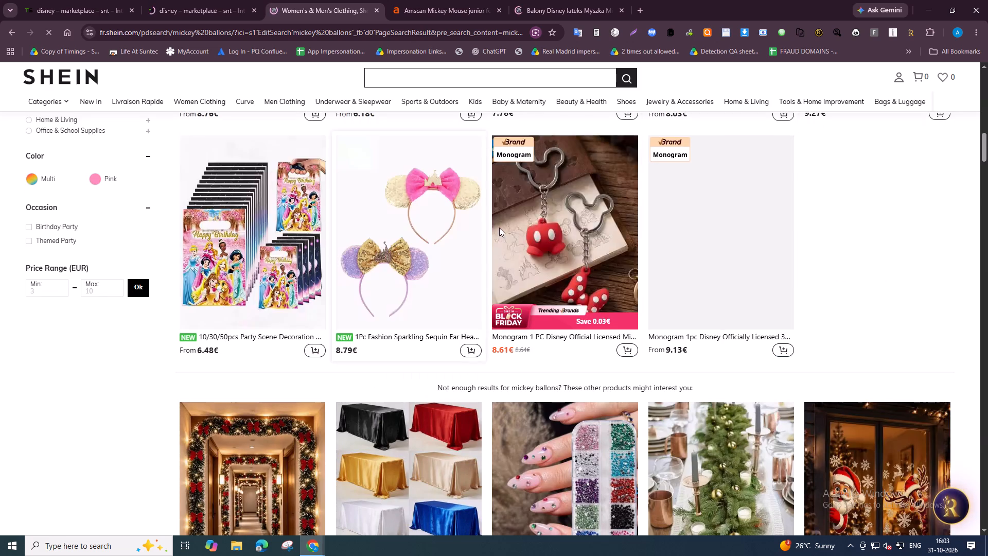
scroll(517, 268, up, 6)
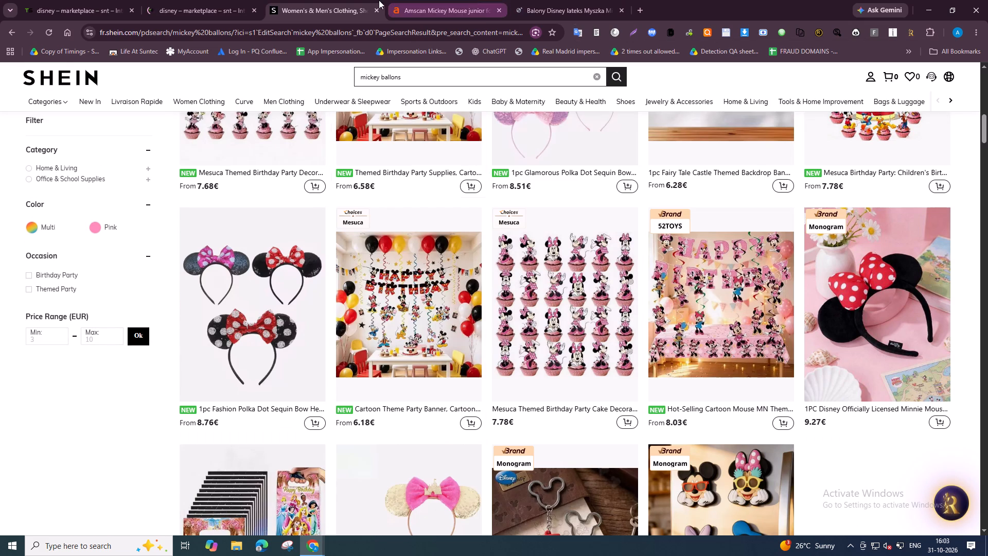
Search SHEIN for "mickey ballon" and check the results for Mickey or Minnie balloon listings.
click(446, 75)
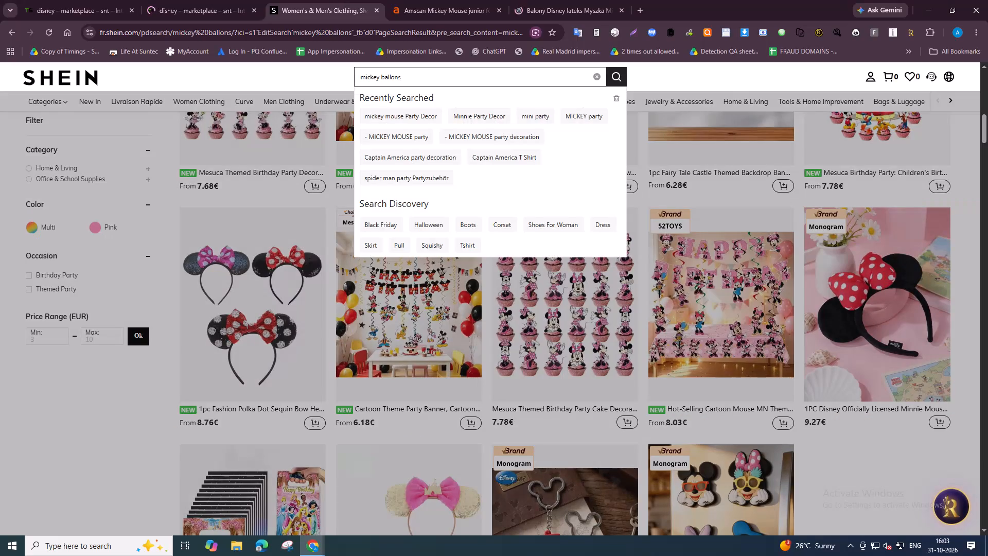
key(BackSpace)
key(Return)
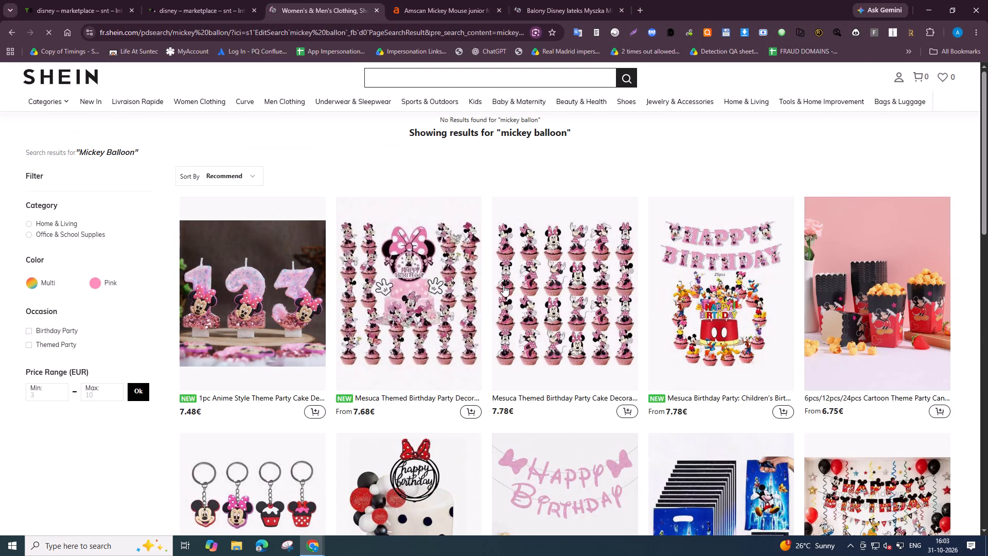
scroll(742, 371, down, 7)
scroll(701, 357, down, 5)
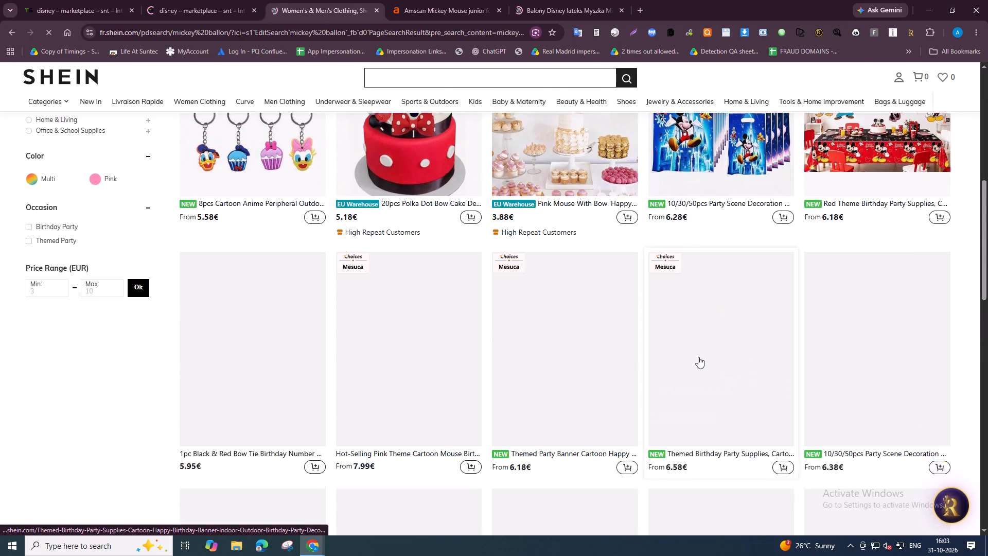
scroll(698, 357, up, 3)
scroll(715, 337, down, 5)
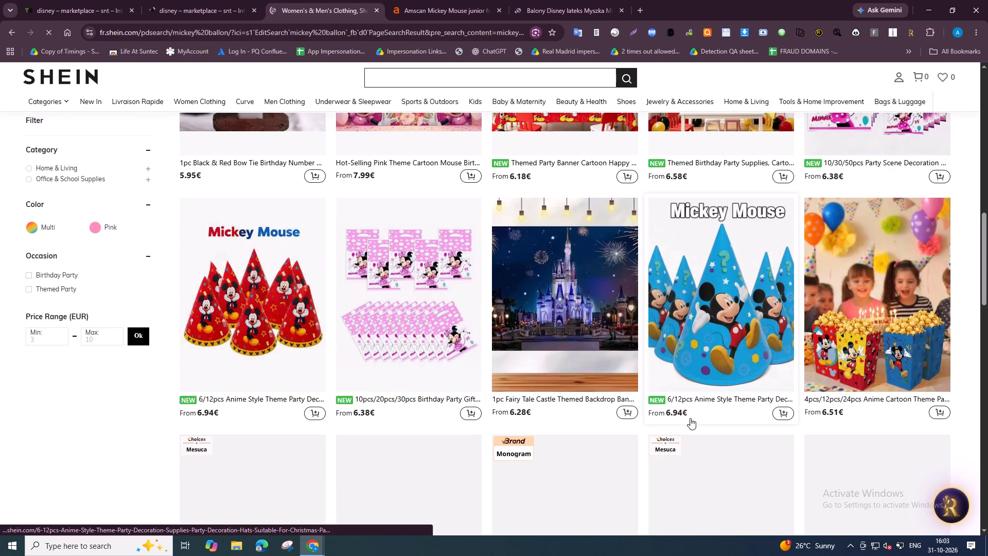
scroll(663, 400, down, 6)
scroll(430, 258, down, 4)
Close the SHEIN search tab.
middle_click(317, 0)
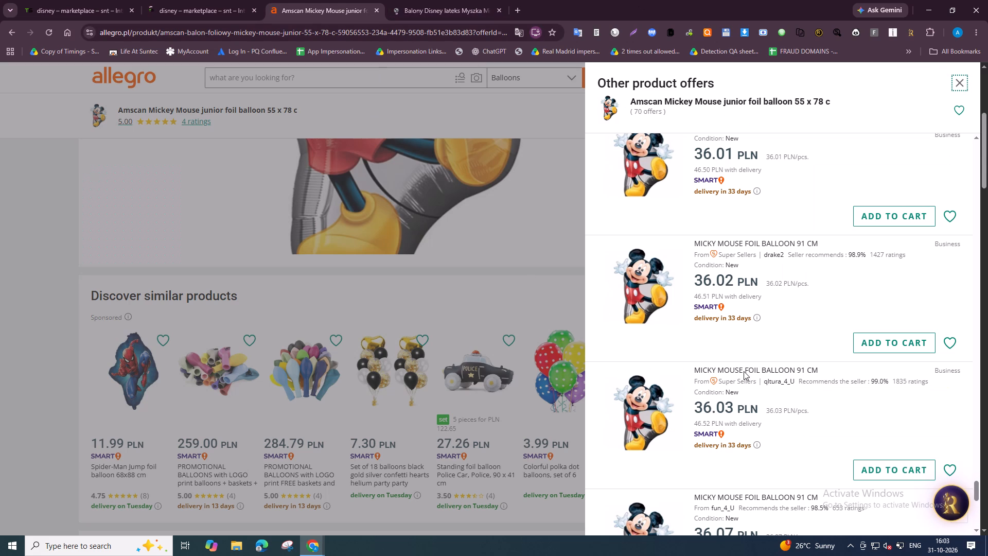
Examine the other product offers for the Amscan Mickey Mouse junior foil balloon on Allegro.
scroll(705, 401, down, 8)
scroll(711, 399, up, 7)
scroll(712, 398, down, 5)
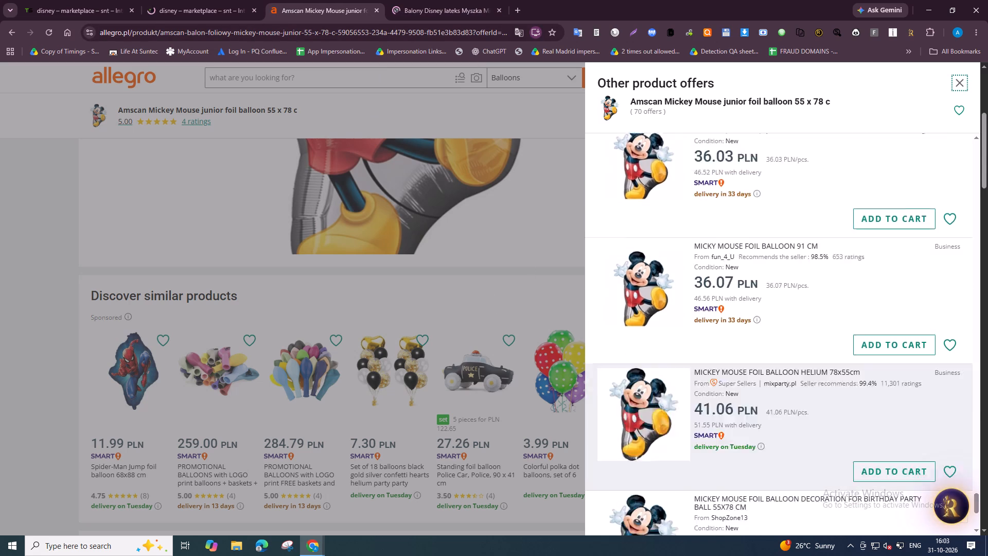
scroll(713, 398, down, 20)
scroll(713, 398, down, 10)
scroll(750, 385, up, 9)
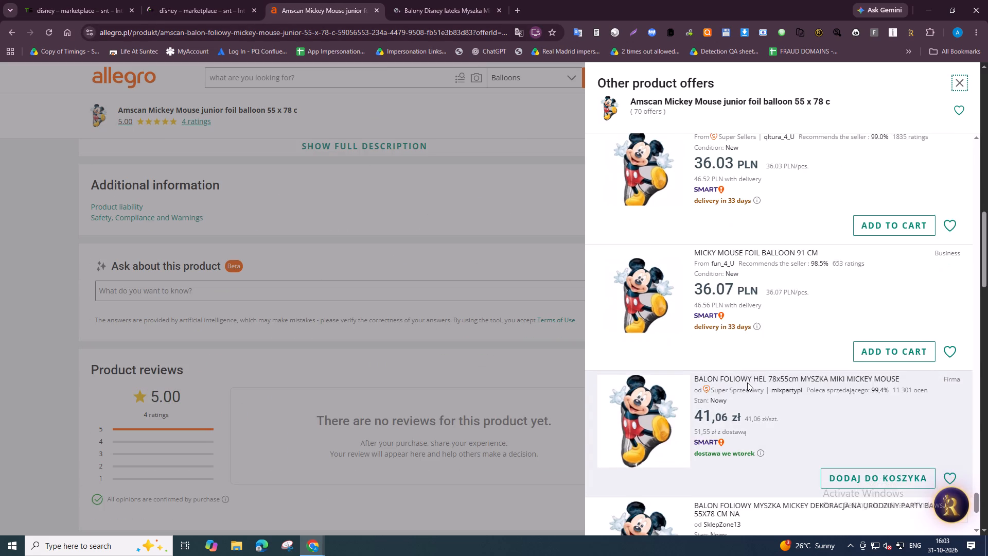
scroll(747, 383, up, 12)
scroll(743, 379, down, 1)
scroll(743, 379, up, 20)
scroll(743, 379, up, 20)
scroll(743, 379, up, 3)
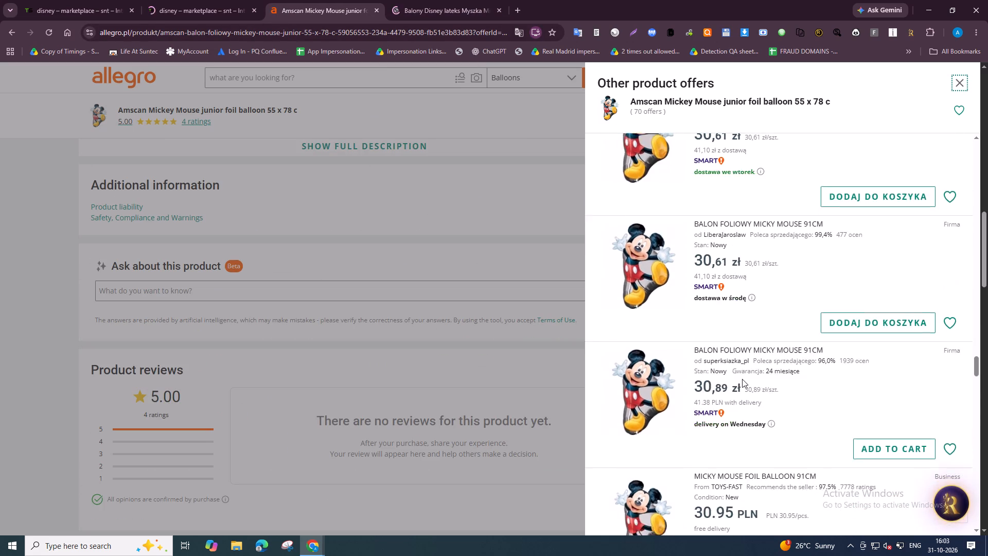
scroll(742, 379, up, 19)
scroll(742, 378, up, 7)
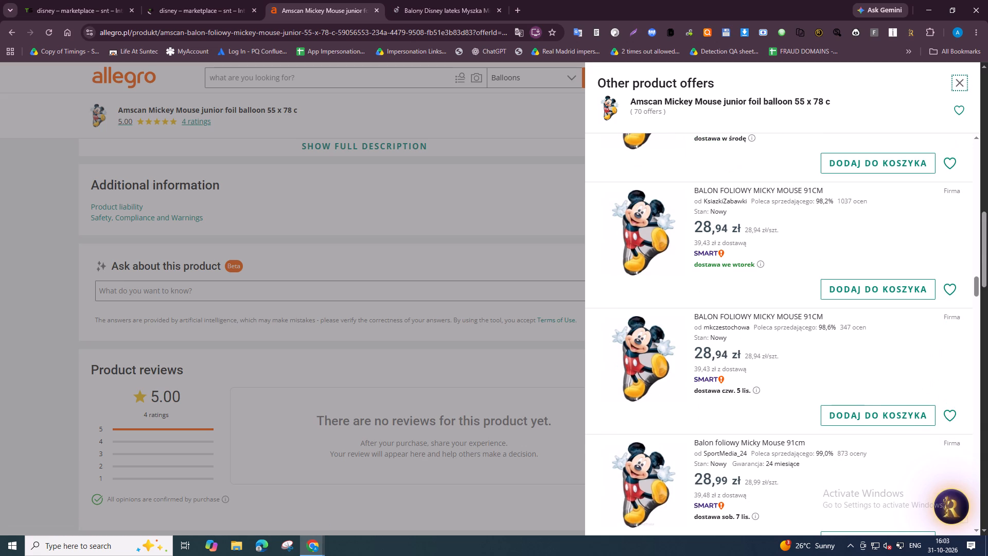
scroll(742, 378, up, 6)
scroll(742, 378, up, 20)
scroll(742, 378, up, 9)
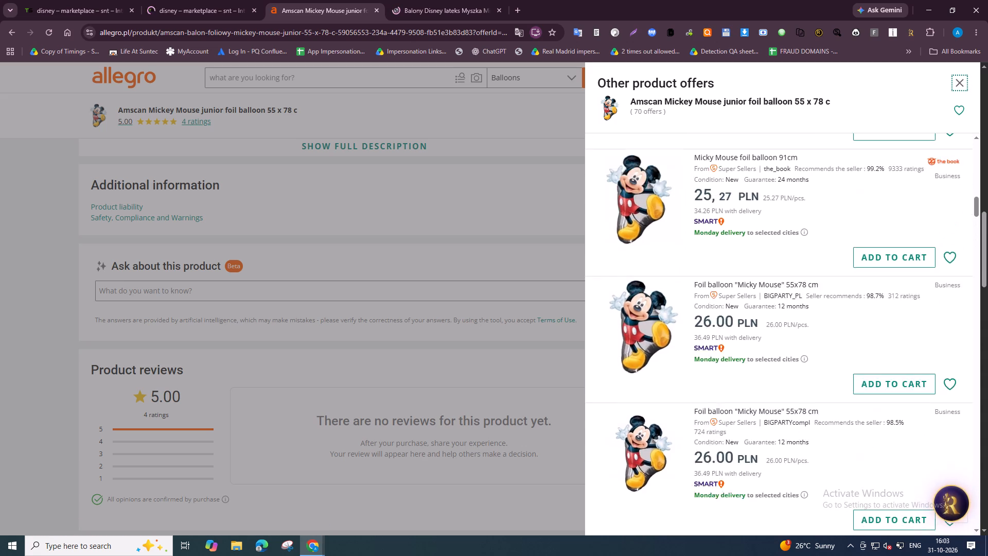
scroll(719, 368, up, 8)
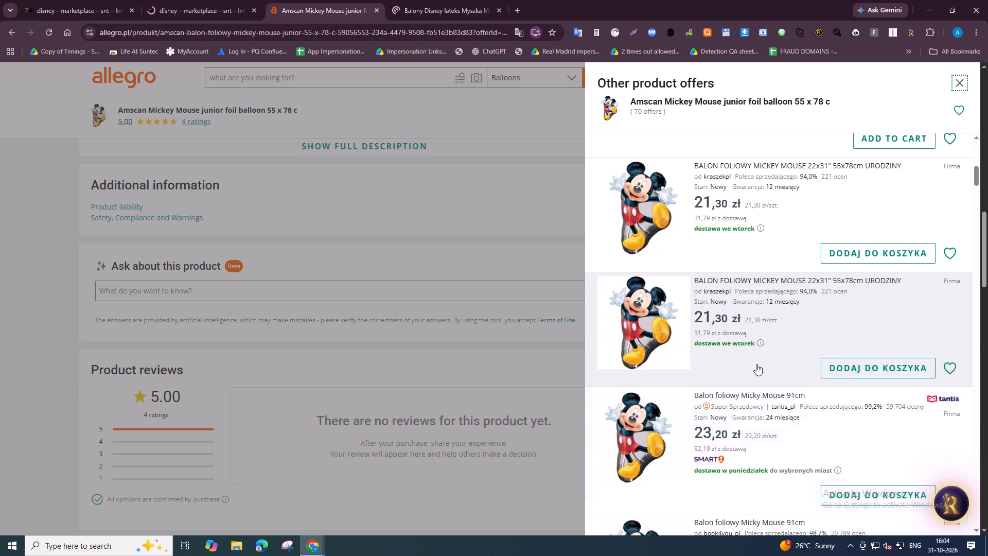
scroll(756, 364, up, 20)
scroll(756, 364, up, 4)
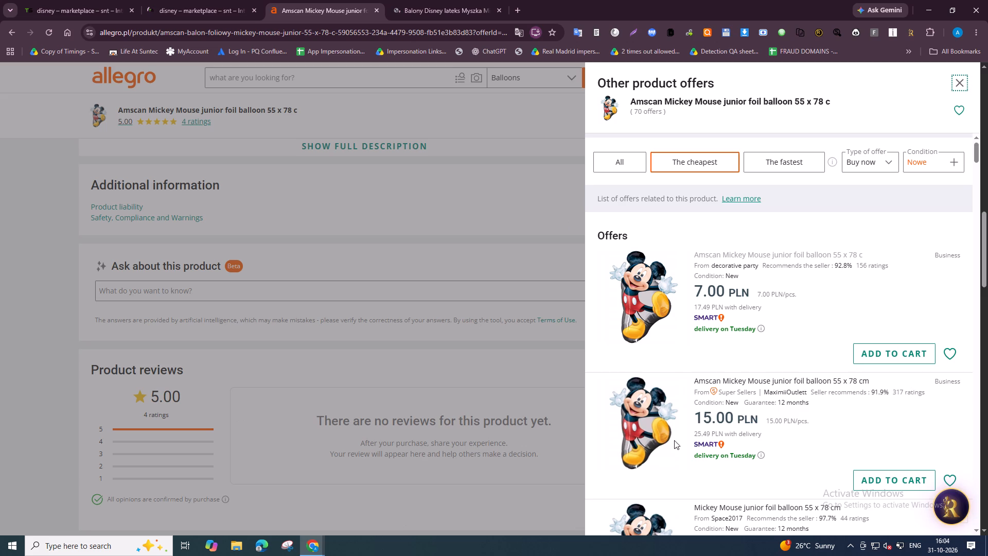
scroll(778, 356, down, 1)
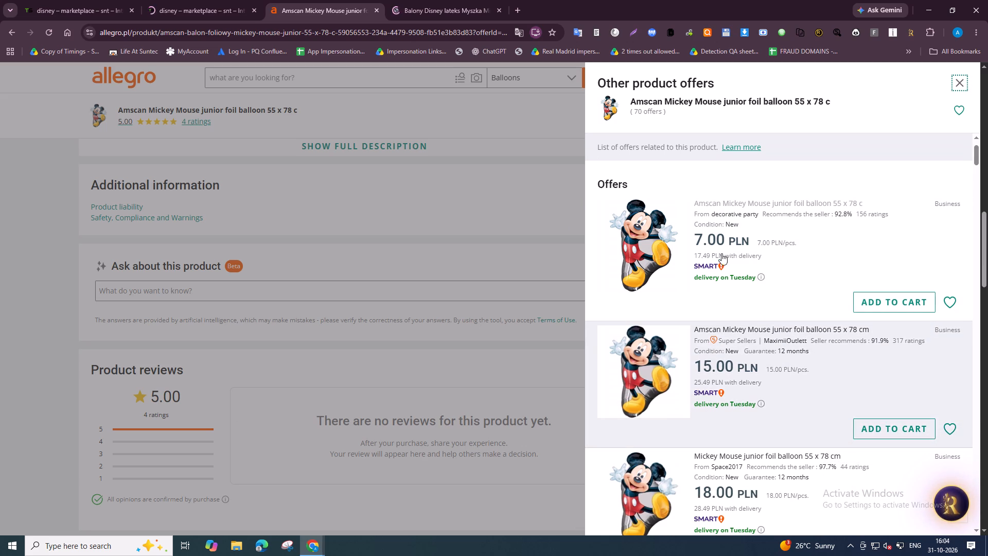
Move the Allegro Amscan Mickey Mouse balloon tab into its own maximized browser window.
drag(338, 8, 338, 77)
click(606, 80)
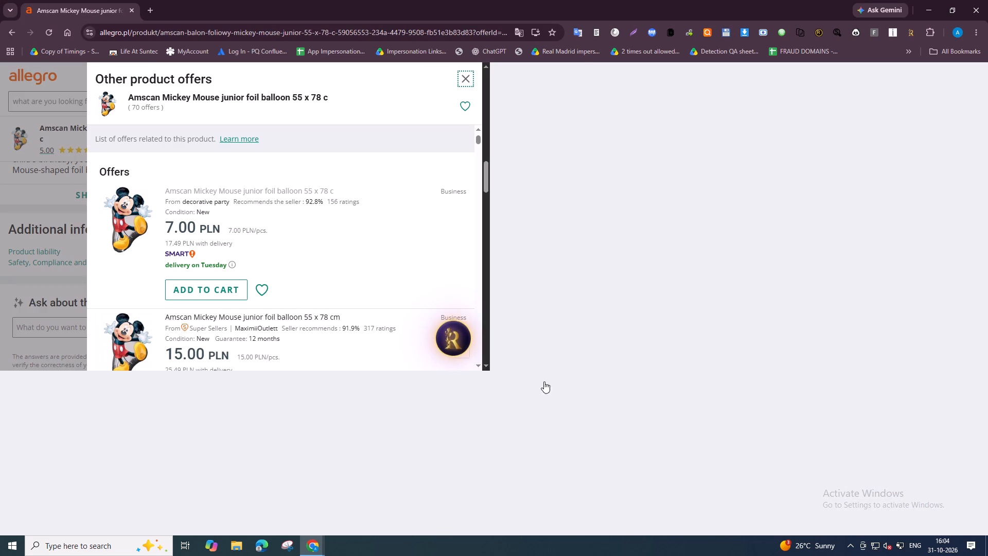
Review the cheapest-first offers for the Amscan Mickey Mouse balloon to choose which seller offers to record.
scroll(758, 372, up, 7)
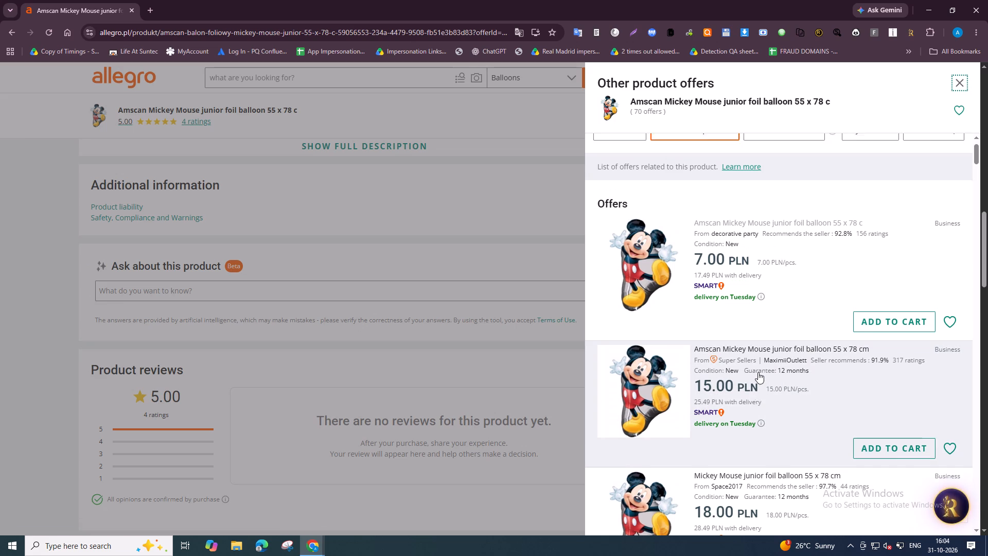
scroll(758, 372, up, 7)
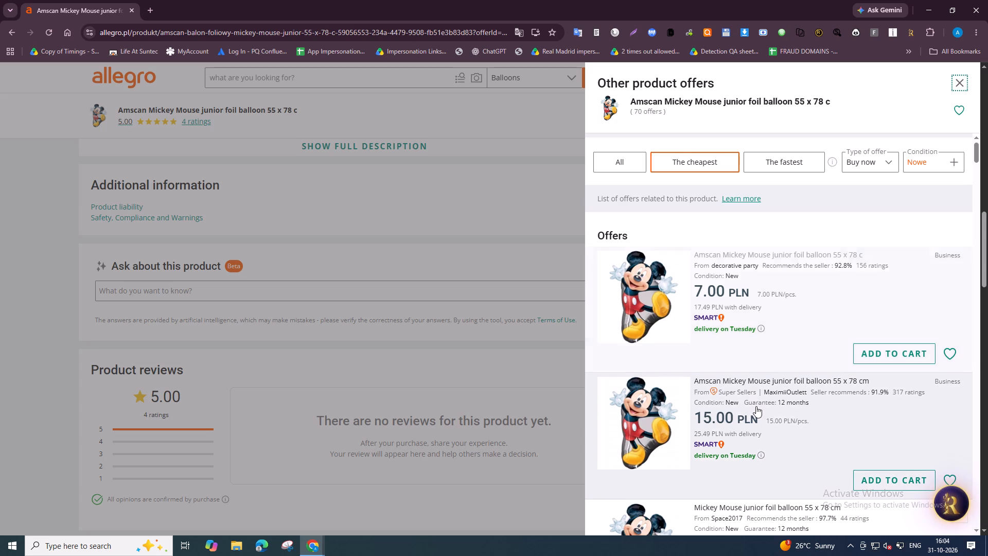
scroll(753, 387, down, 7)
scroll(753, 387, down, 17)
scroll(756, 387, down, 8)
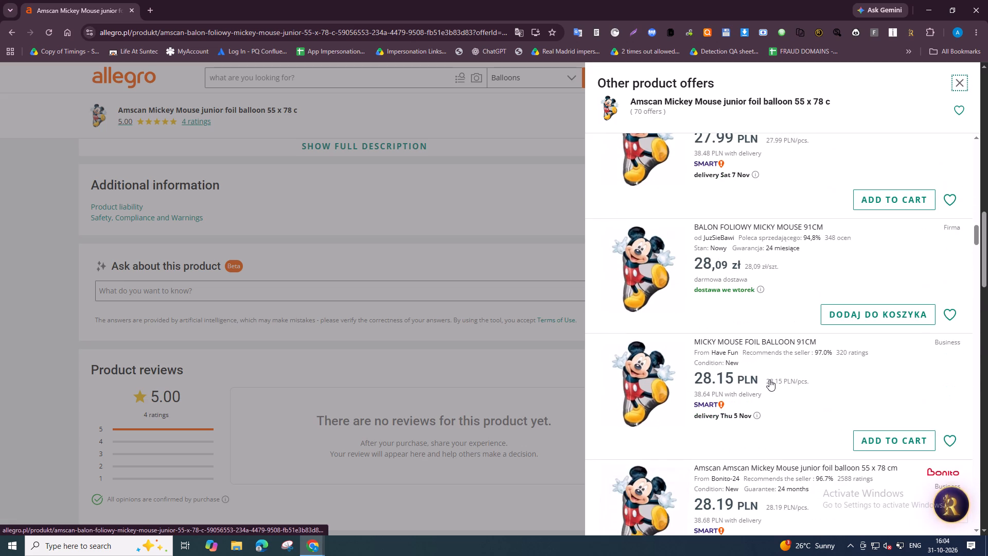
scroll(769, 379, up, 20)
scroll(769, 379, up, 18)
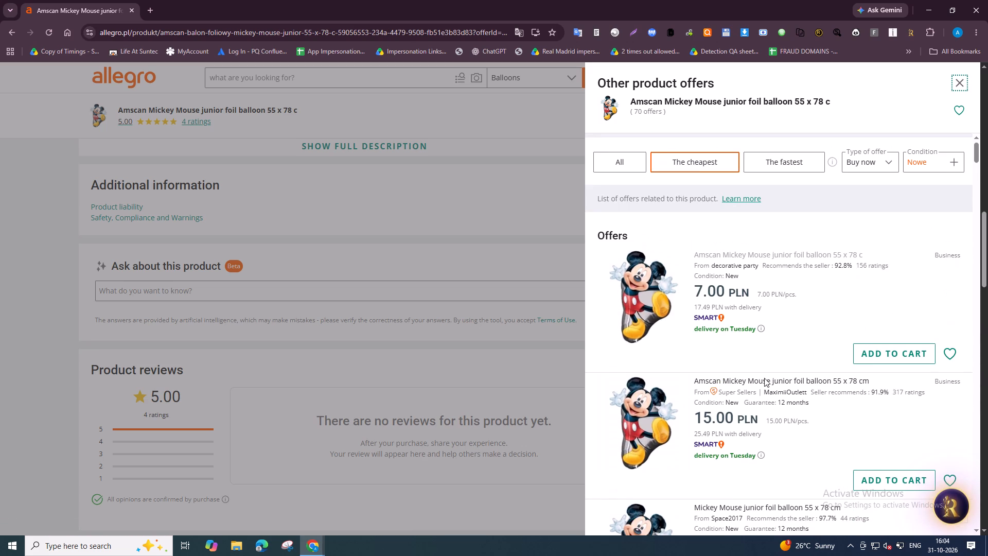
scroll(764, 378, up, 14)
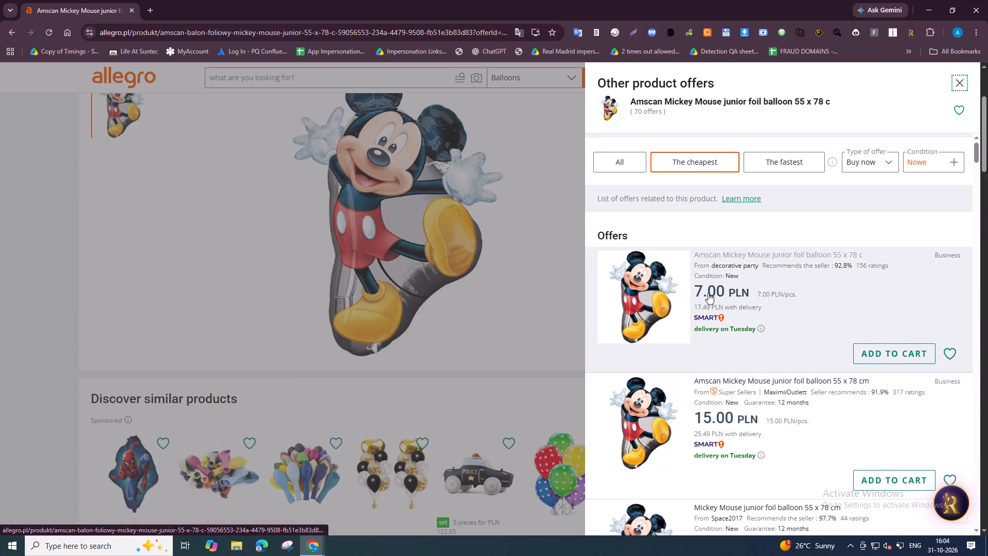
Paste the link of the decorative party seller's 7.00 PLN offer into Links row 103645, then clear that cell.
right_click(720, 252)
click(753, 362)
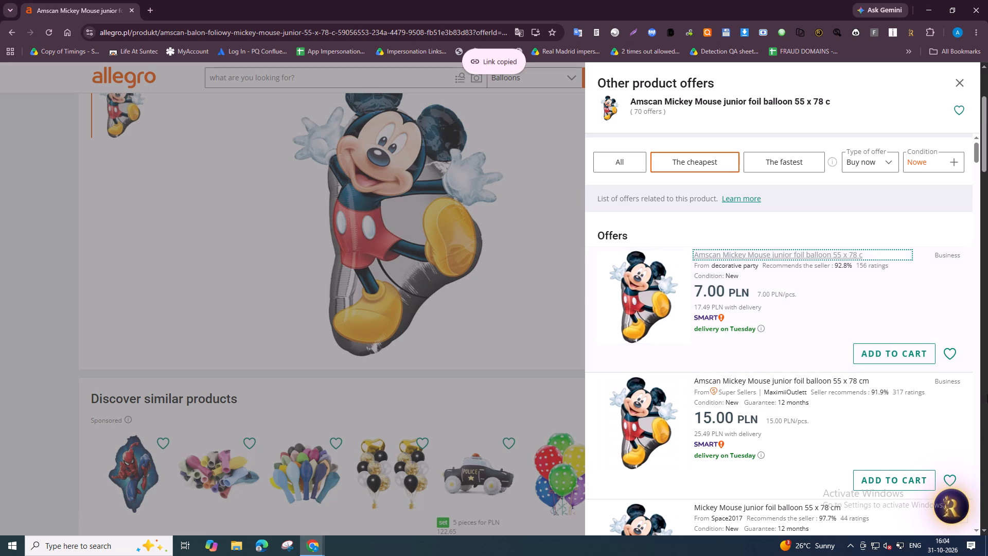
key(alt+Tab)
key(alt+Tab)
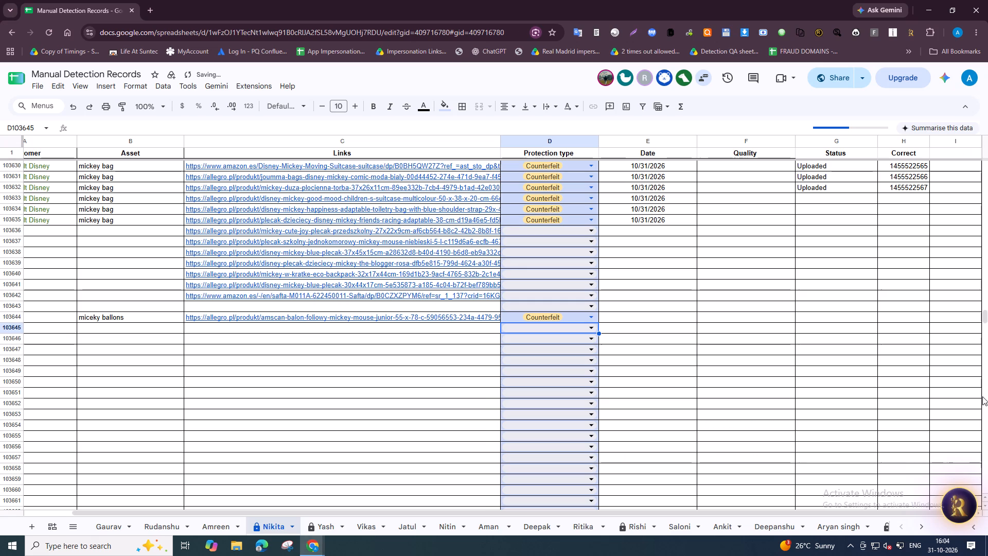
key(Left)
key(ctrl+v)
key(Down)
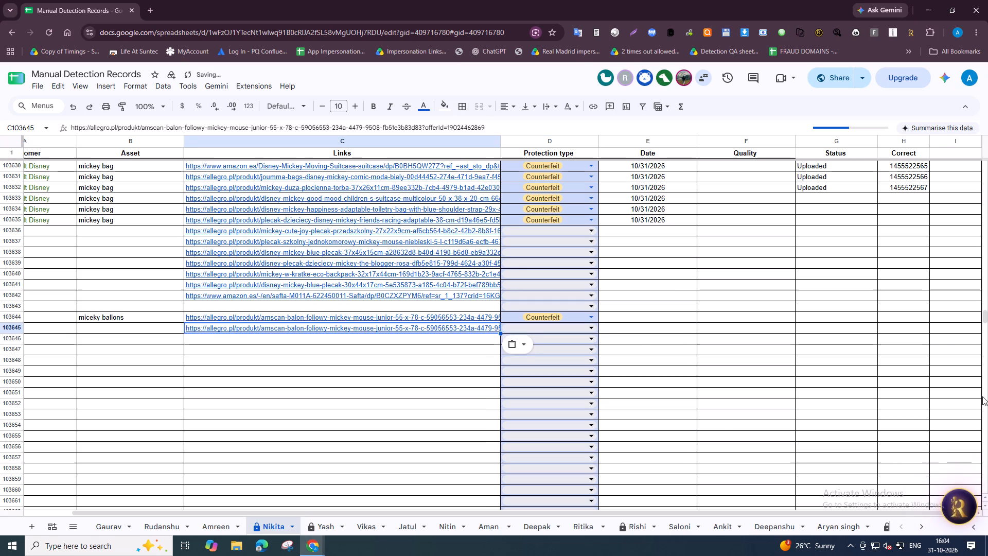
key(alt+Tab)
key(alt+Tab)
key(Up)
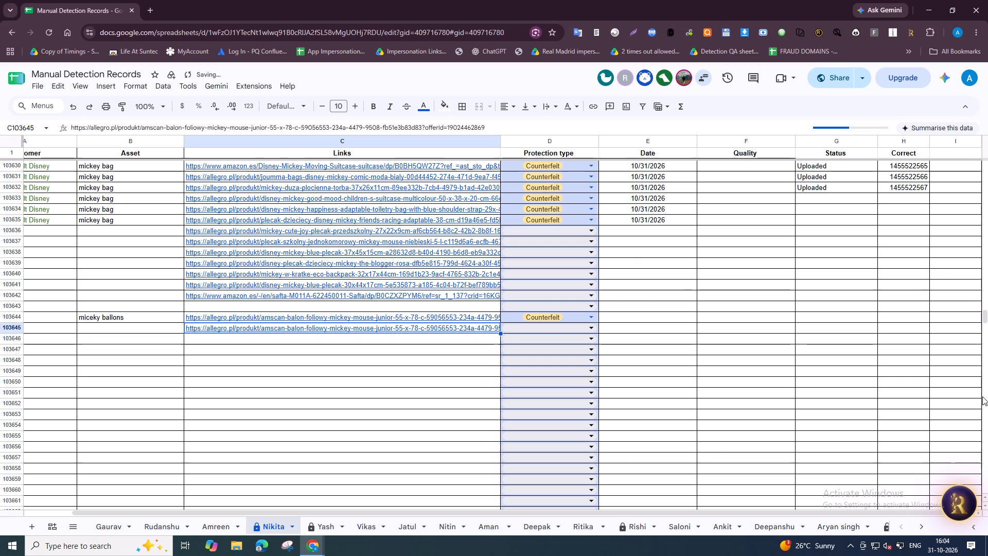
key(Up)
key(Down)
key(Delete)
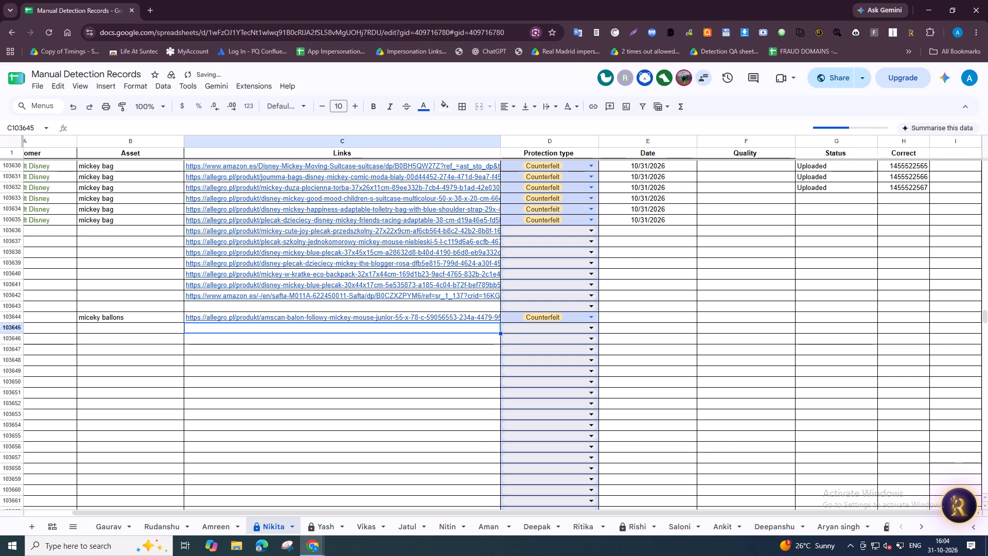
Record the link of MaximiiOutlett's 15.00 PLN Mickey Mouse balloon offer in Links row 103645 of the detection sheet.
key(alt+Tab)
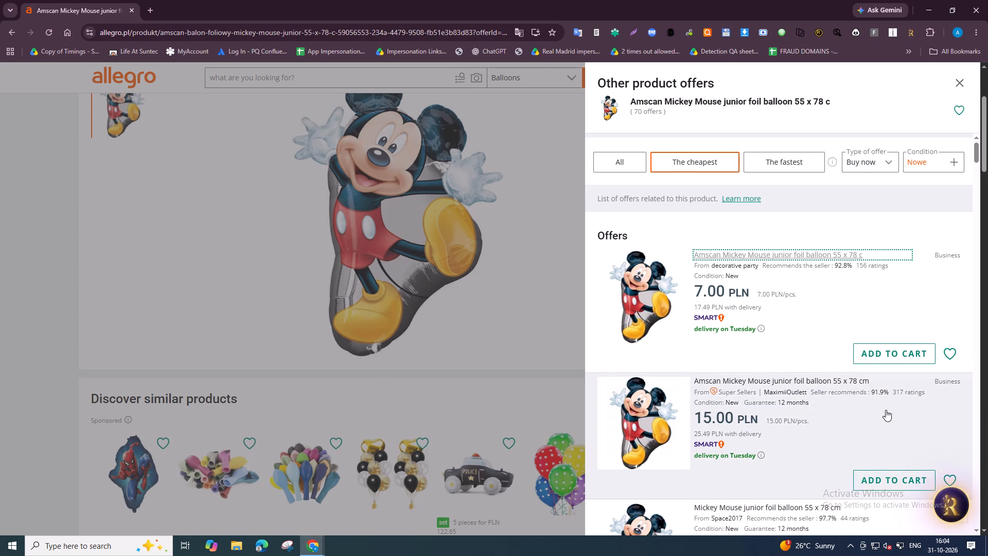
scroll(846, 394, down, 2)
right_click(751, 281)
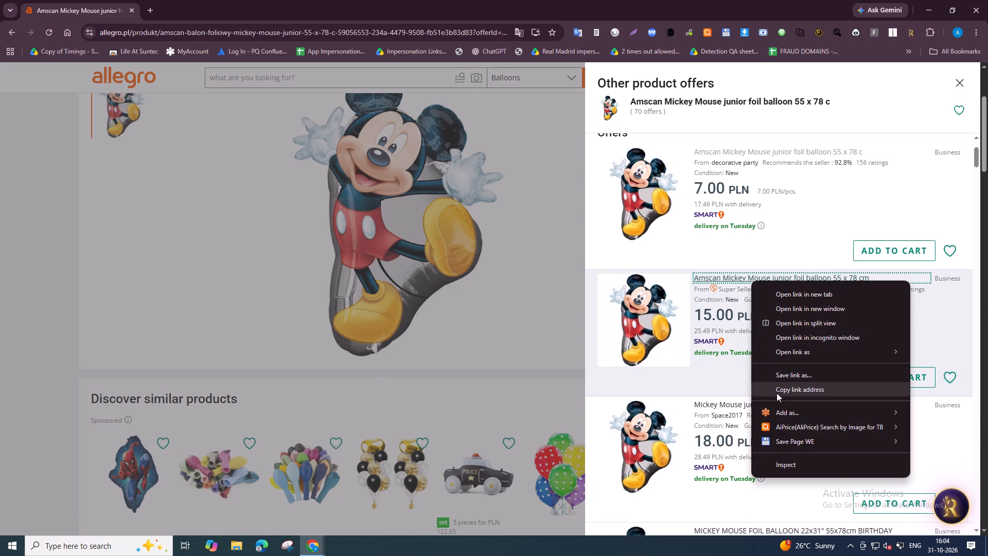
click(778, 387)
key(alt+Tab)
key(ctrl+v)
key(Down)
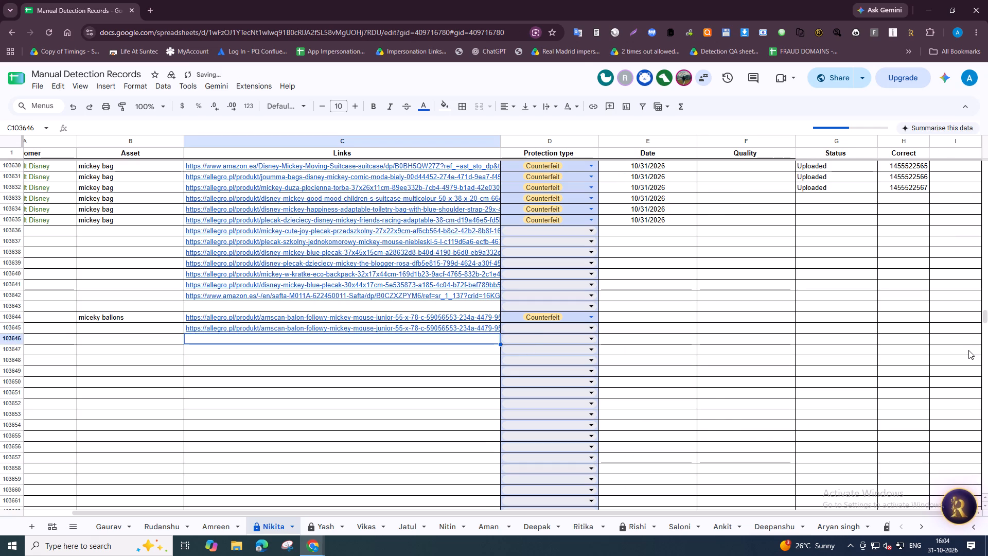
Record the link of Space2017's 18.00 PLN Mickey Mouse balloon offer in Links row 103646 of the detection sheet.
key(alt+Tab)
scroll(889, 394, down, 3)
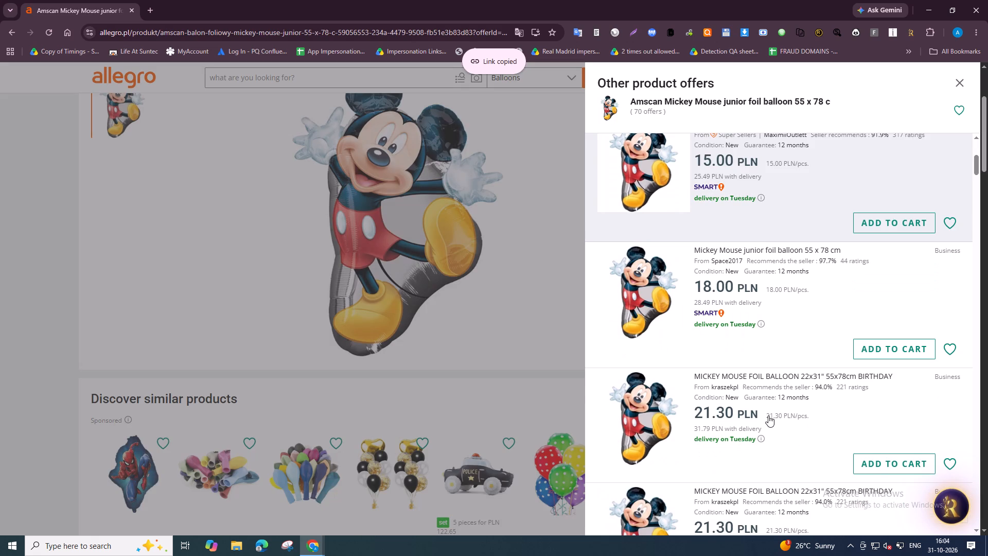
key(Up)
right_click(748, 271)
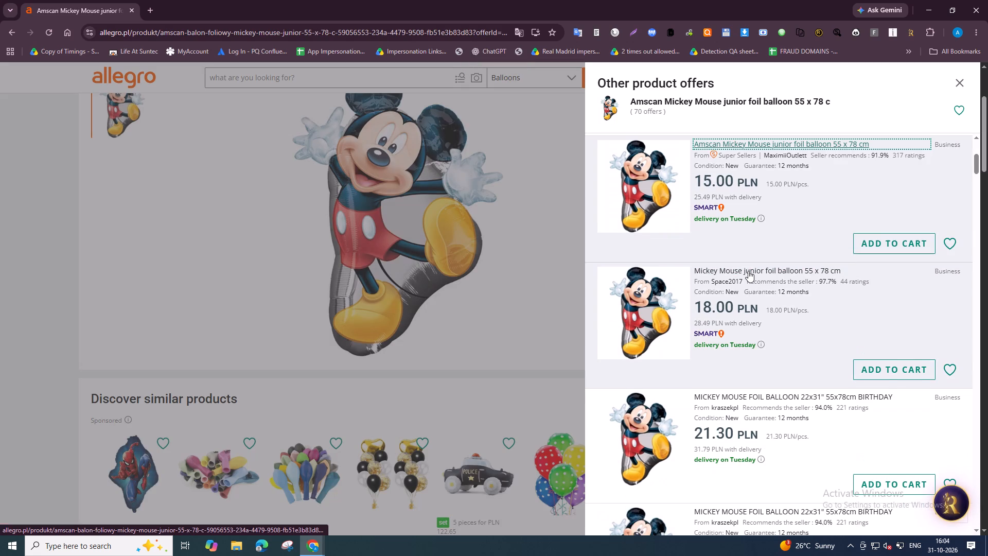
click(781, 379)
key(alt+Tab)
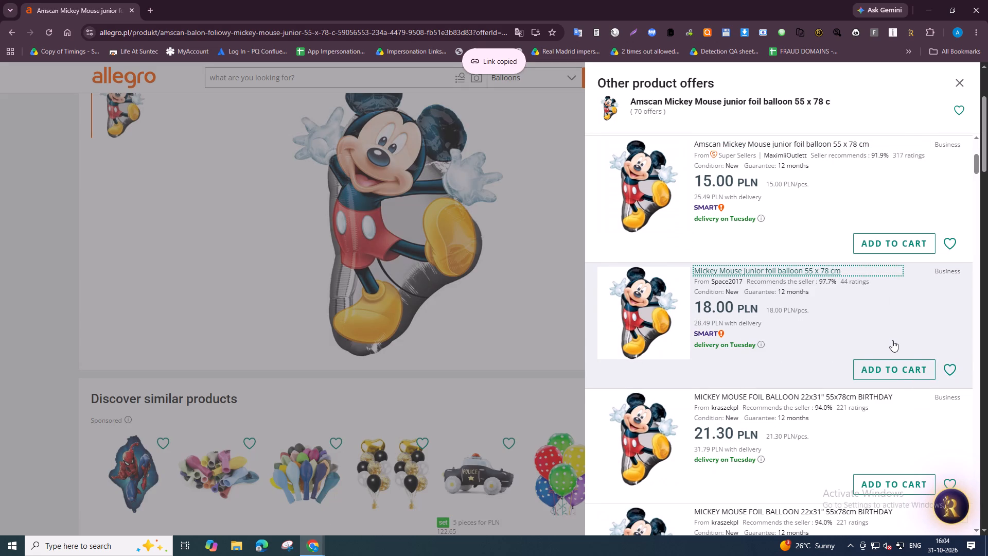
key(ctrl+v)
key(Up)
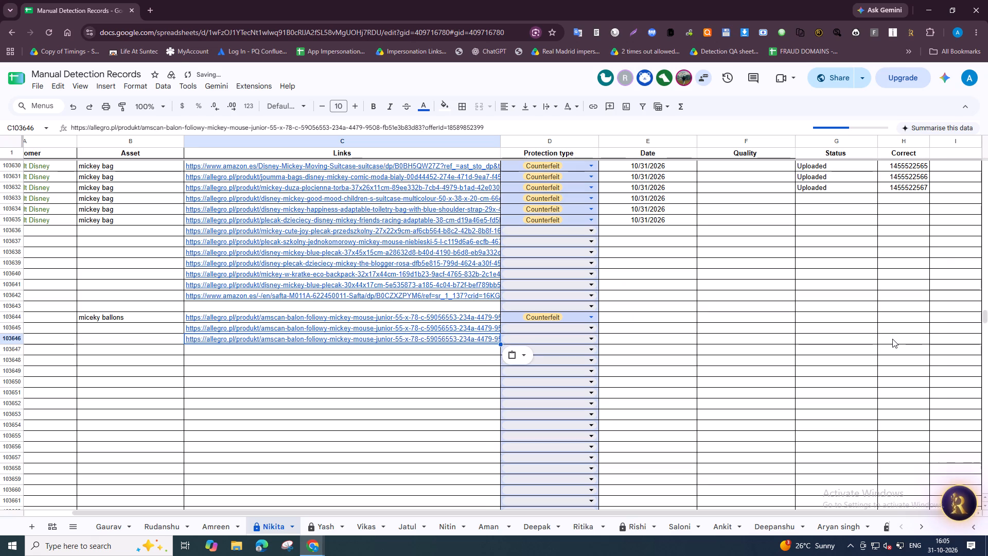
key(Down)
key(Down)
key(alt+Tab)
key(Down)
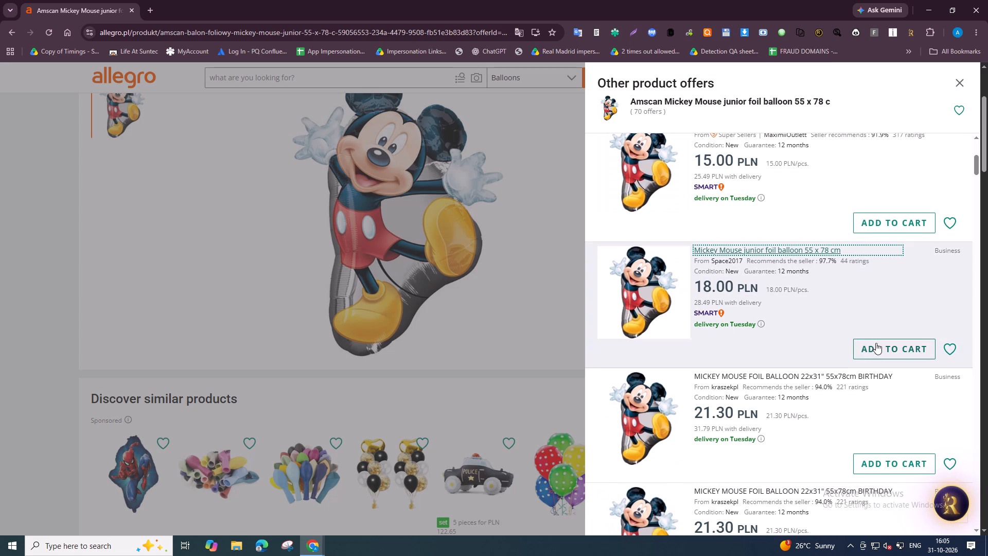
right_click(774, 377)
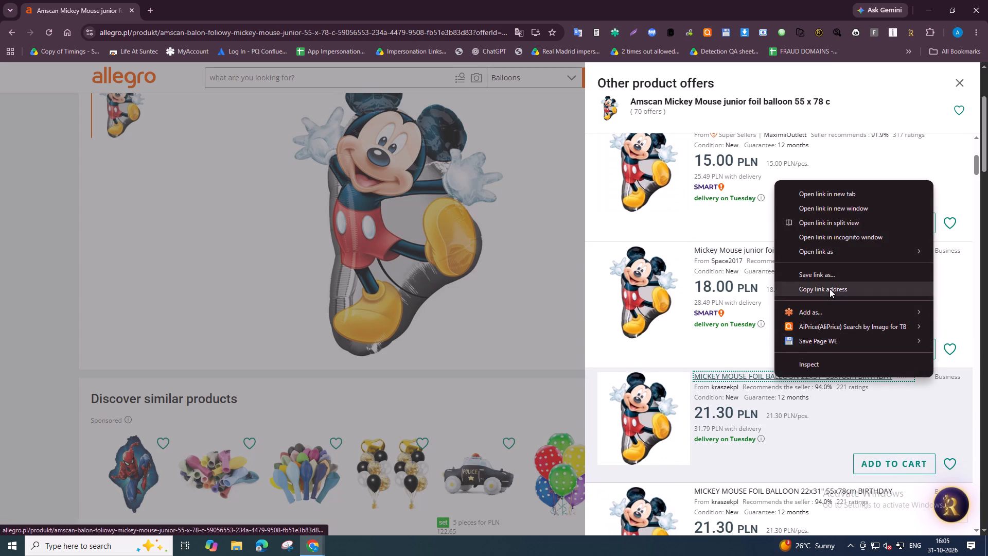
click(830, 289)
key(alt+Tab)
key(ctrl+v)
key(Down)
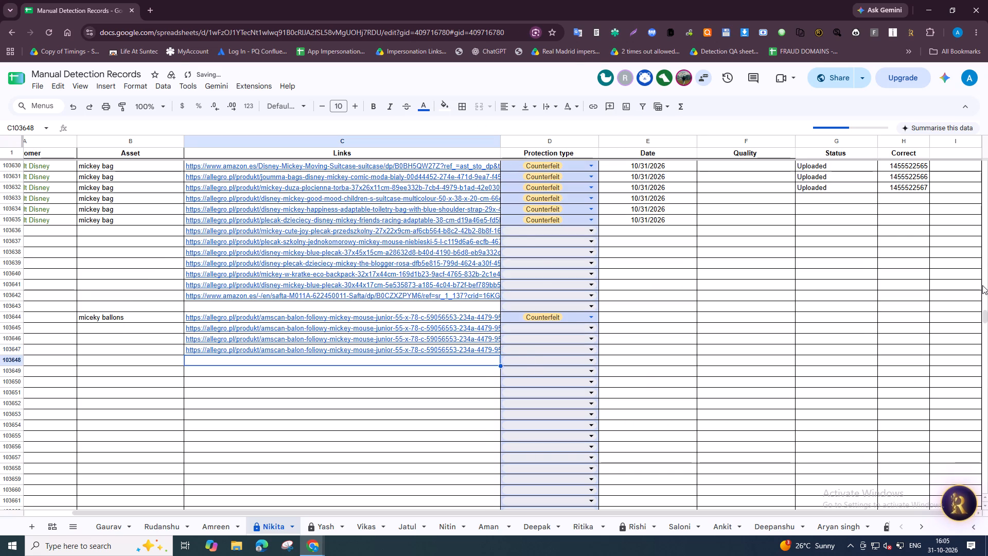
key(alt+Tab)
key(Down)
scroll(816, 364, down, 3)
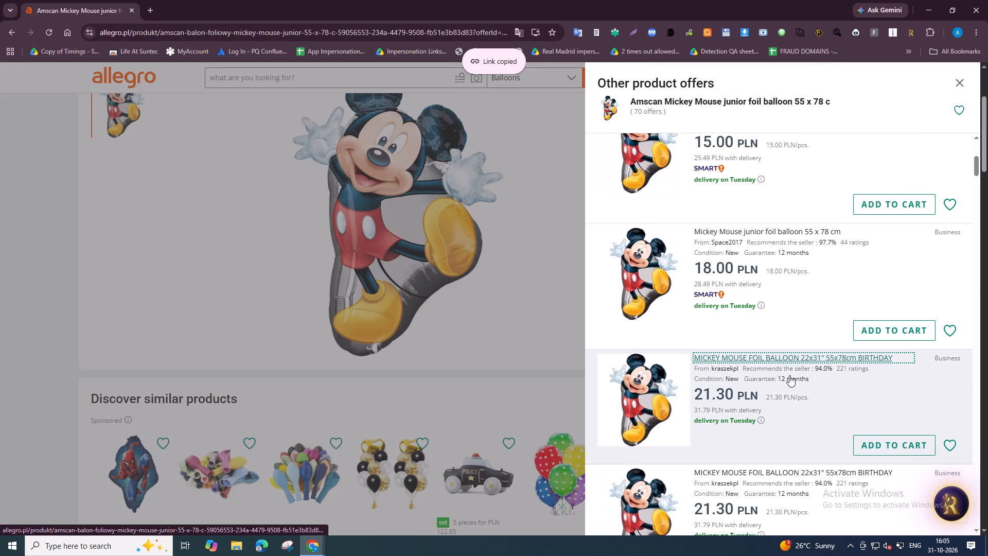
right_click(781, 313)
click(806, 416)
key(alt+Tab)
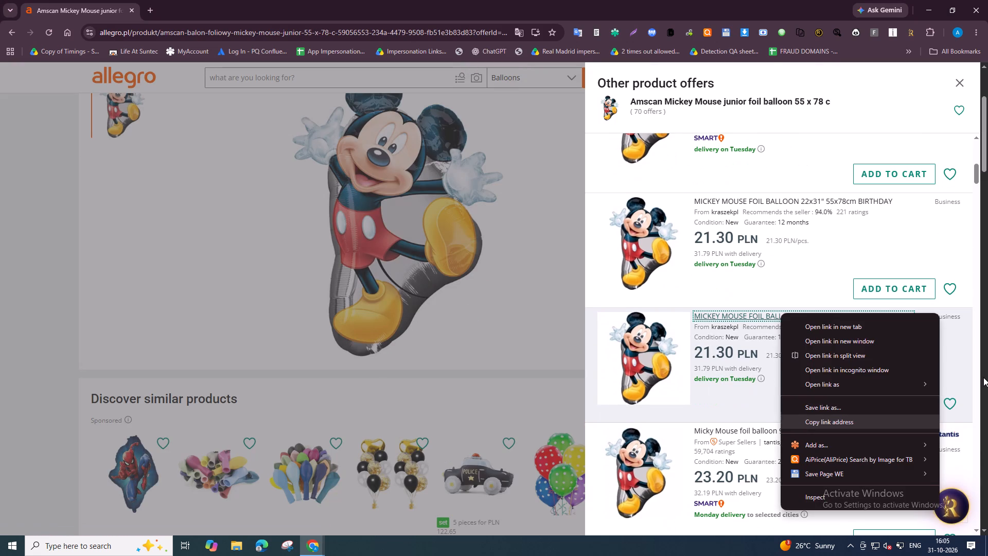
key(ctrl+v)
key(Down)
Record the link of tantis_pl's 23.20 PLN Micky Mouse foil balloon offer in the Links column below the previous links.
key(alt+Tab)
key(Down)
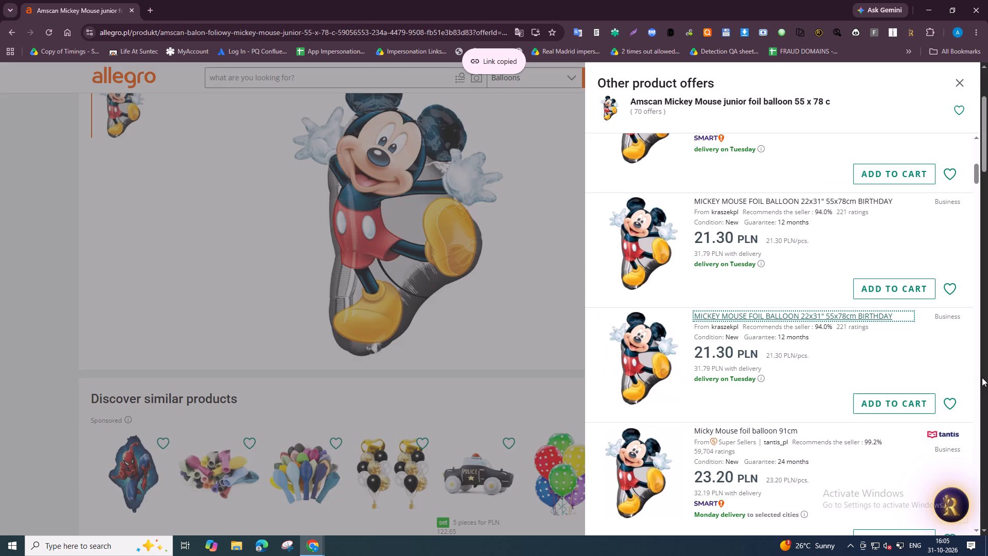
scroll(864, 480, down, 2)
right_click(746, 327)
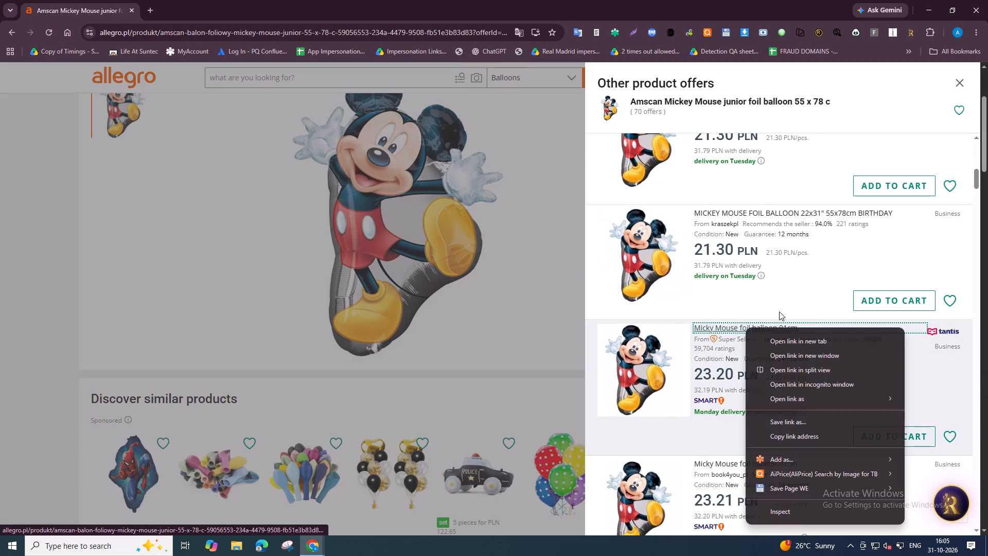
click(784, 438)
key(alt+Tab)
key(Down)
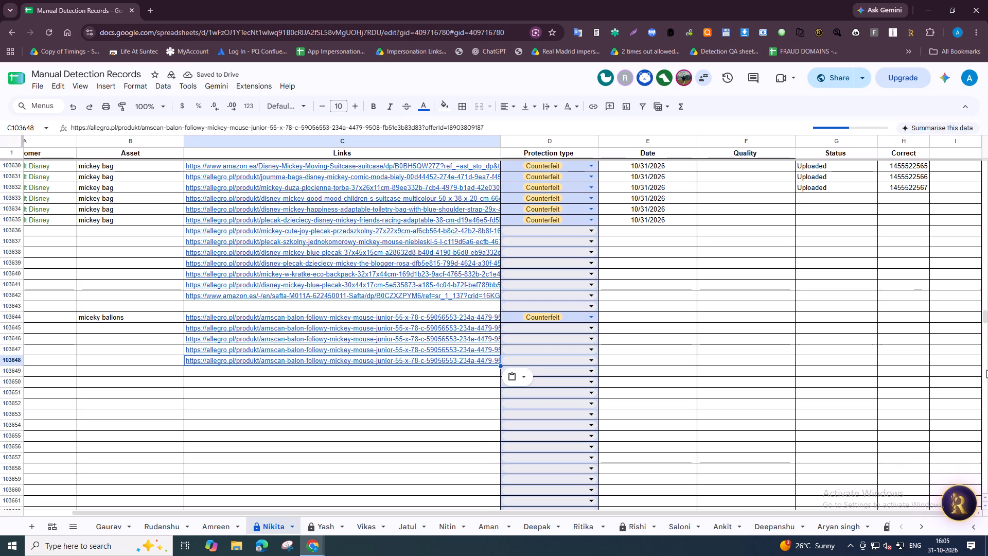
key(ctrl+v)
key(Down)
Record the link of book4you_pl's 23.21 PLN Micky Mouse foil balloon offer in Links row 103650 of the detection sheet.
key(alt+Tab)
key(Down)
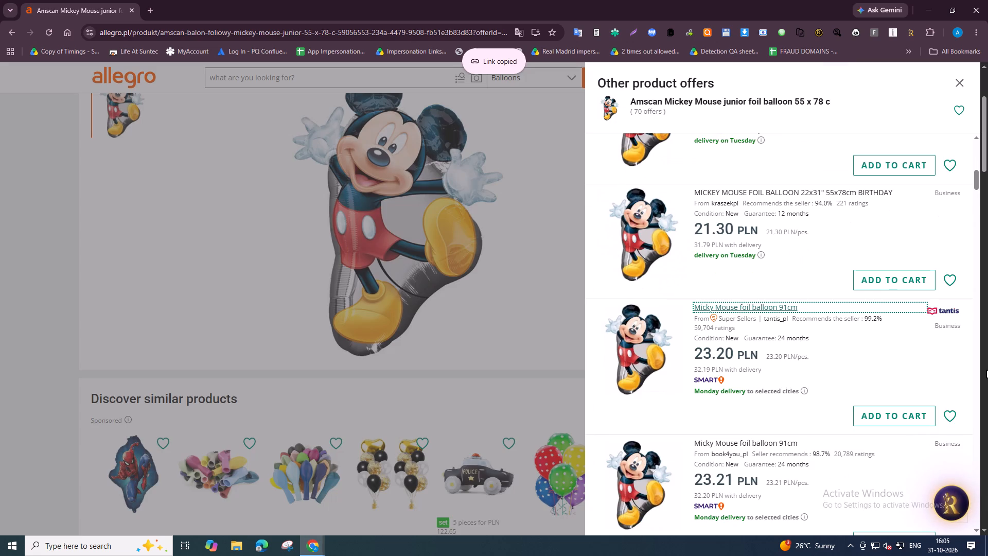
scroll(790, 437, down, 3)
right_click(775, 289)
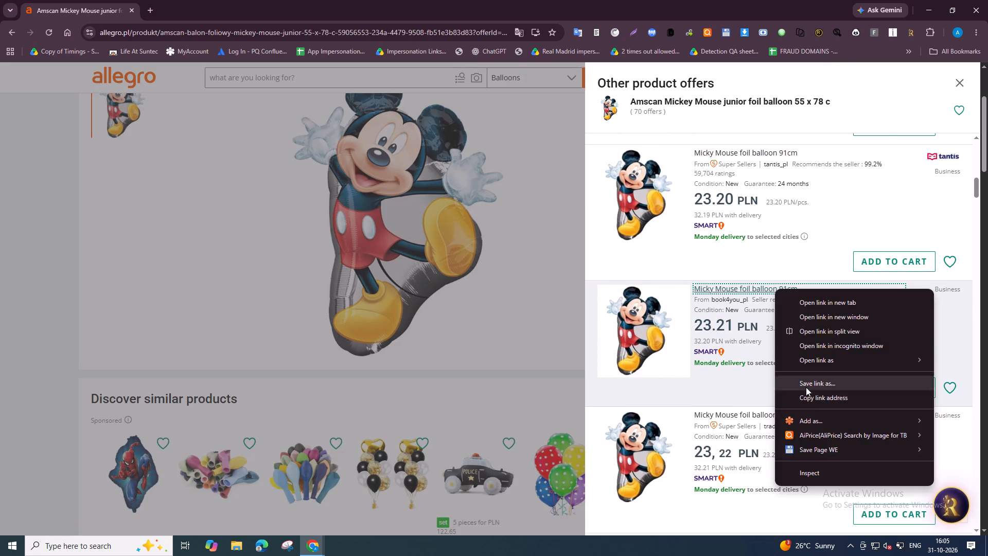
click(808, 398)
key(alt+Tab)
key(ctrl+v)
key(Down)
Record the link of tradum_pl's 23.22 PLN Micky Mouse foil balloon offer in Links row 103651 of the detection sheet.
key(alt+Tab)
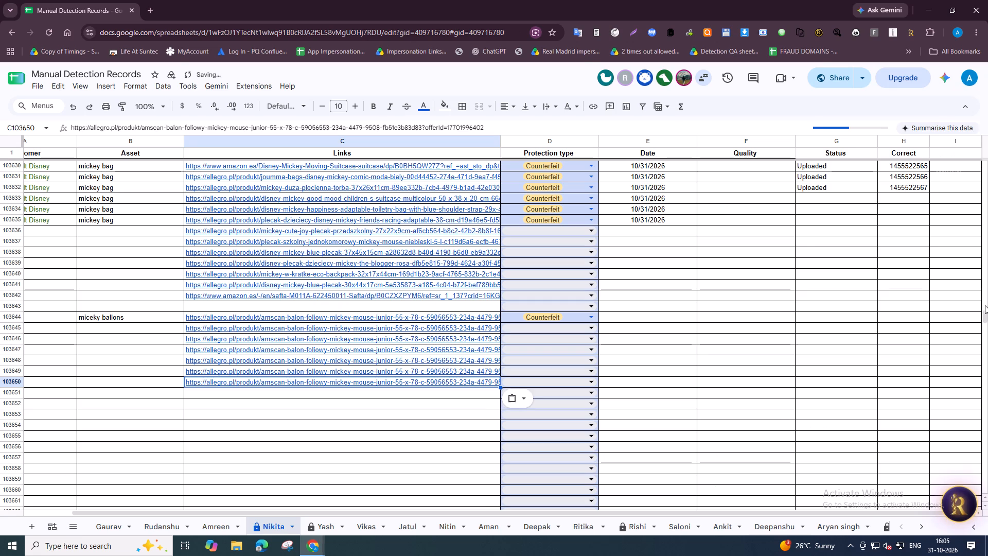
right_click(760, 409)
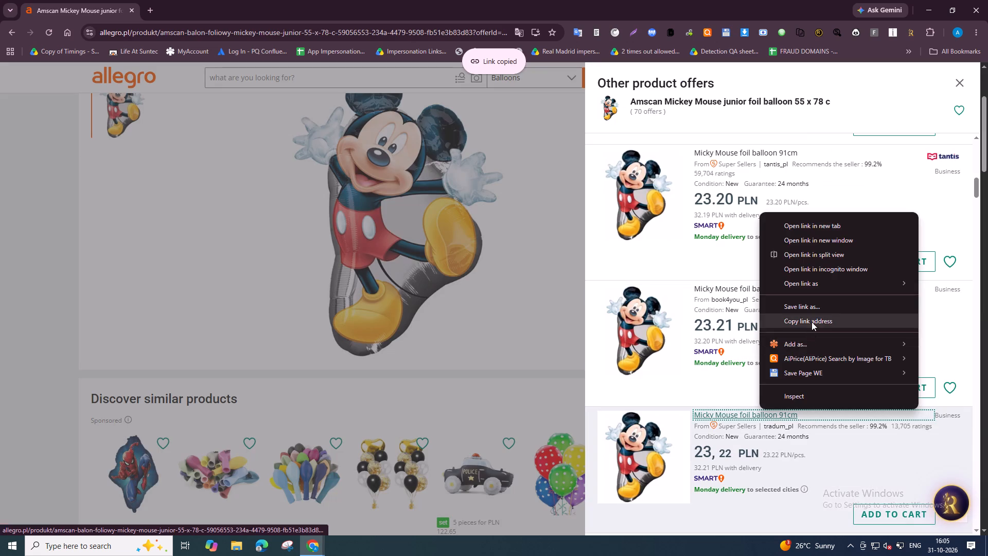
click(811, 322)
key(alt+Tab)
key(ctrl+v)
key(Down)
Record the link of the_book's 25.27 PLN Micky Mouse foil balloon offer in Links row 103652 of the detection sheet.
key(alt+Tab)
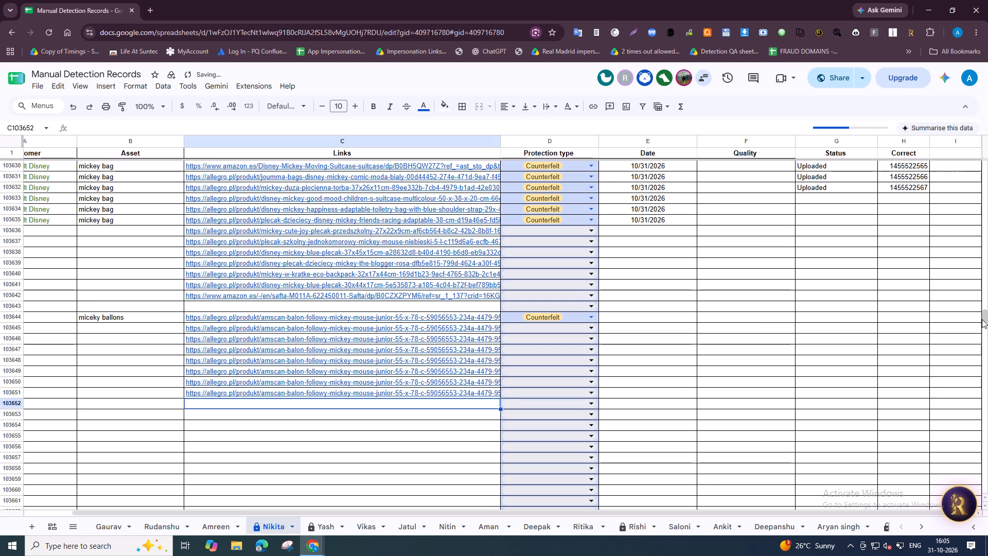
key(Down)
key(Down)
key(Down)
key(Down)
key(Down)
key(Down)
key(Down)
key(Down)
key(Down)
key(Down)
key(Down)
key(Down)
key(Down)
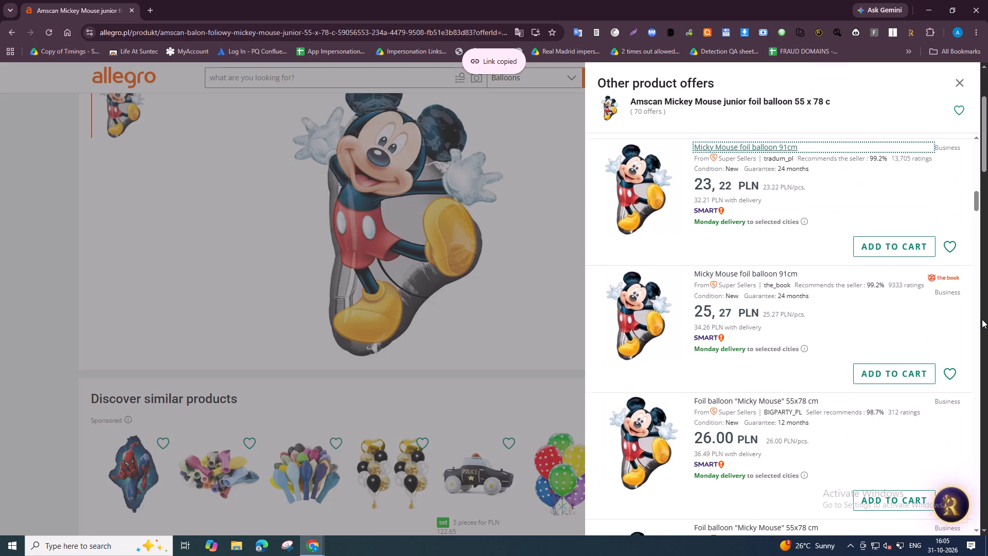
right_click(760, 276)
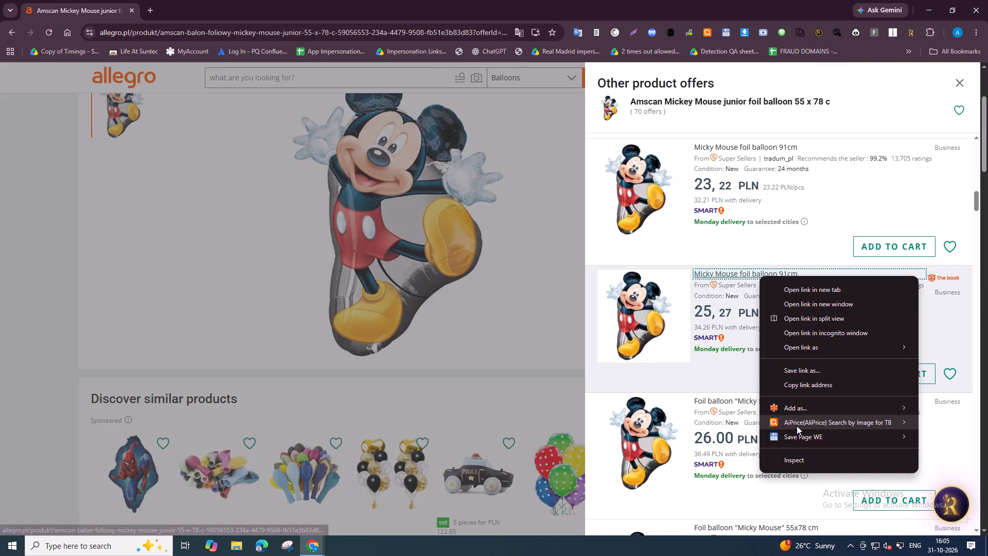
click(808, 385)
key(alt+Tab)
key(ctrl+v)
key(Down)
Record the link of BIGPARTY_PL's 26.00 PLN foil balloon offer in Links row 103653 of the detection sheet.
key(alt+Tab)
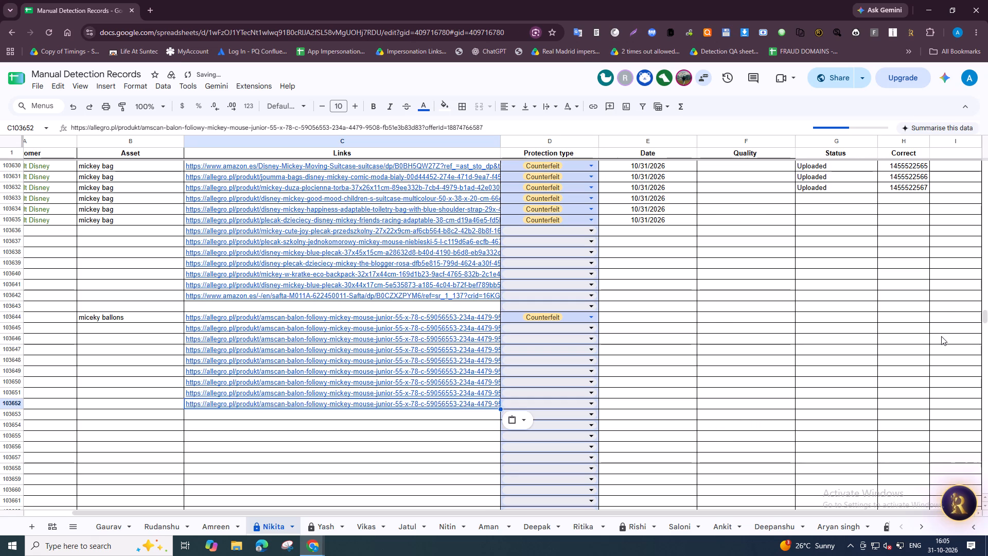
key(Down)
right_click(761, 380)
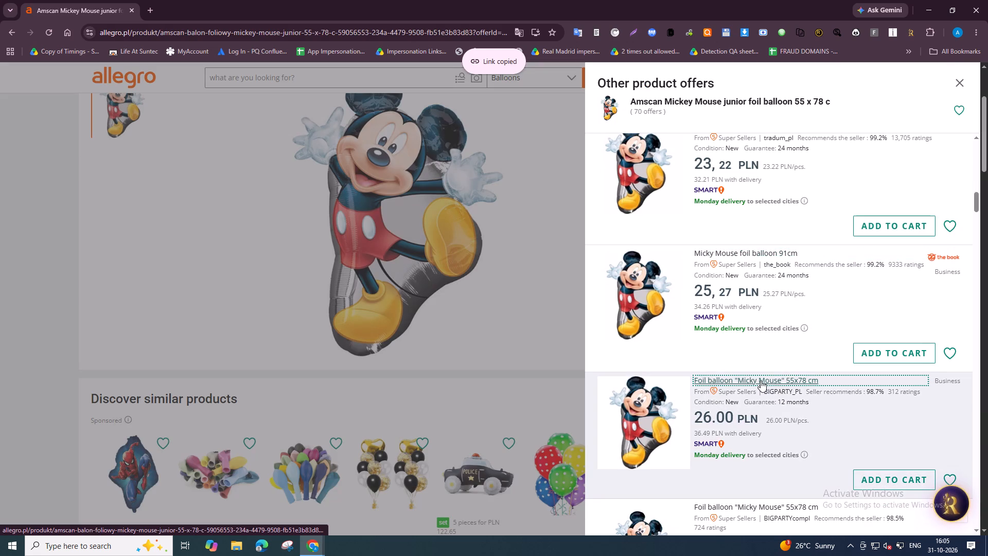
click(813, 290)
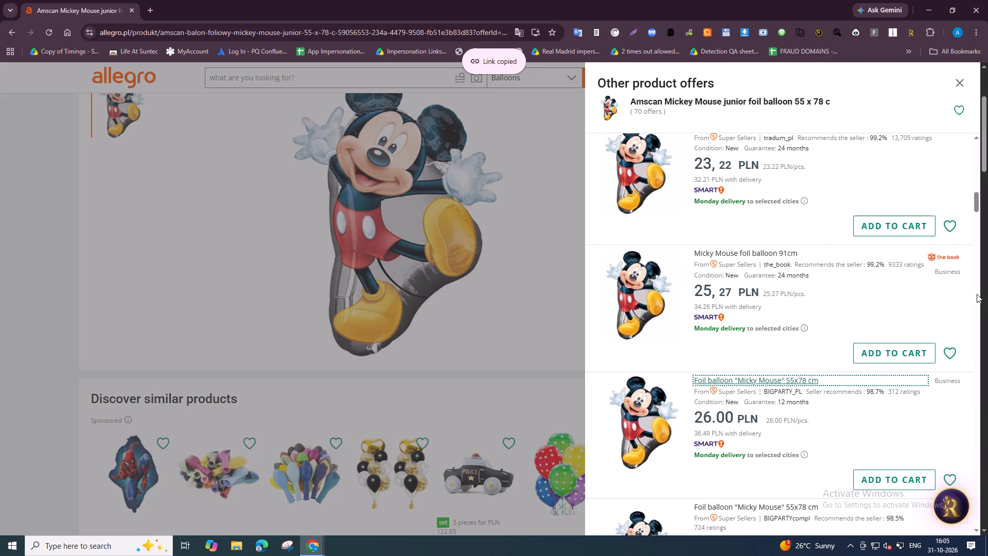
key(alt+Tab)
key(Down)
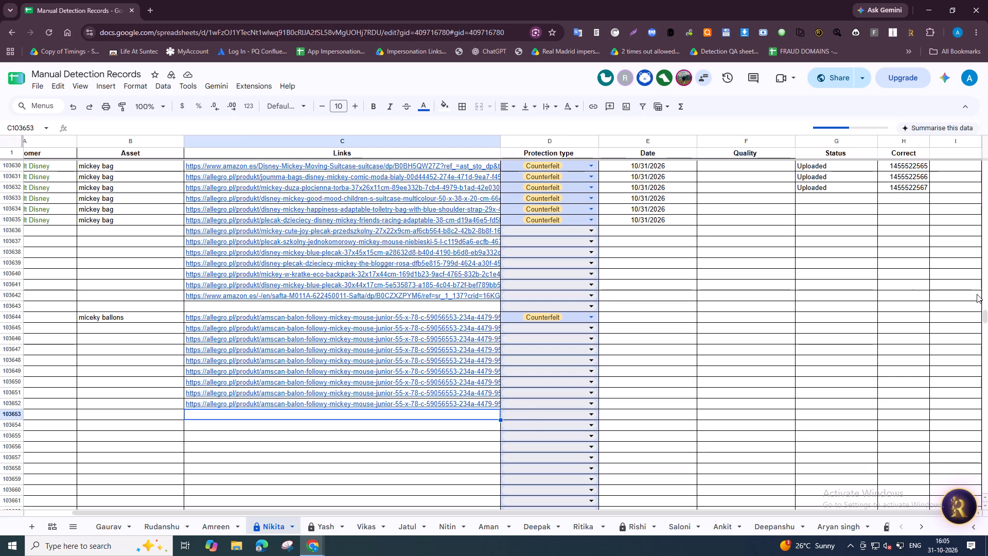
key(ctrl+v)
key(Down)
Record the link of BIGPARTYcompl's 26.00 PLN foil balloon offer in Links row 103654 of the detection sheet.
key(alt+Tab)
key(Down)
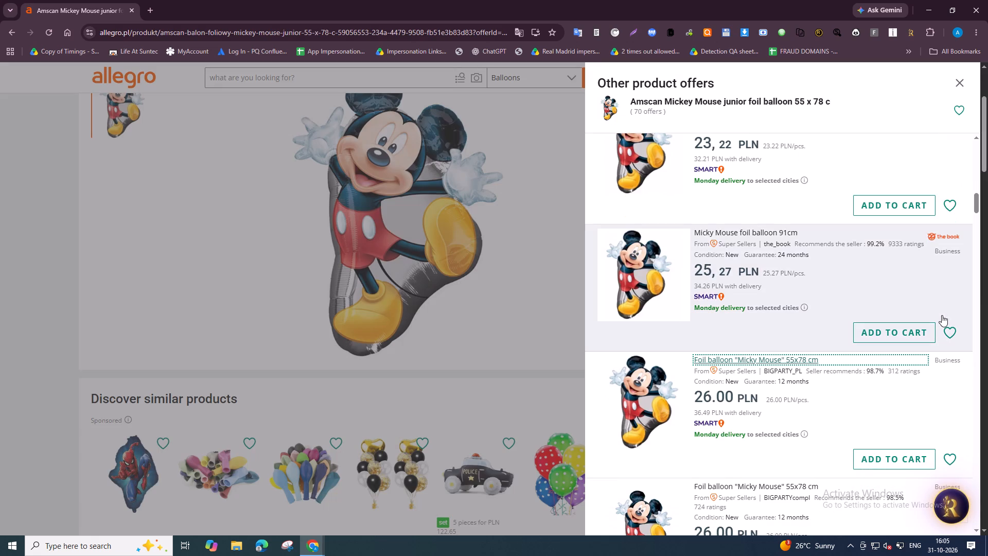
scroll(835, 315, down, 4)
right_click(764, 280)
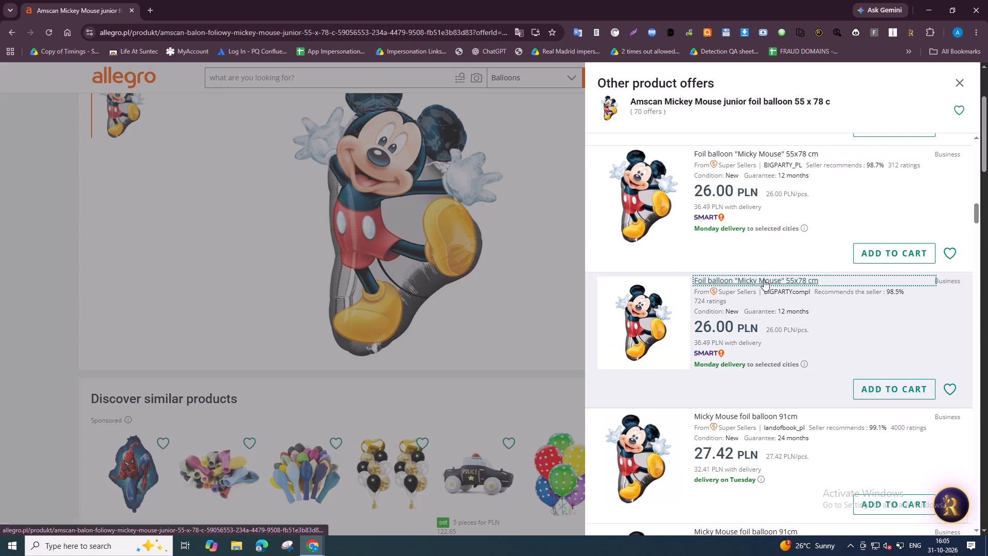
click(779, 386)
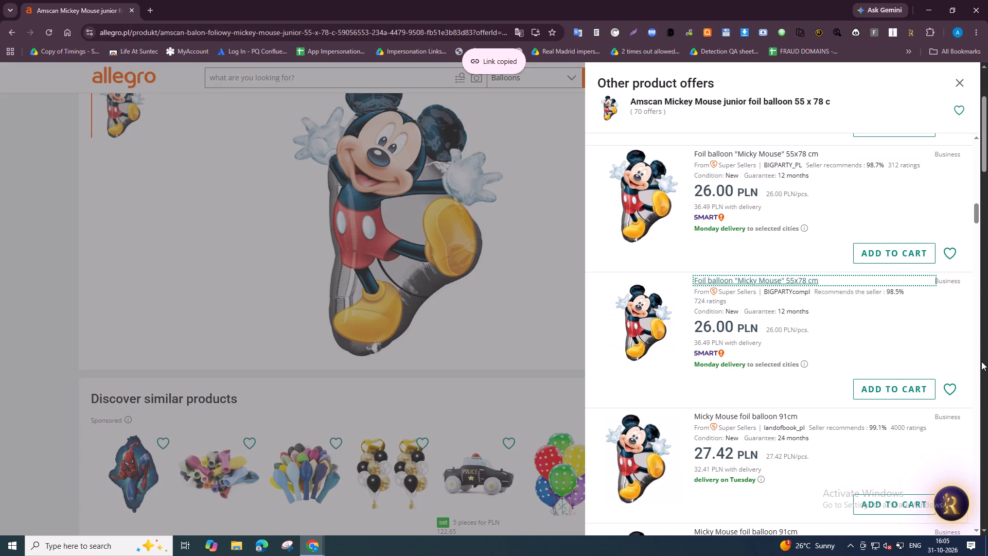
key(alt+Tab)
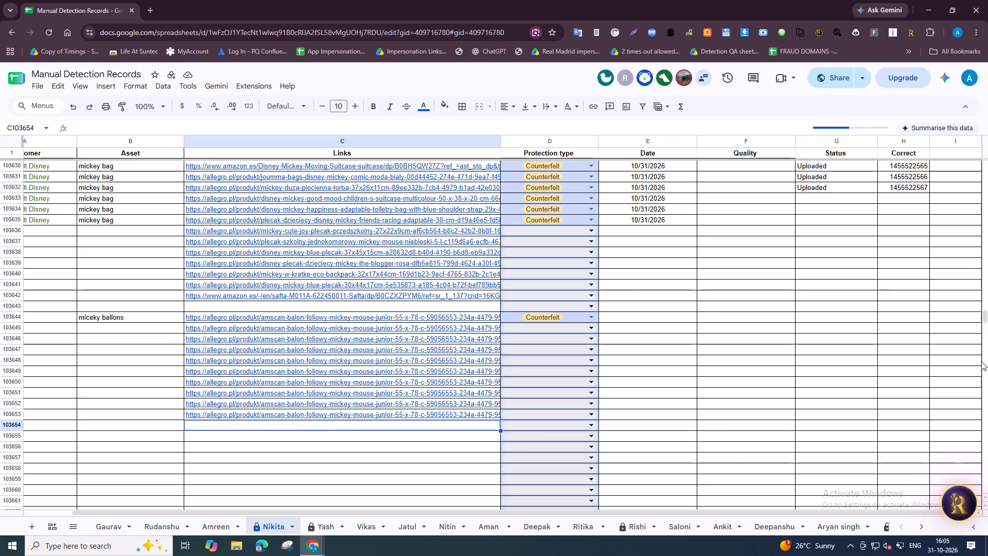
key(ctrl+v)
key(Down)
Record the link of landofbook_pl's 27.42 PLN Micky Mouse foil balloon offer in Links row 103655 of the detection sheet.
key(alt+Tab)
key(Down)
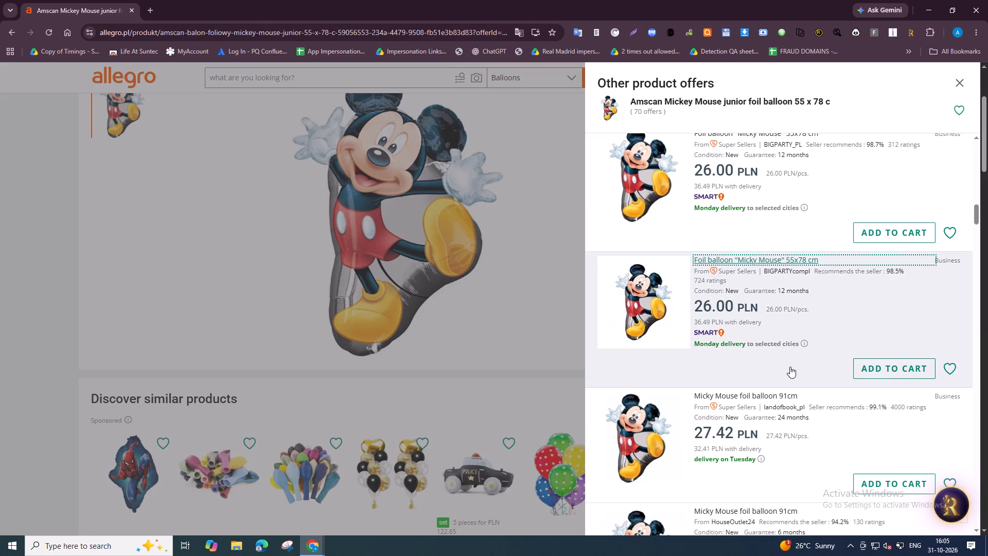
scroll(781, 348, down, 3)
right_click(781, 238)
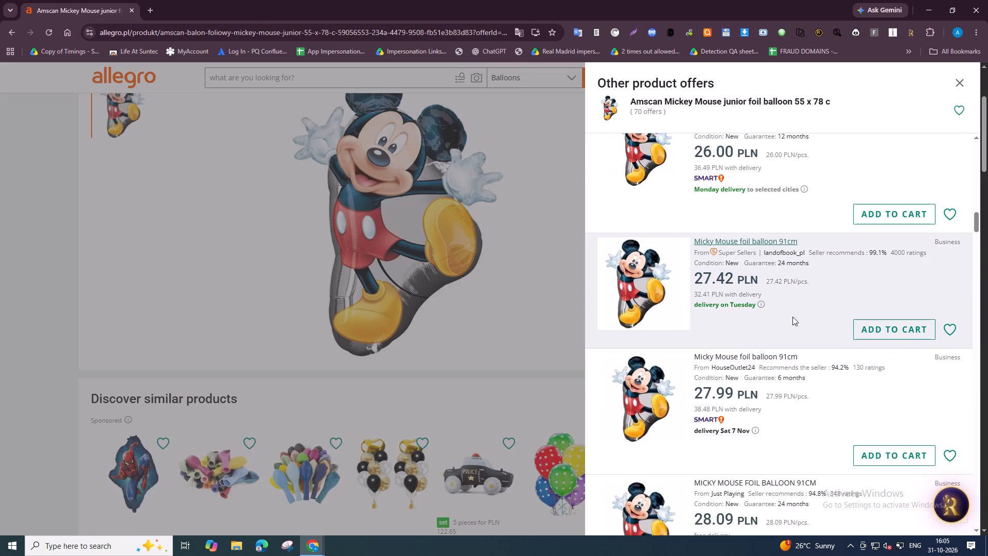
click(793, 343)
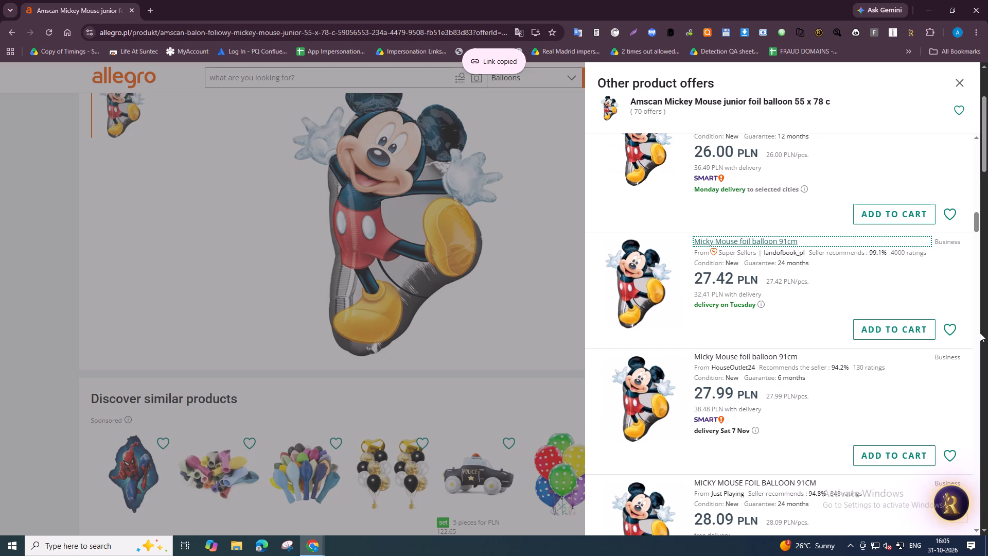
key(alt+Tab)
key(ctrl+v)
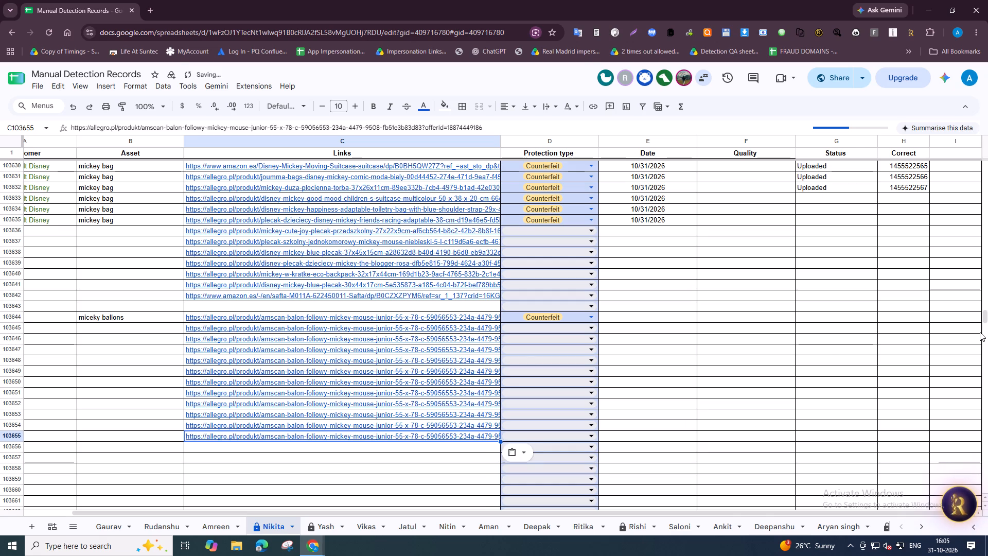
key(Down)
Record the link of HouseOutlet24's 27.99 PLN Micky Mouse foil balloon offer in Links row 103656 of the detection sheet.
key(alt+Tab)
key(Down)
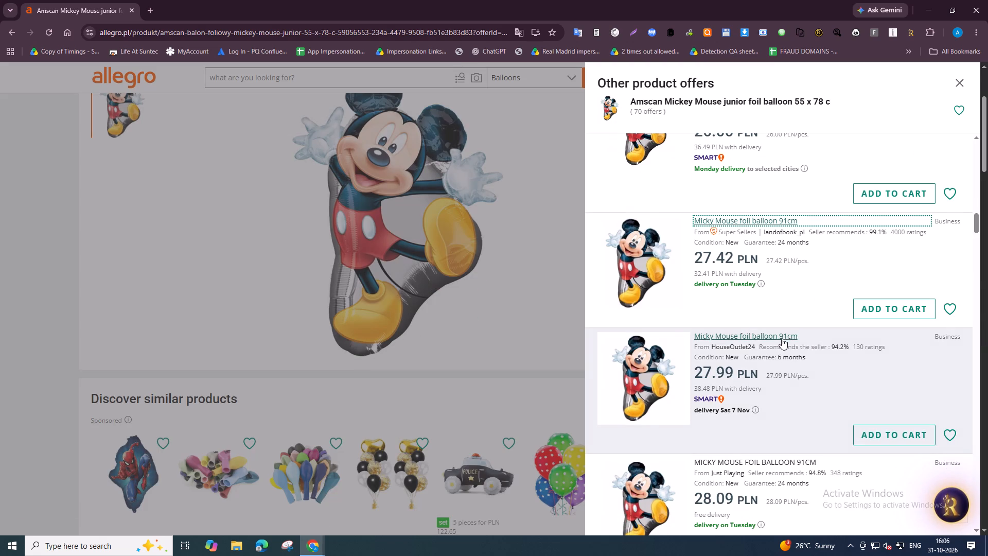
right_click(780, 337)
click(802, 444)
key(alt+Tab)
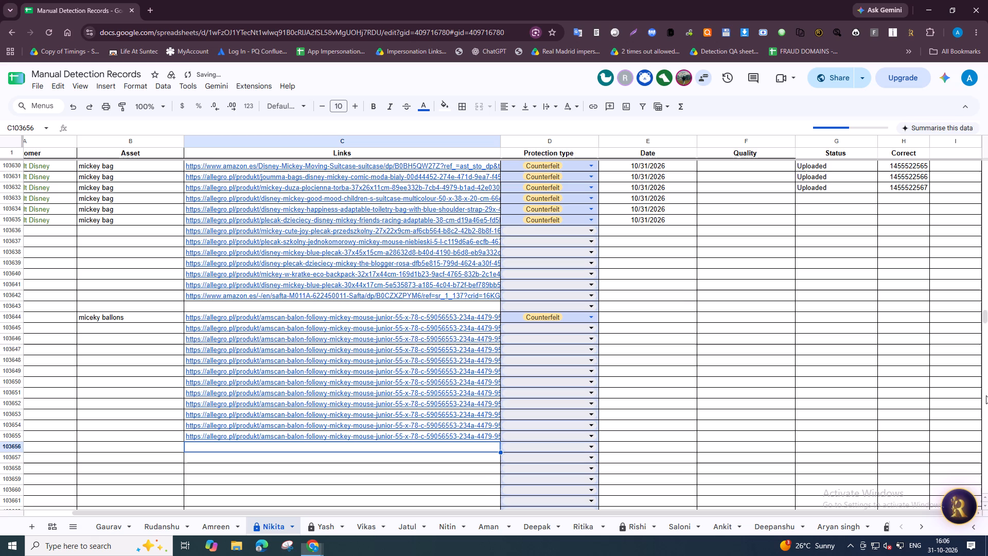
key(ctrl+v)
key(Down)
Record the link of Just Playing's 28.09 PLN Micky Mouse foil balloon offer in Links row 103657 of the detection sheet.
key(alt+Tab)
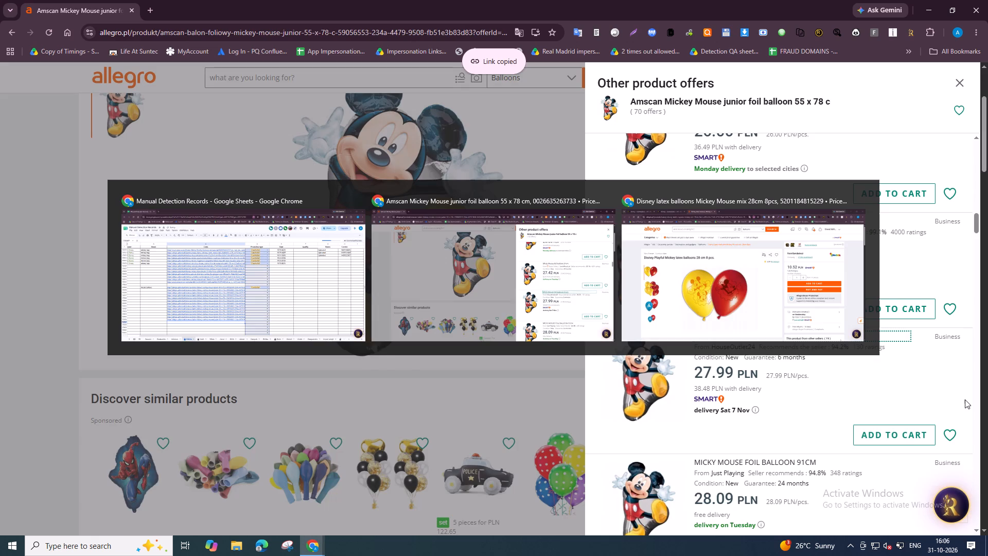
scroll(763, 406, down, 3)
right_click(756, 307)
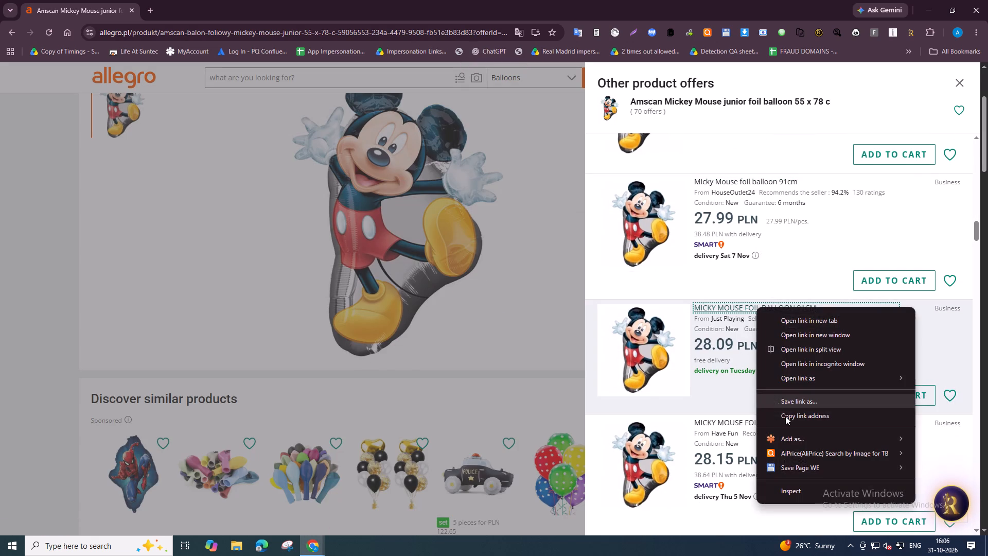
click(787, 417)
key(alt+Tab)
key(ctrl+v)
key(Down)
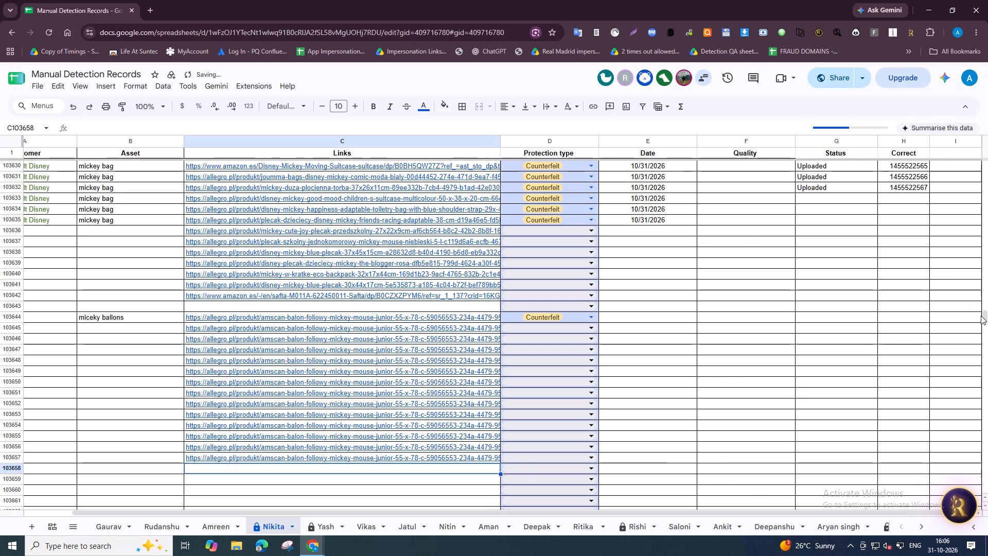
Record the link of Have Fun's 28.15 PLN Micky Mouse foil balloon offer in Links row 103658 of the detection sheet.
key(alt+Tab)
key(Down)
scroll(849, 349, down, 3)
right_click(768, 250)
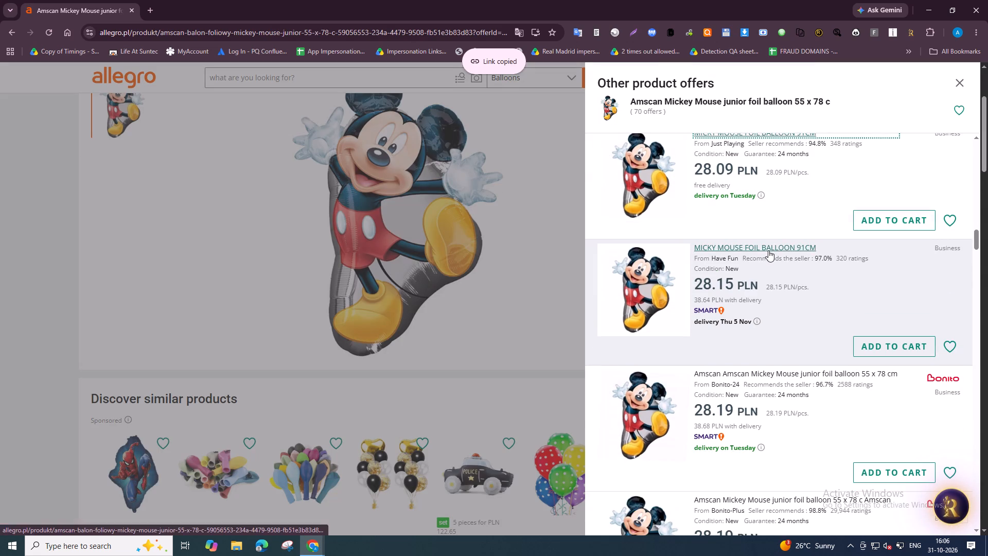
click(786, 356)
key(alt+Tab)
key(ctrl+v)
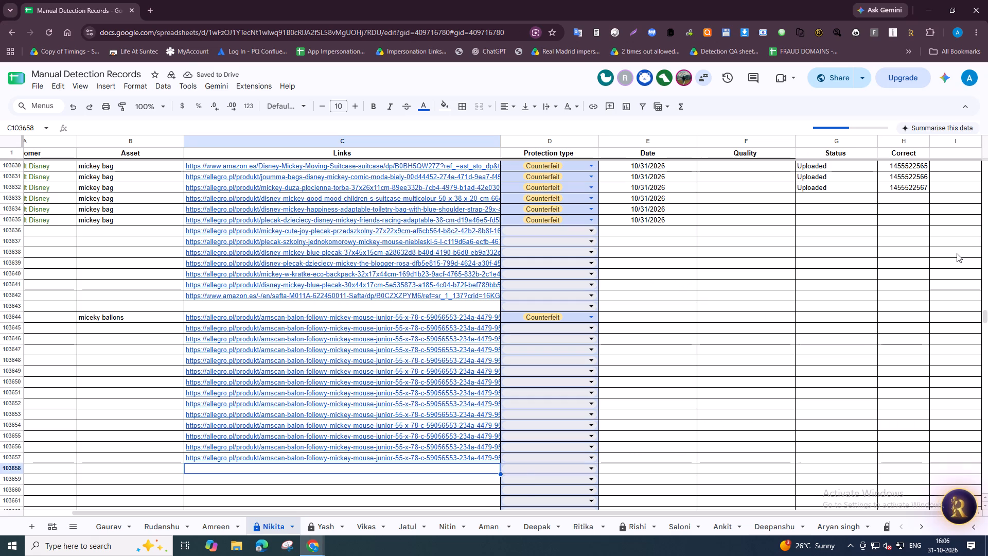
key(Down)
Record the link of Bonito-24's 28.19 PLN Amscan Mickey Mouse balloon offer in Links row 103659 of the detection sheet.
key(alt+Tab)
key(Down)
right_click(772, 355)
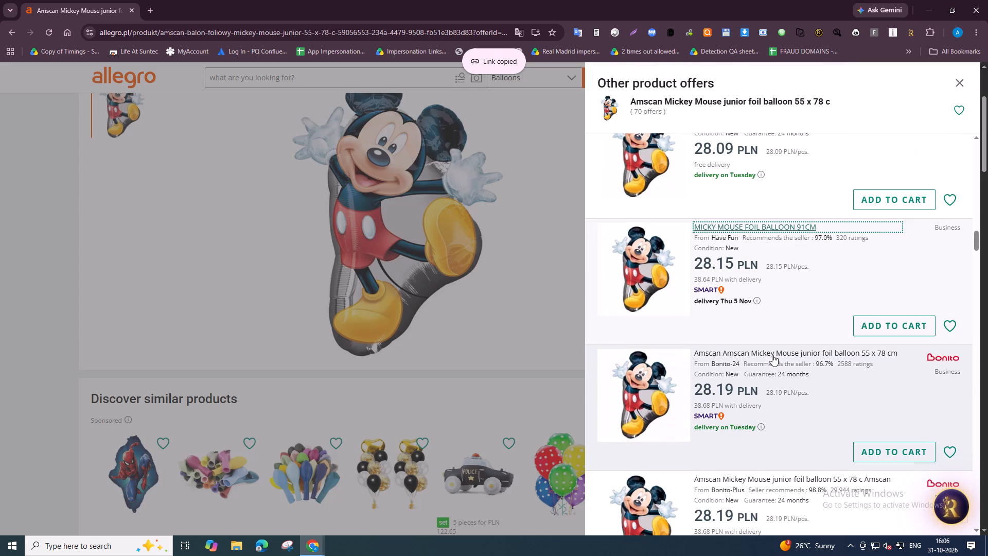
click(826, 269)
key(alt+Tab)
key(Down)
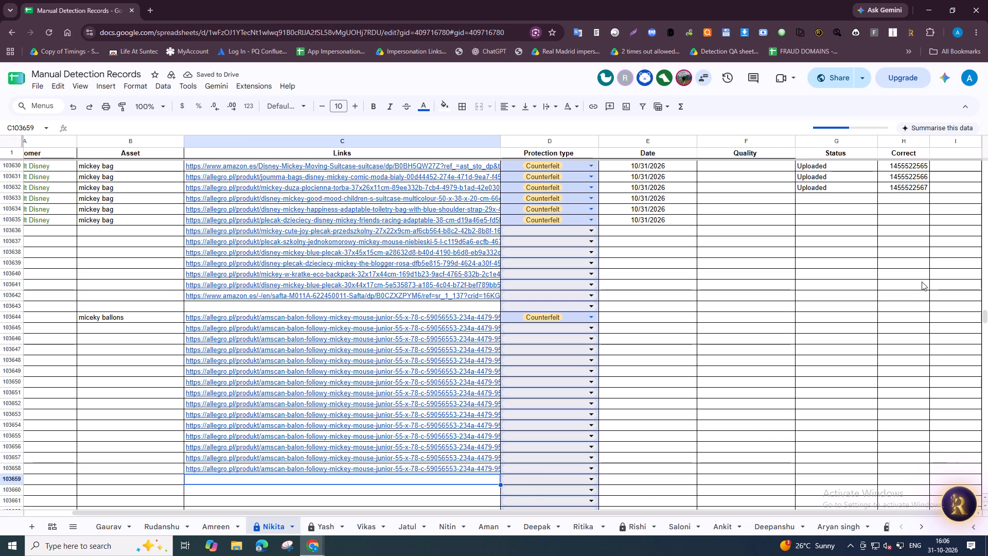
key(ctrl+v)
key(Down)
Record the link of Bonito-Plus's 28.19 PLN Amscan Mickey Mouse balloon offer in Links row 103660 of the detection sheet.
key(alt+Tab)
key(Down)
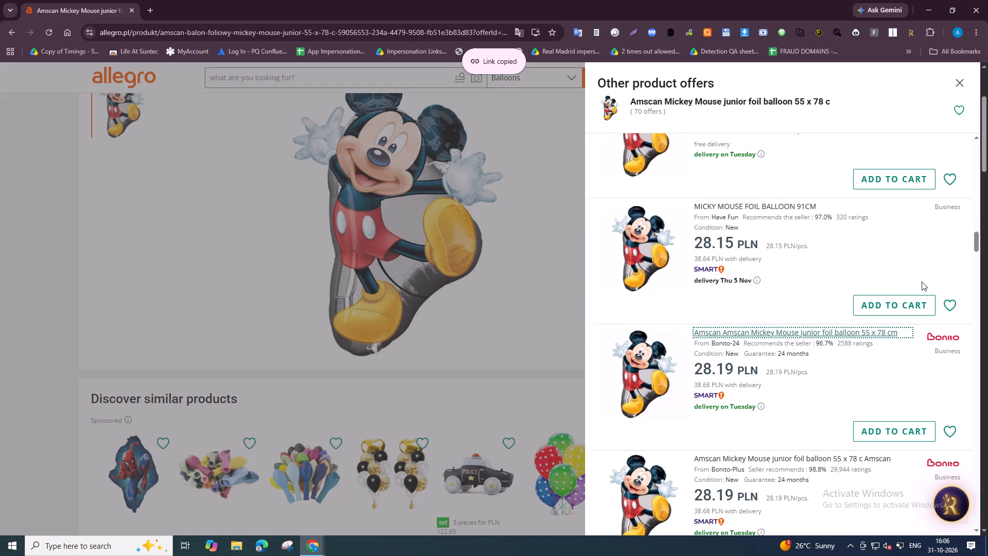
scroll(777, 372, down, 3)
right_click(762, 303)
click(778, 409)
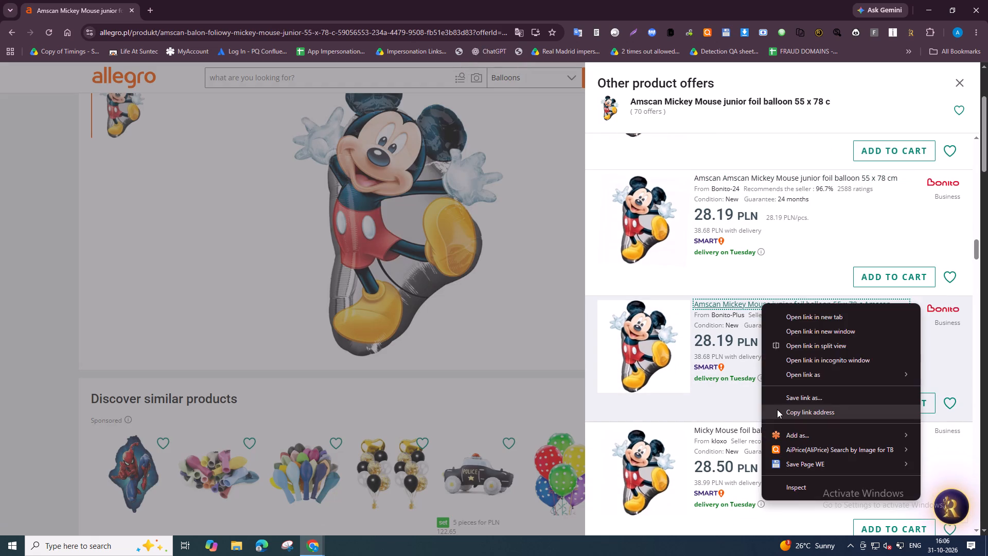
key(alt+Tab)
key(Down)
key(Up)
key(ctrl+b)
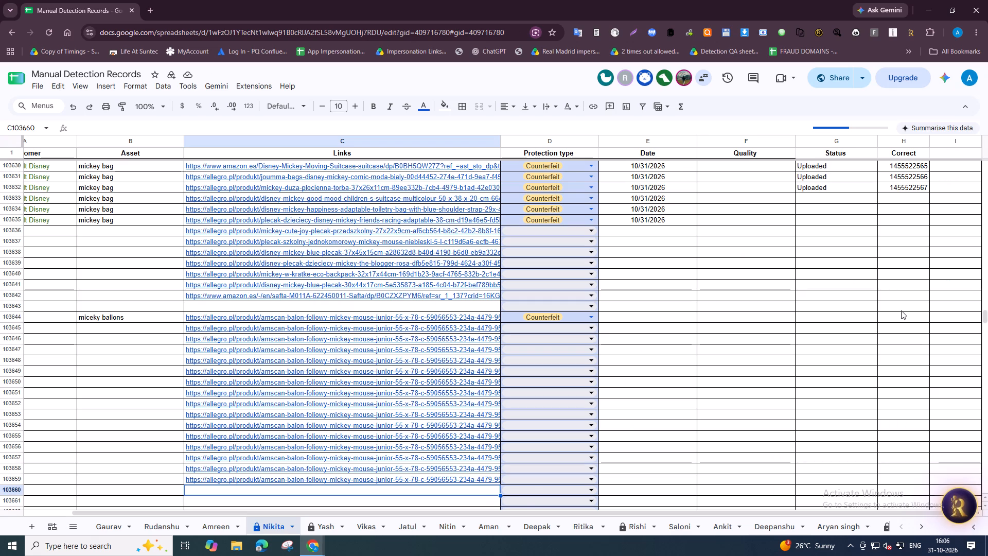
key(ctrl+v)
key(Down)
Record the link of kloxo's 28.50 PLN Micky Mouse foil balloon offer in Links row 103661 of the detection sheet.
key(alt+Tab)
key(Down)
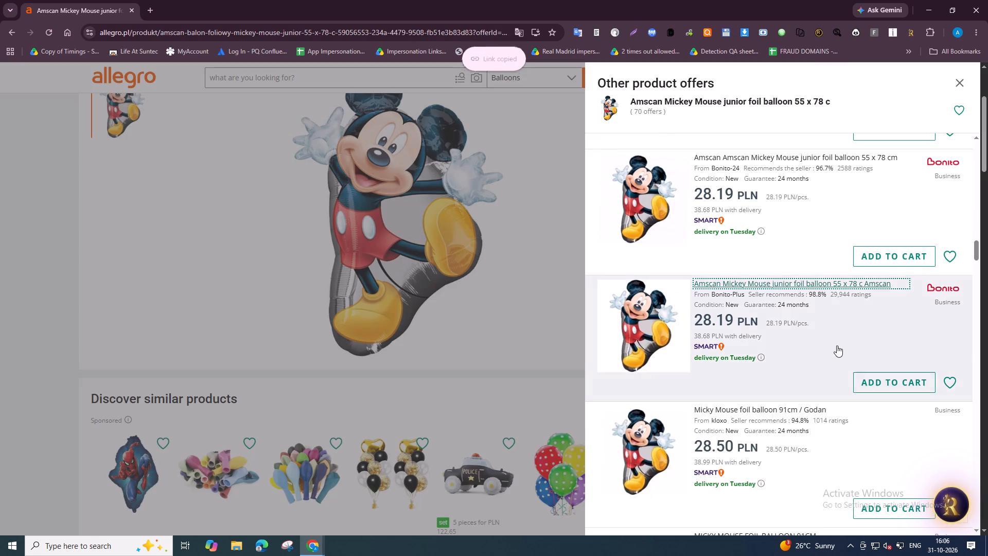
scroll(837, 345, down, 3)
right_click(755, 253)
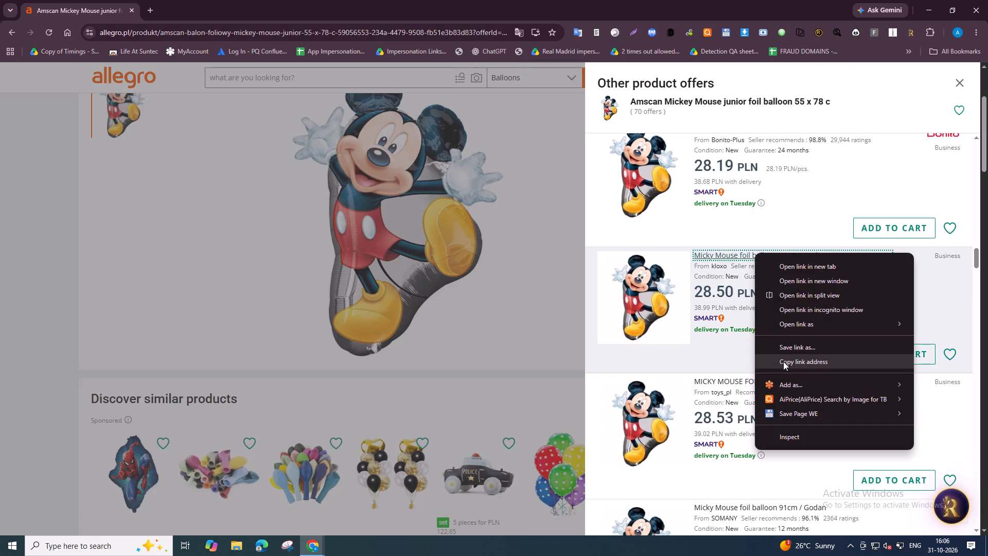
click(783, 361)
key(alt+Tab)
key(ctrl+v)
key(Down)
Record the link of toys_pl's 28.53 PLN Micky Mouse foil balloon offer in Links row 103662 of the detection sheet.
key(alt+Tab)
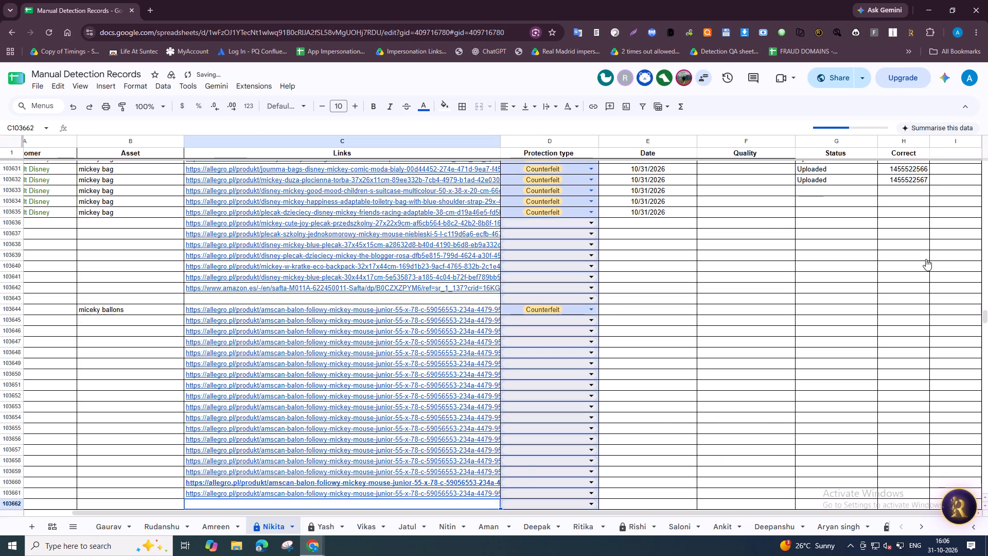
key(Down)
right_click(755, 360)
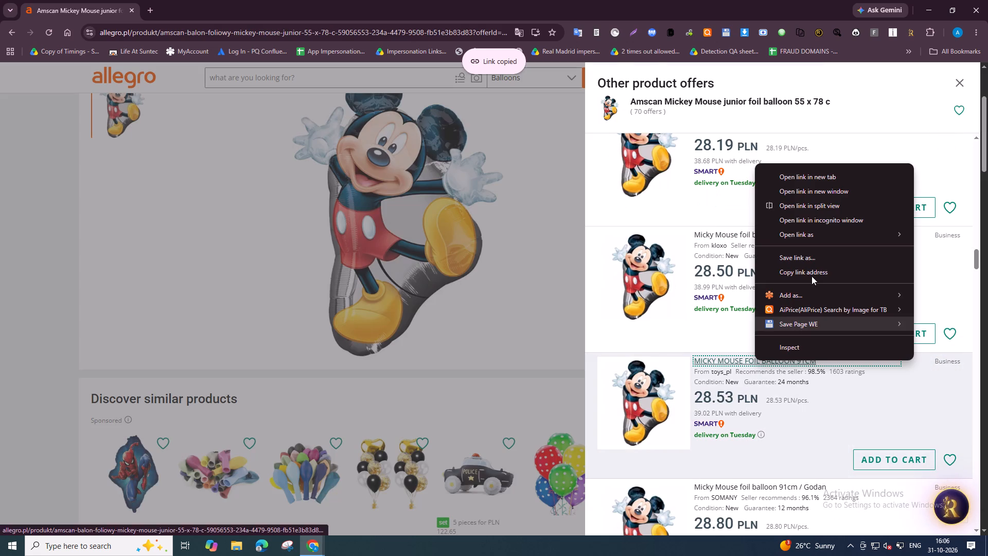
click(811, 272)
key(alt+Tab)
key(ctrl+v)
key(Down)
Record the link of SOMANY's 28.80 PLN Micky Mouse foil balloon offer in Links row 103663 of the detection sheet.
key(alt+Tab)
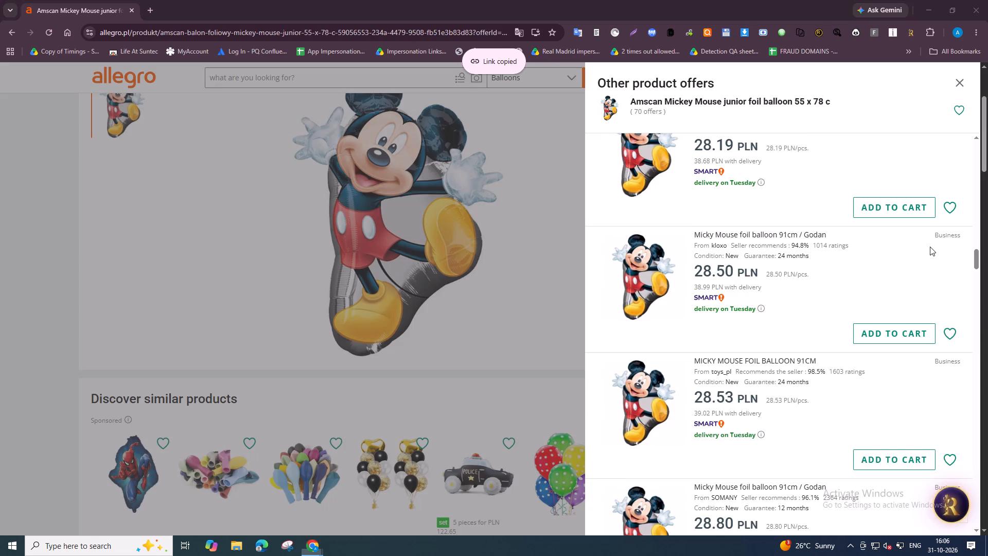
key(Down)
scroll(713, 384, down, 4)
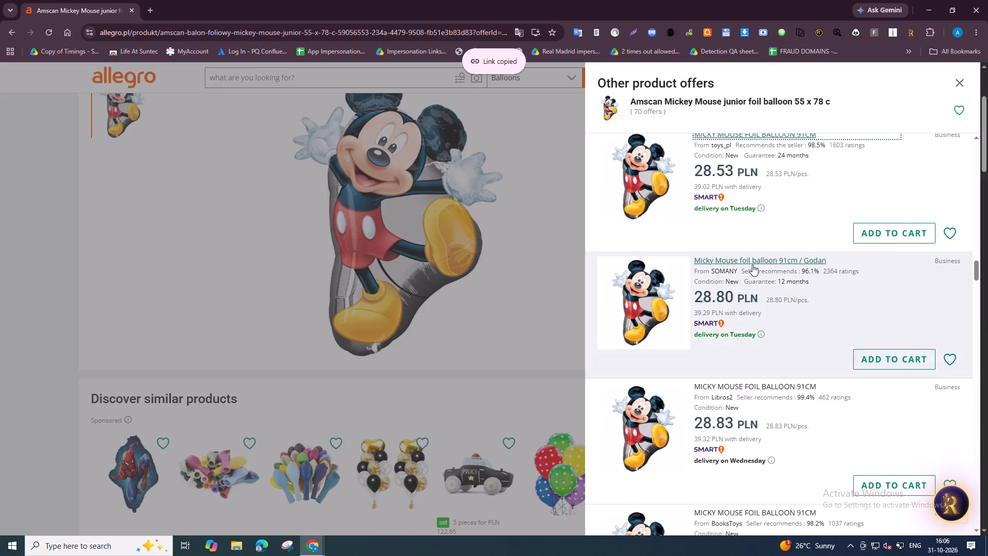
right_click(752, 265)
click(783, 370)
key(alt+Tab)
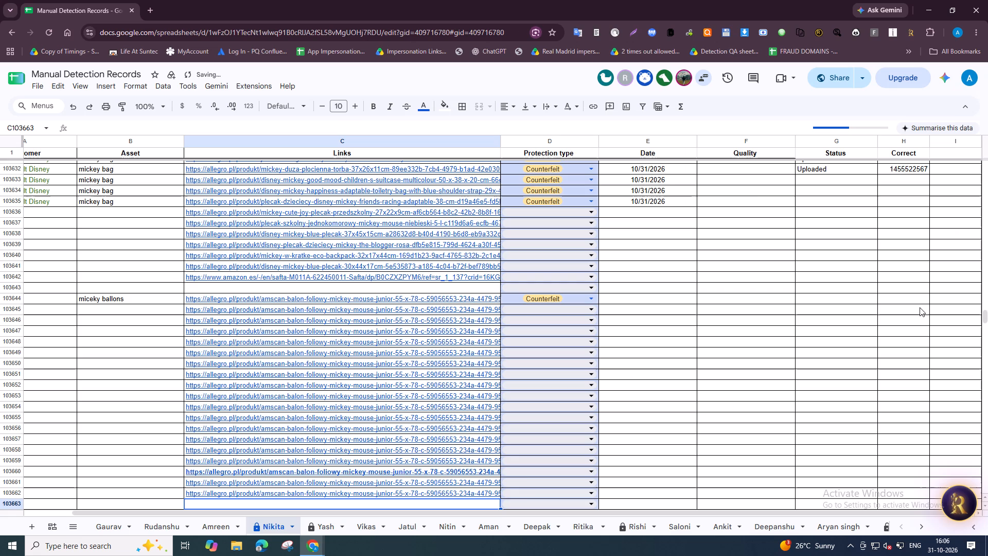
key(ctrl+v)
key(Down)
Record the link of Libros2's 28.83 PLN Micky Mouse foil balloon offer in Links row 103664 of the detection sheet.
key(alt+Tab)
key(Down)
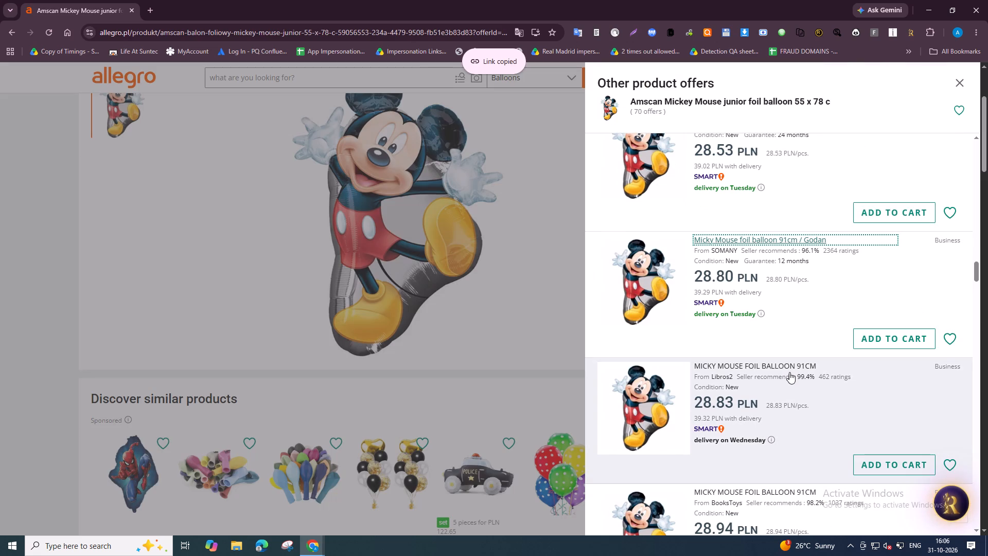
right_click(787, 370)
click(841, 281)
key(alt+Tab)
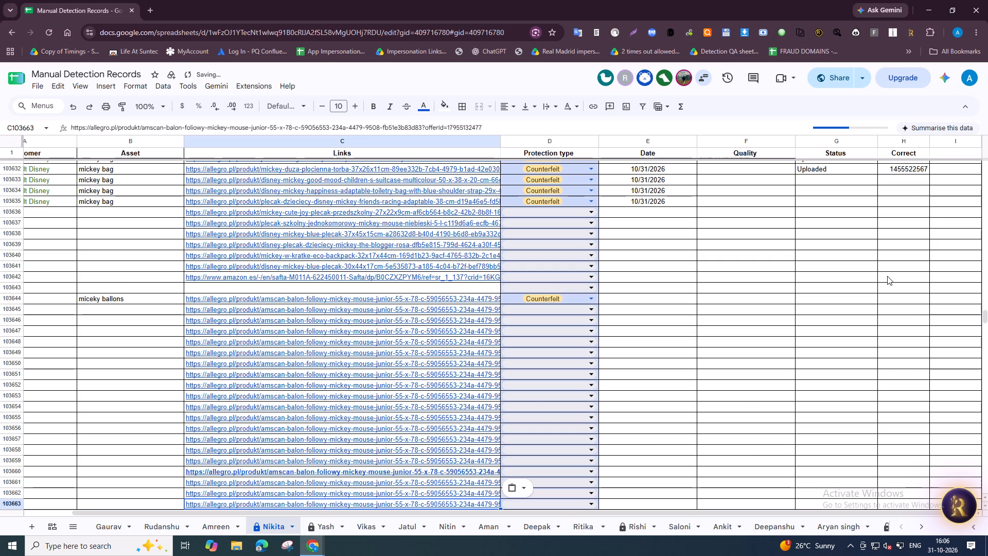
key(Down)
key(ctrl+v)
key(Down)
Record the link of BooksToys's 28.94 PLN Micky Mouse foil balloon offer in Links row 103665 of the detection sheet.
key(alt+Tab)
key(Down)
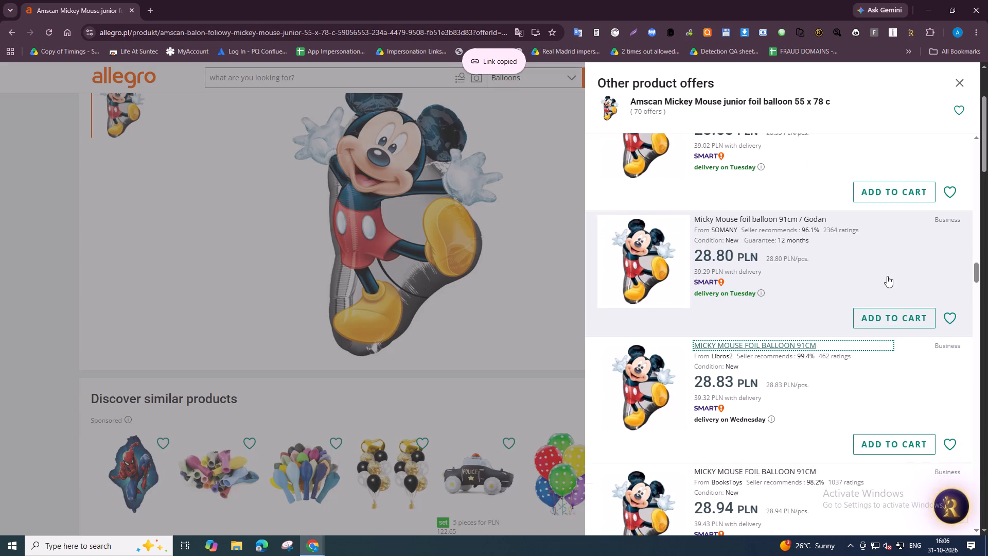
scroll(768, 346, down, 4)
right_click(768, 265)
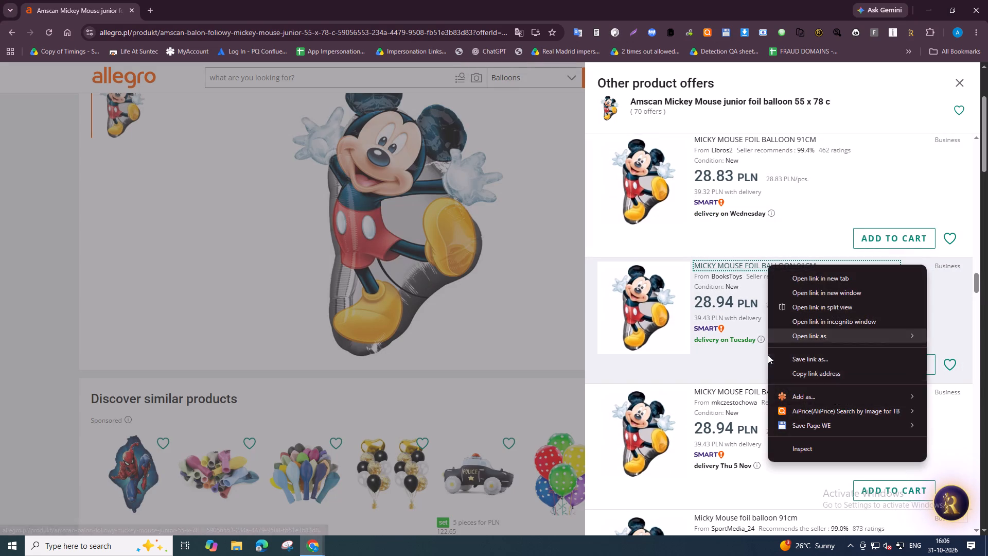
click(786, 372)
key(alt+Tab)
key(ctrl+v)
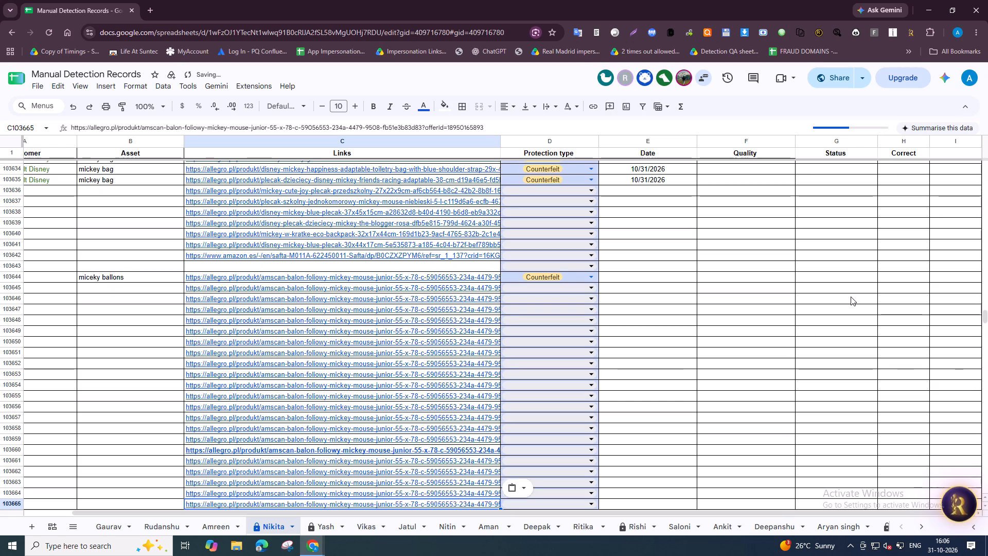
key(Down)
Record the link of mkczestochowa's 28.94 PLN Micky Mouse foil balloon offer in Links row 103666 of the detection sheet.
key(alt+Tab)
key(Down)
right_click(781, 374)
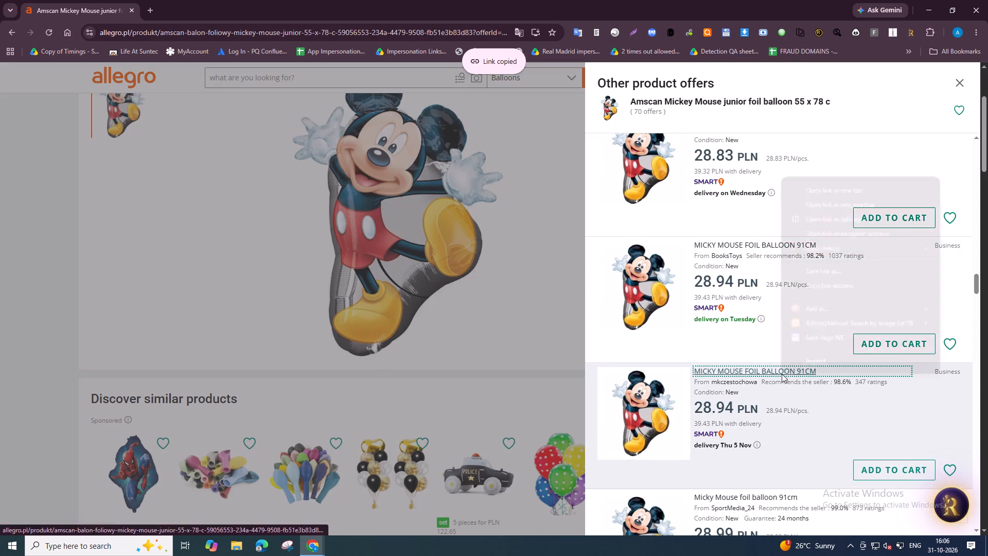
click(845, 286)
key(alt+Tab)
key(ctrl+v)
key(Down)
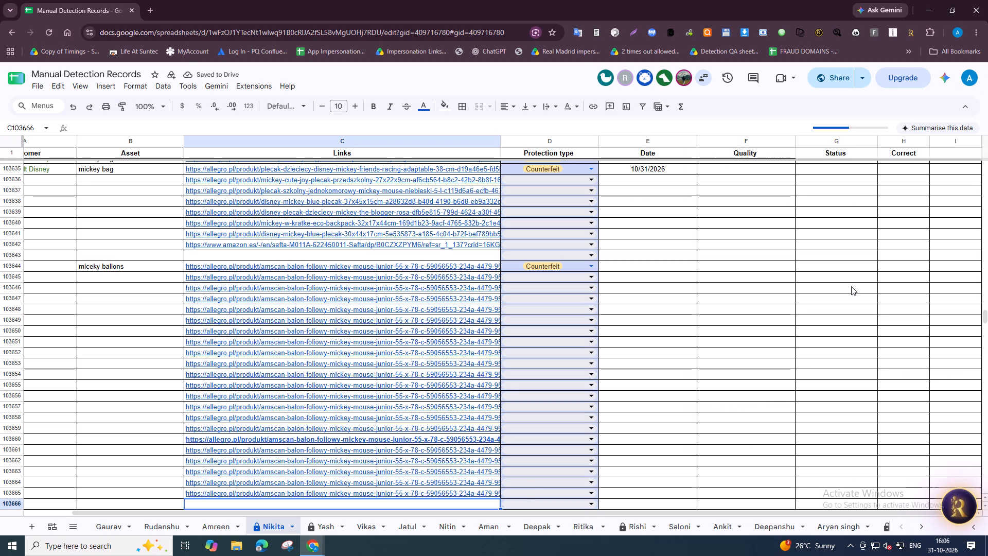
Record the link of SportMedia_24's 28.99 PLN Micky Mouse foil balloon offer in Links row 103667 of the detection sheet.
key(alt+Tab)
key(Down)
scroll(846, 296, down, 5)
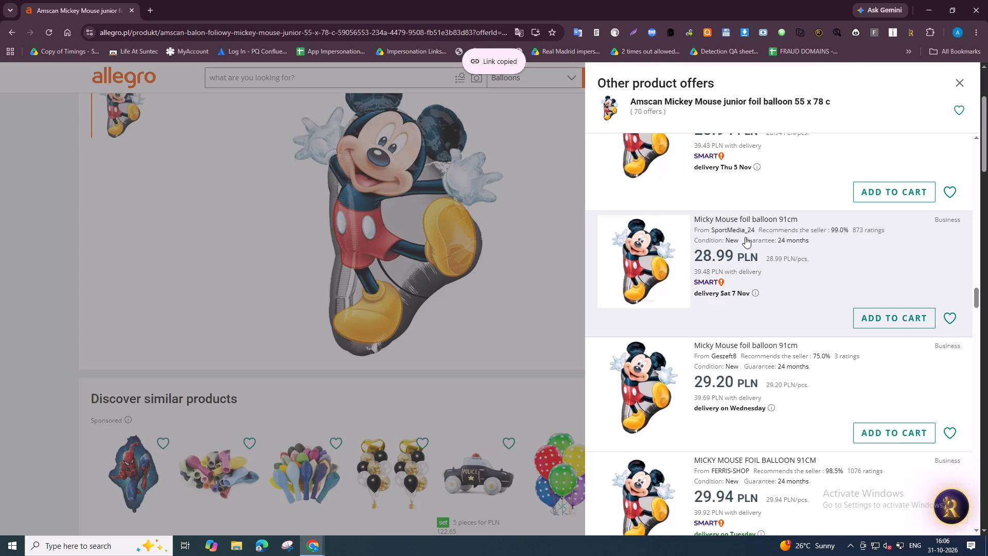
right_click(753, 223)
click(781, 330)
key(alt+Tab)
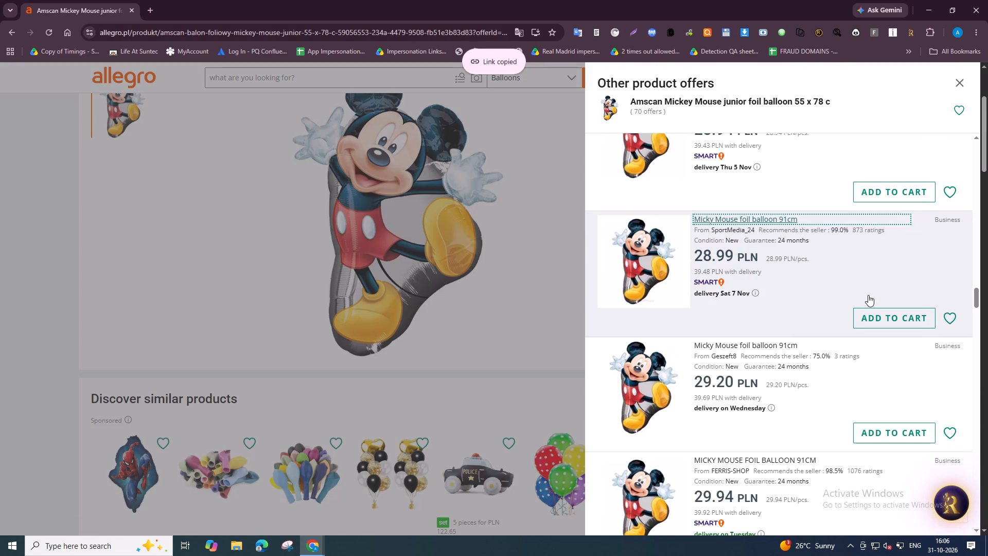
key(Down)
key(ctrl+v)
key(ctrl+shift+Up)
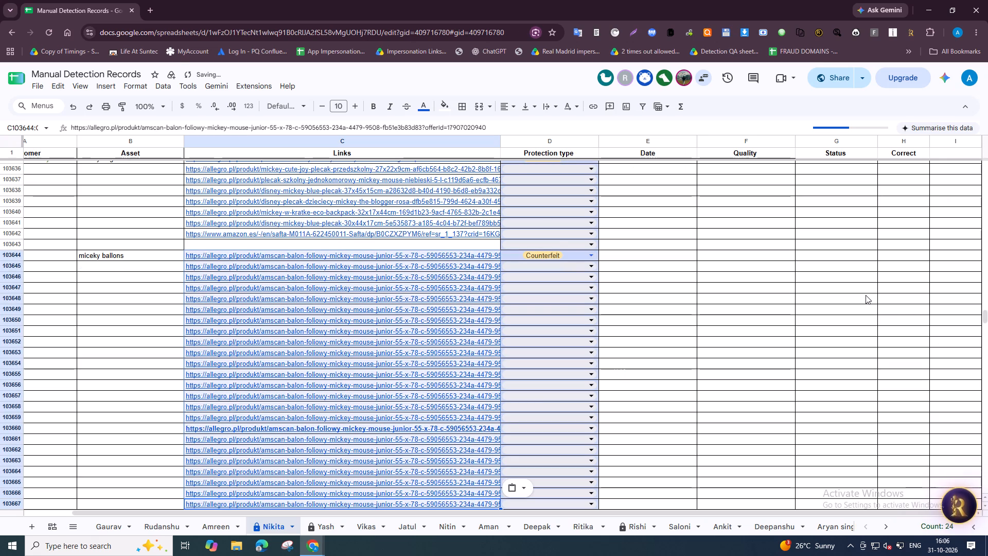
key(Down)
Record the link of Geszeft8's 29.20 PLN Micky Mouse foil balloon offer in Links row 103668 of the detection sheet.
key(alt+Tab)
key(Down)
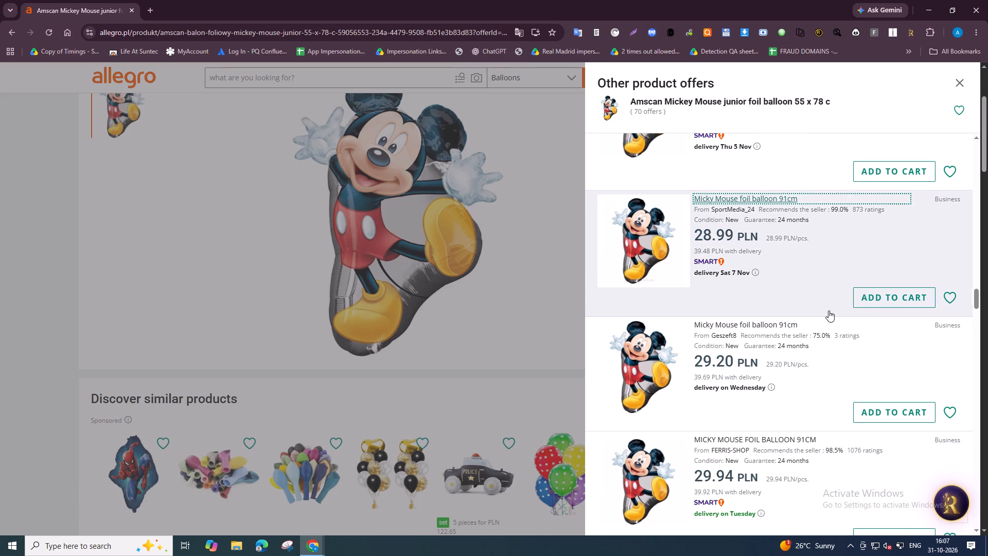
right_click(761, 325)
click(796, 430)
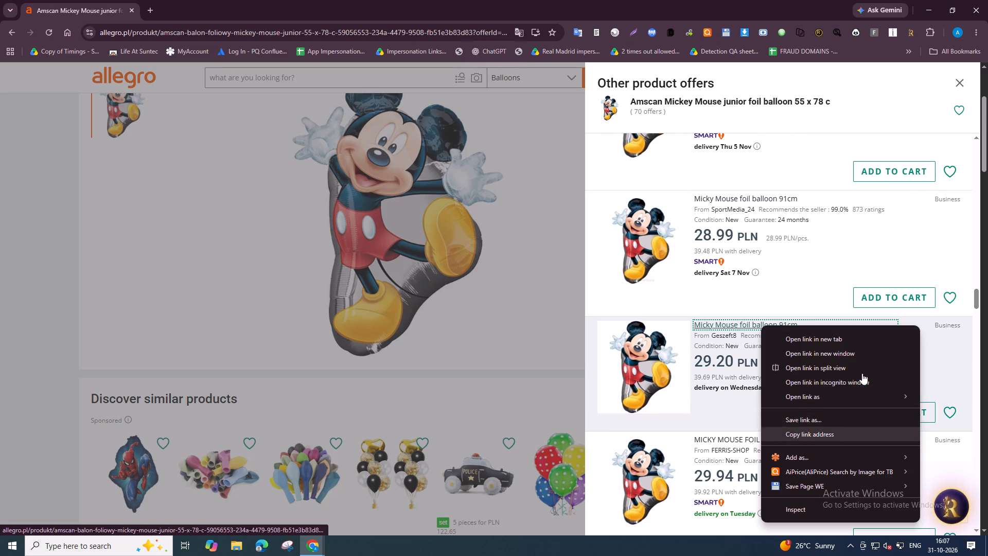
key(alt+Tab)
key(ctrl+v)
key(Down)
Record the link of FERRIS-SHOP's 29.94 PLN Micky Mouse foil balloon offer in Links row 103669 of the detection sheet.
key(alt+Tab)
key(Down)
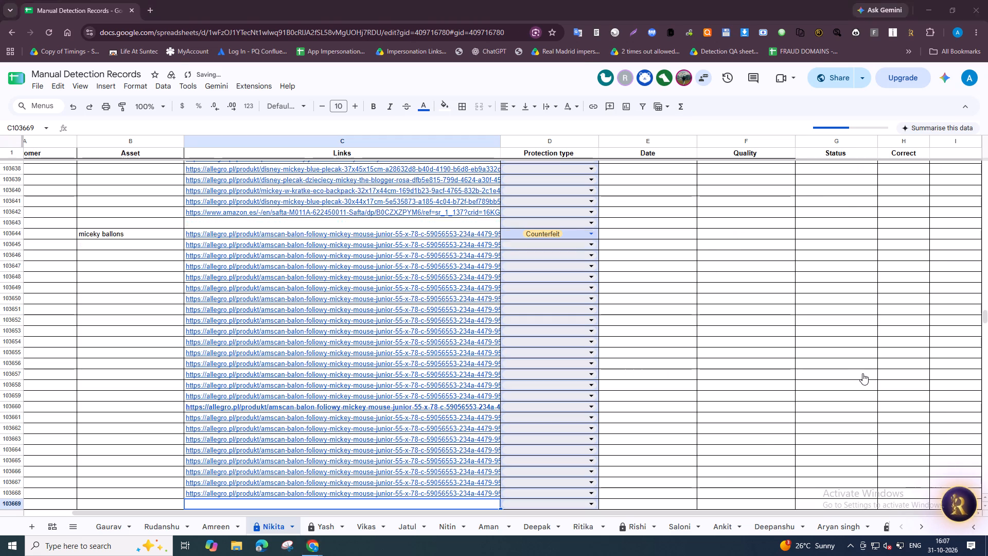
scroll(821, 391, down, 3)
right_click(775, 265)
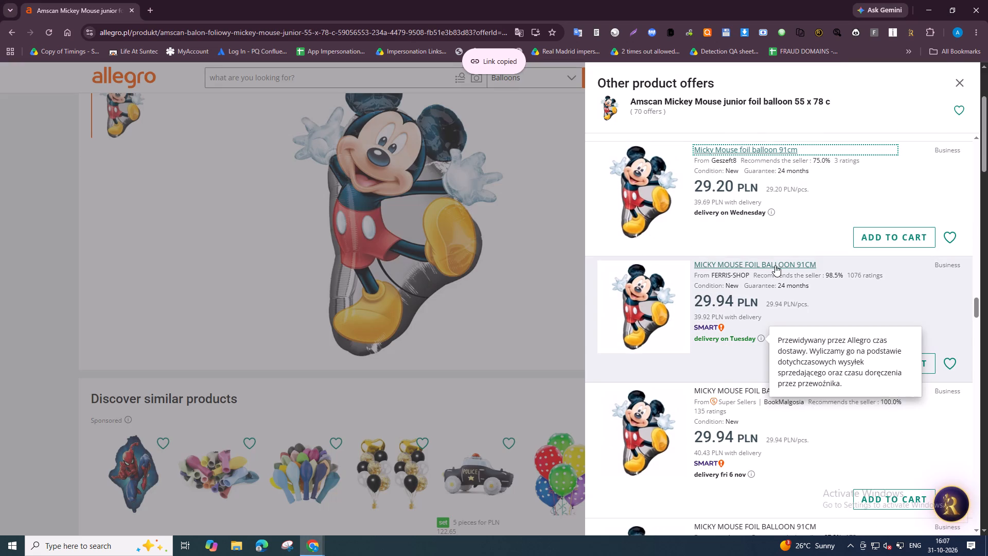
click(798, 379)
key(alt+Tab)
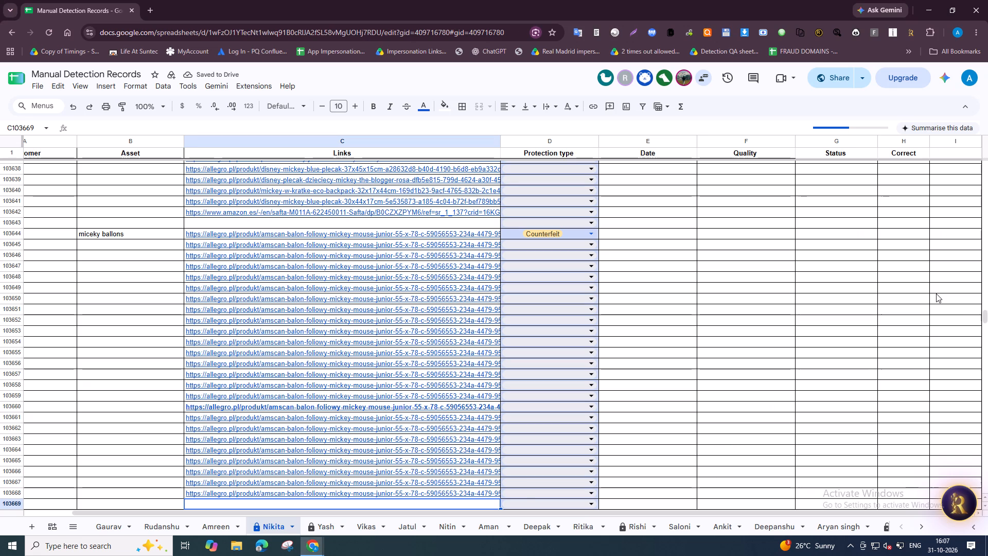
key(ctrl+v)
key(Down)
Record the link of BookMalgosia's 29.94 PLN Micky Mouse foil balloon offer in Links row 103670 of the detection sheet.
key(alt+Tab)
key(Down)
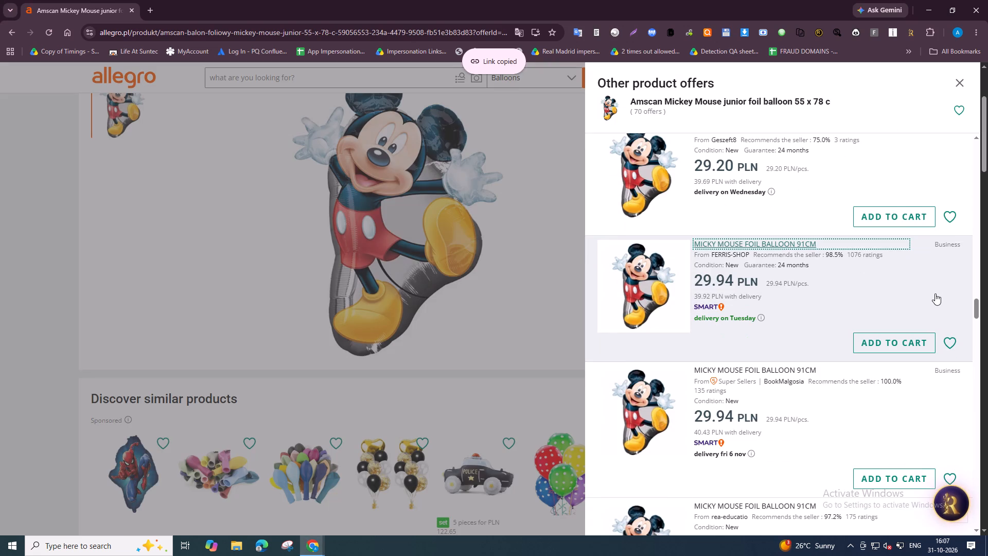
right_click(758, 370)
click(821, 284)
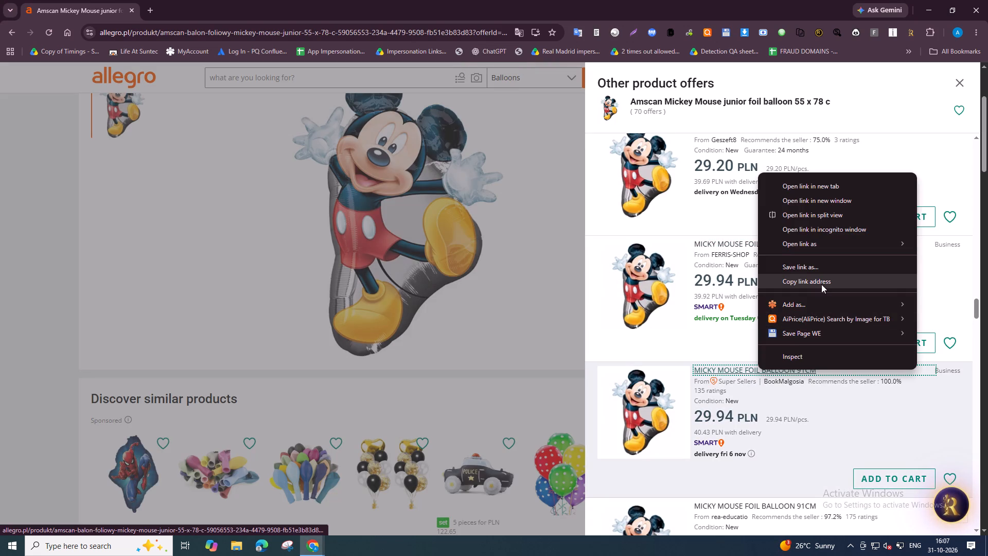
key(alt+Tab)
key(Down)
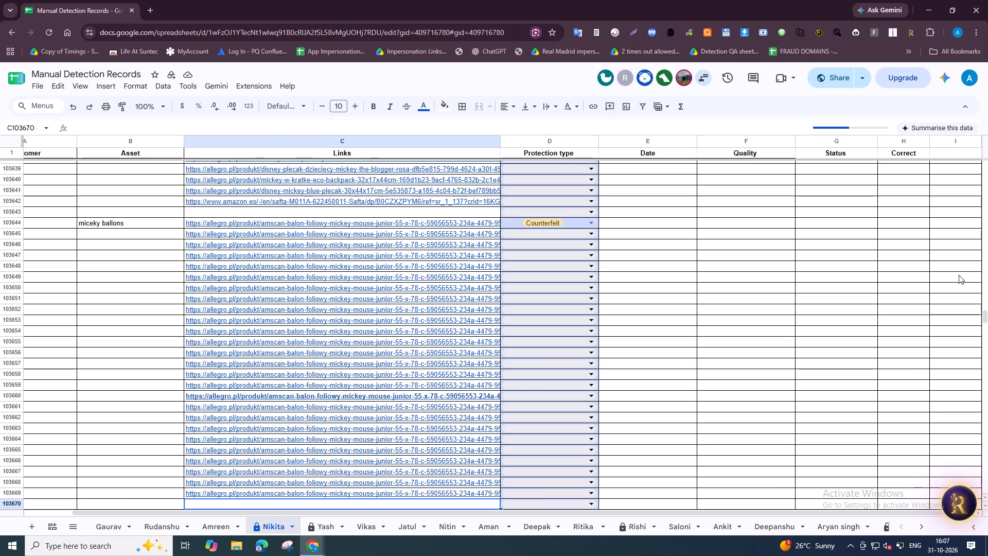
key(ctrl+v)
key(Down)
Record the link of rea-educatio's 29.94 PLN Micky Mouse foil balloon offer in Links row 103671 of the detection sheet.
key(alt+Tab)
key(Down)
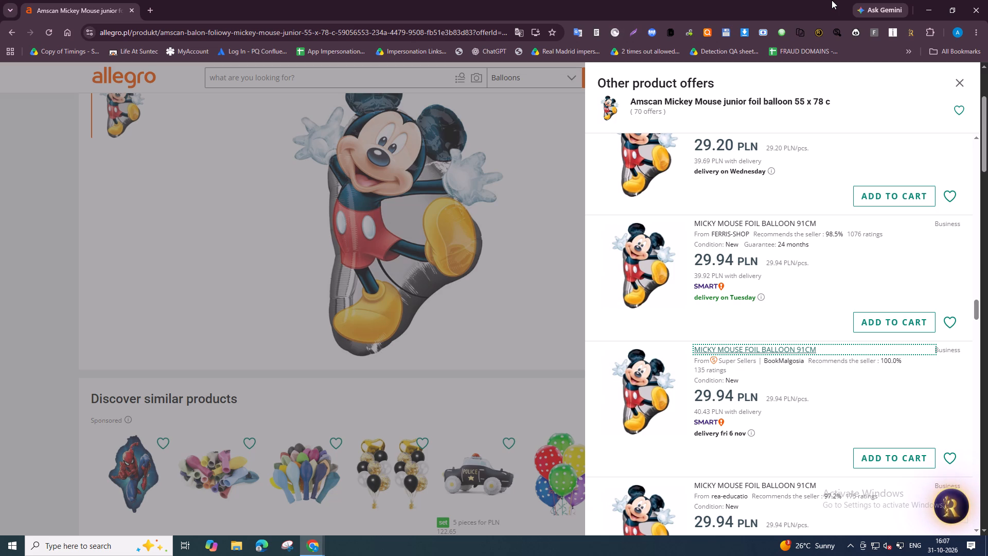
scroll(768, 301, down, 4)
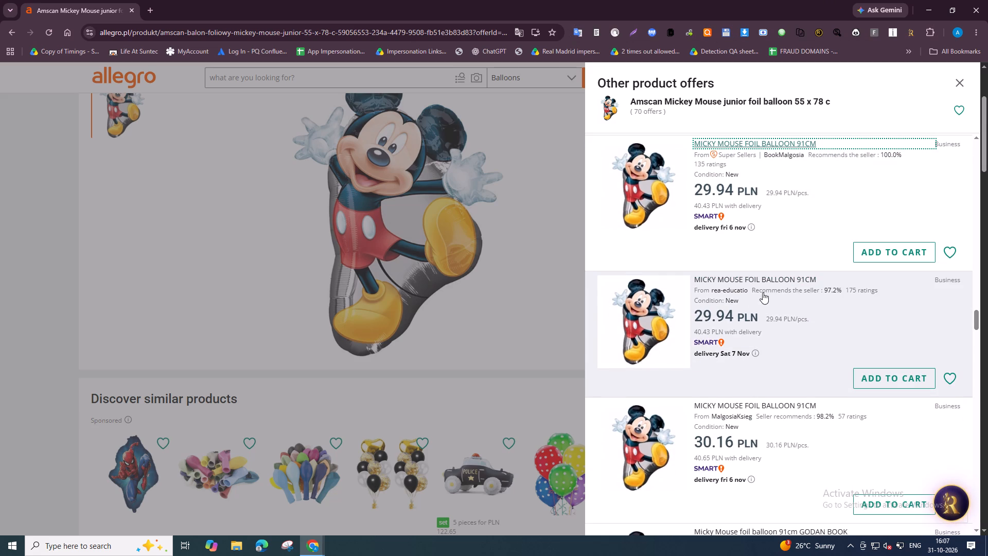
right_click(767, 279)
click(789, 384)
key(alt+Tab)
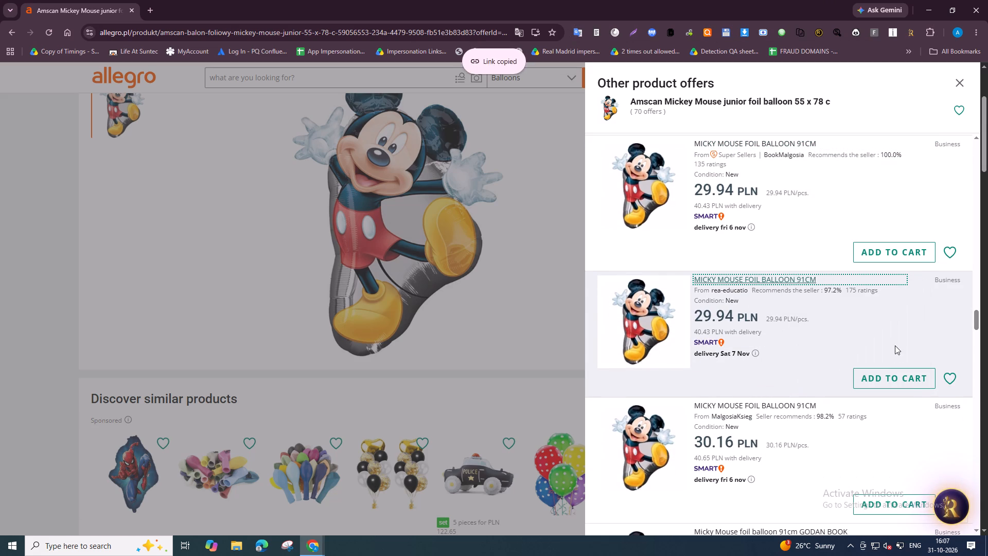
key(ctrl+v)
key(Down)
key(alt+Tab)
key(Down)
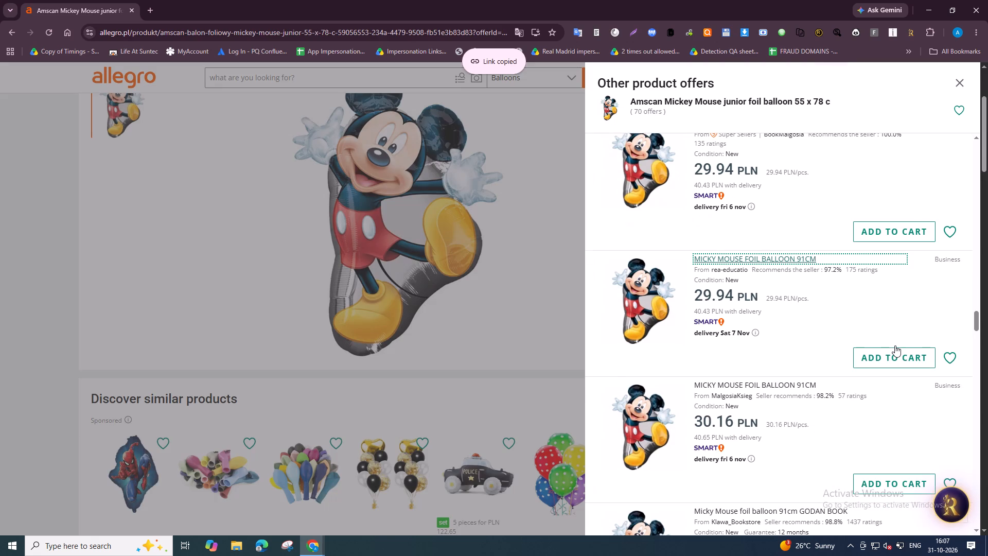
scroll(740, 320, down, 3)
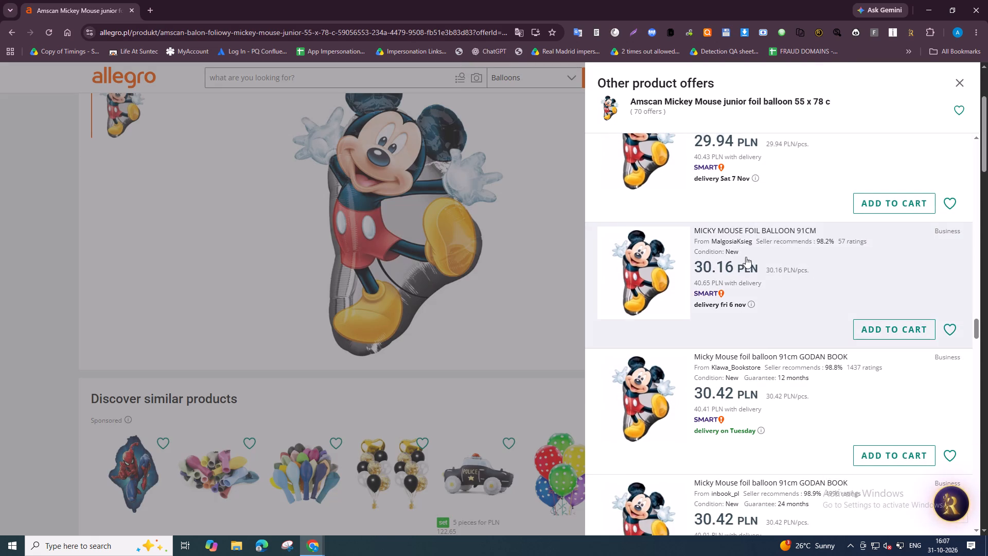
right_click(752, 233)
click(792, 340)
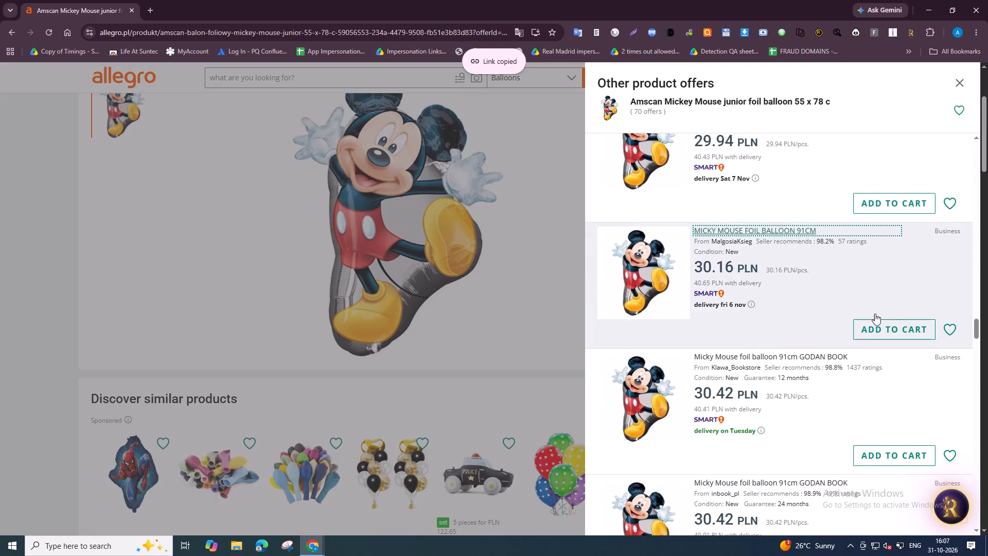
key(alt+Tab)
key(ctrl+v)
key(ctrl+Down)
Record the link of Klawa_Bookstore's 30.42 PLN Micky Mouse foil balloon offer in Links row 103673 of the detection sheet.
key(alt+Tab)
key(Down)
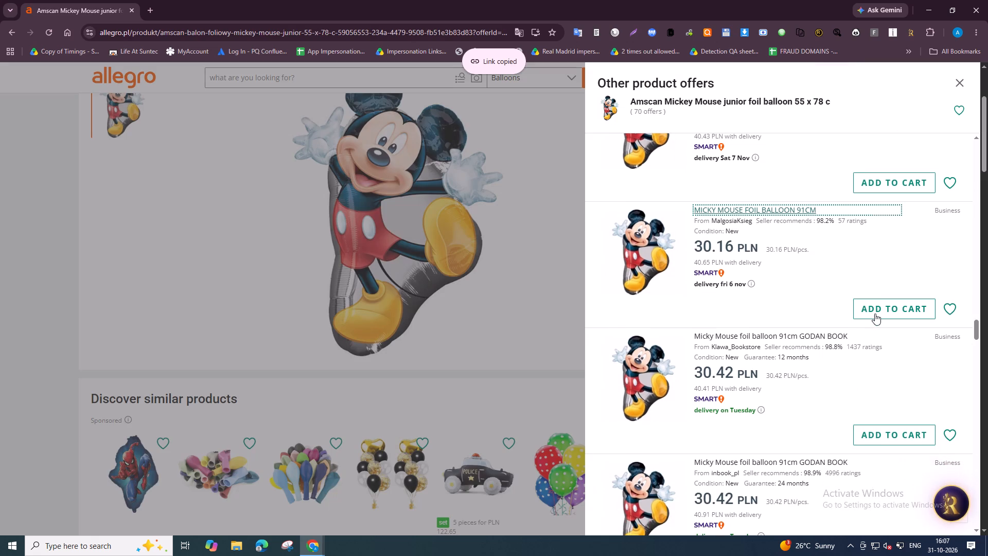
right_click(718, 337)
click(751, 444)
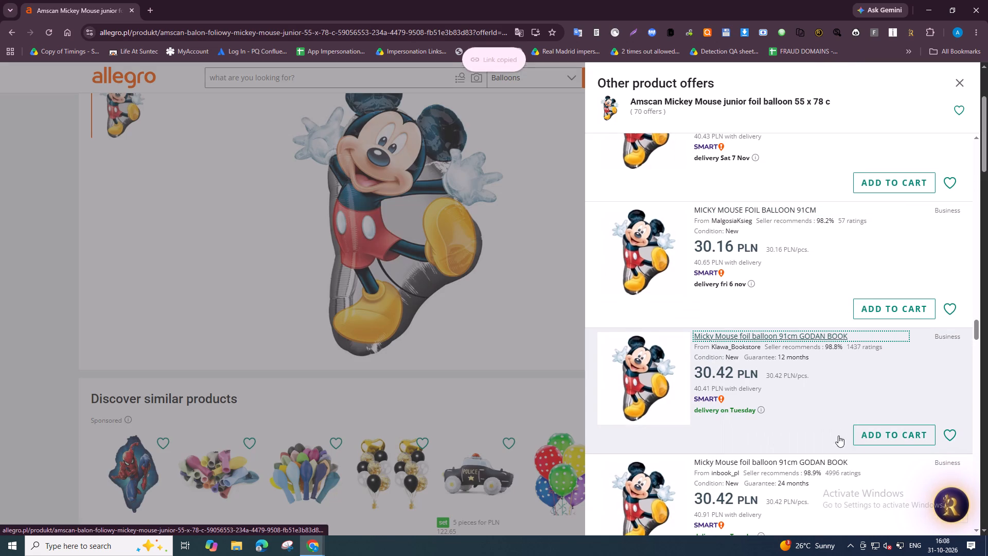
key(alt+Tab)
scroll(509, 416, down, 4)
click(434, 310)
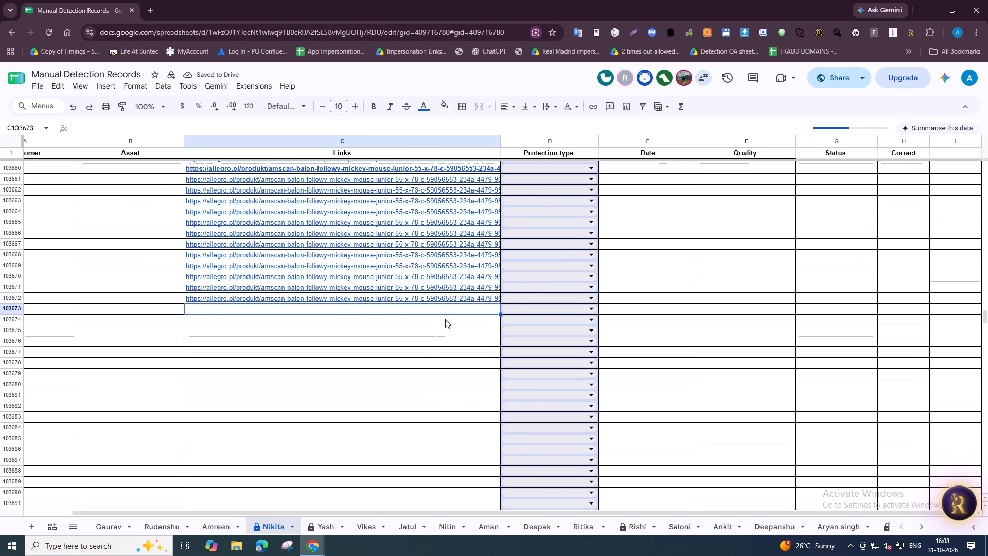
key(ctrl+v)
key(Down)
Record the link of inbook_pl's 30.42 PLN Micky Mouse foil balloon offer in Links row 103674 of the detection sheet.
key(alt+Tab)
key(Down)
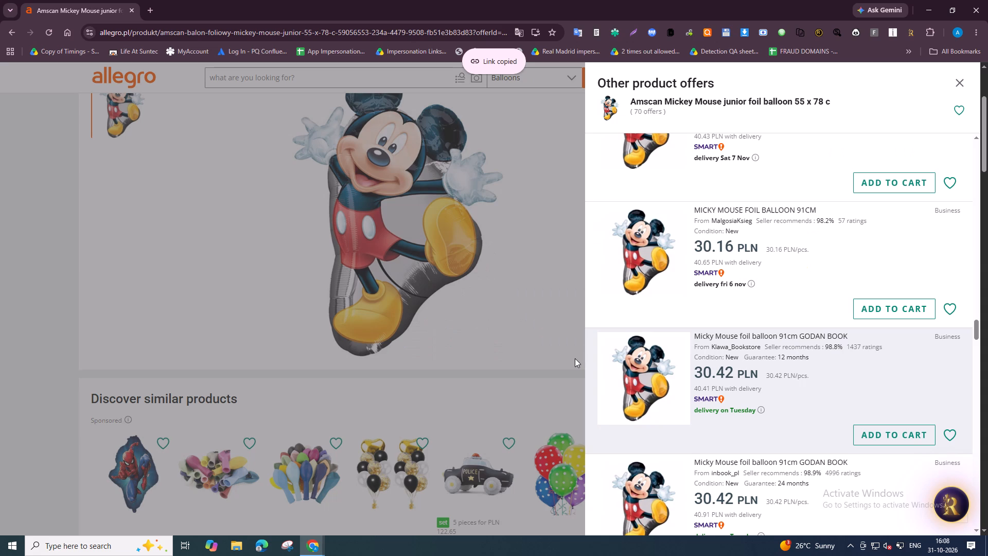
scroll(820, 399, down, 6)
scroll(763, 244, up, 1)
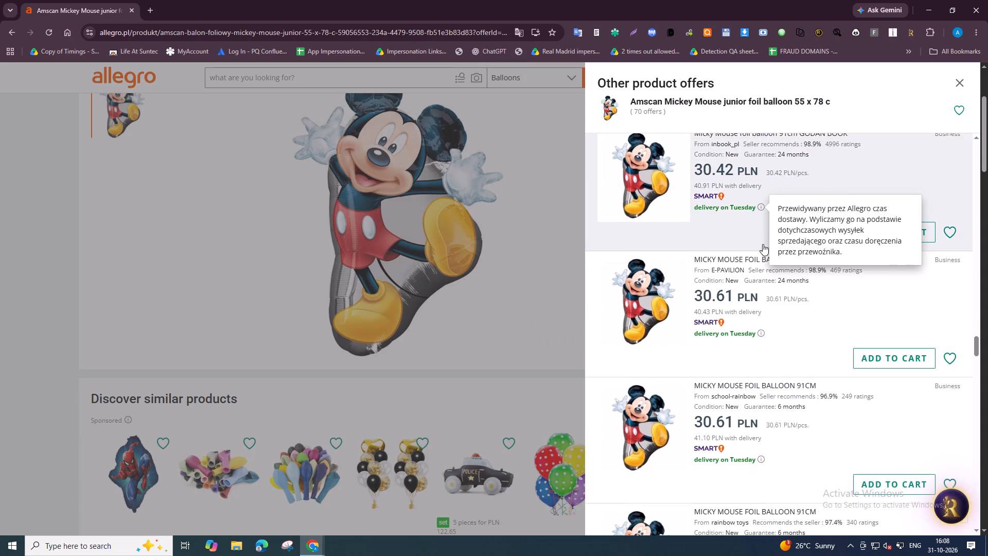
right_click(768, 185)
click(799, 296)
key(alt+Tab)
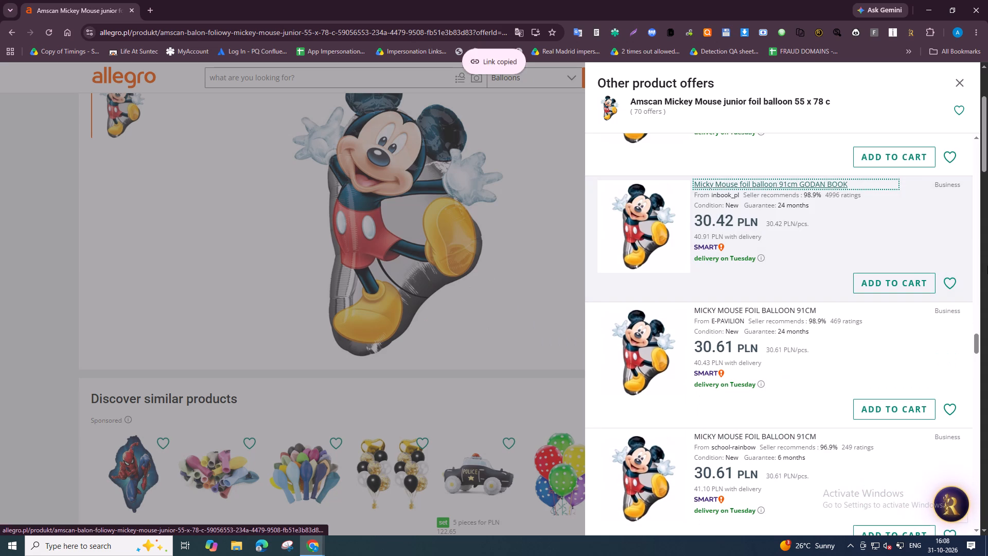
key(ctrl+v)
key(Down)
Record the link of E-PAVILION's 30.61 PLN Micky Mouse foil balloon offer in Links row 103675 of the detection sheet.
key(alt+Tab)
key(Down)
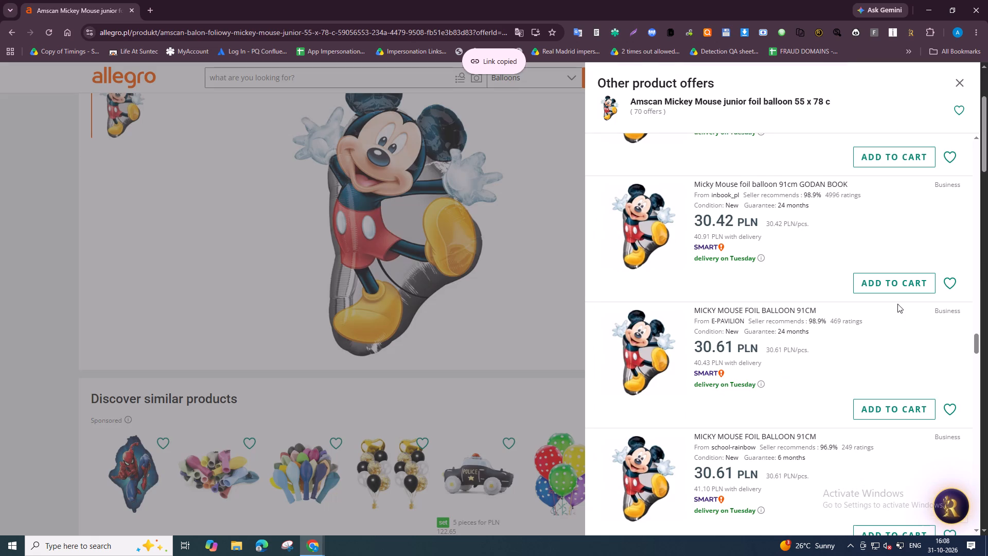
right_click(771, 287)
click(799, 396)
key(alt+Tab)
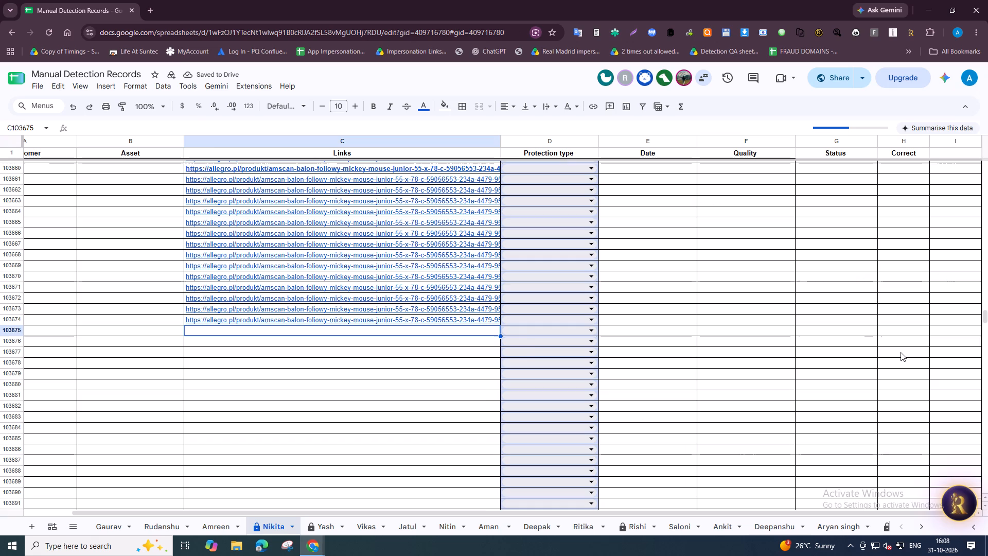
key(ctrl+v)
key(Down)
Record the link of school-rainbow's 30.61 PLN Micky Mouse foil balloon offer in Links row 103676 of the detection sheet.
key(alt+Tab)
key(Down)
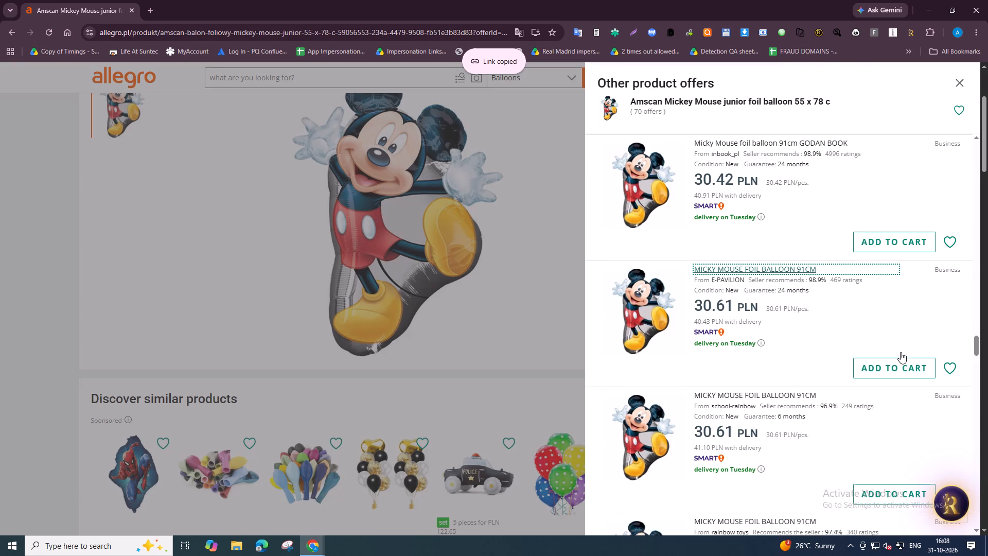
right_click(753, 397)
click(811, 307)
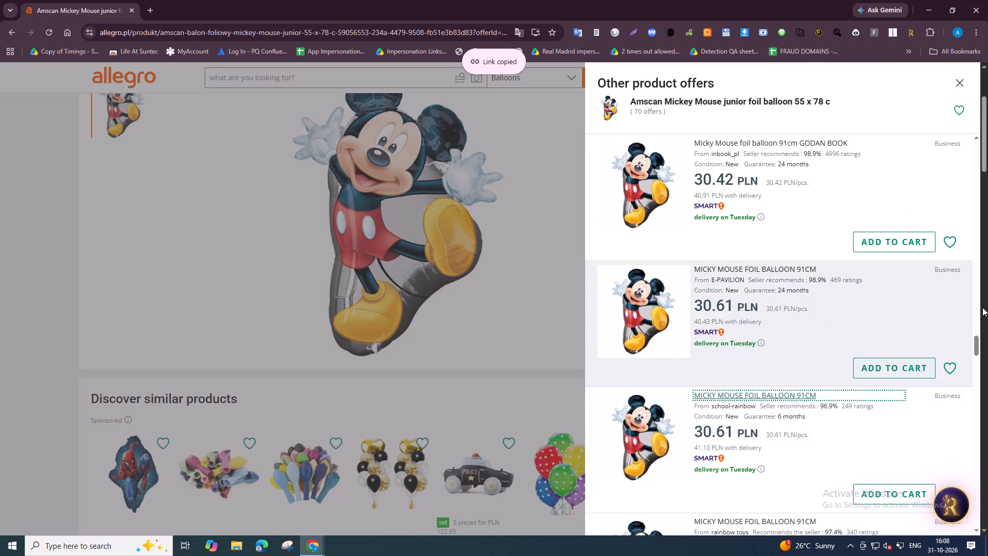
key(alt+Tab)
key(Down)
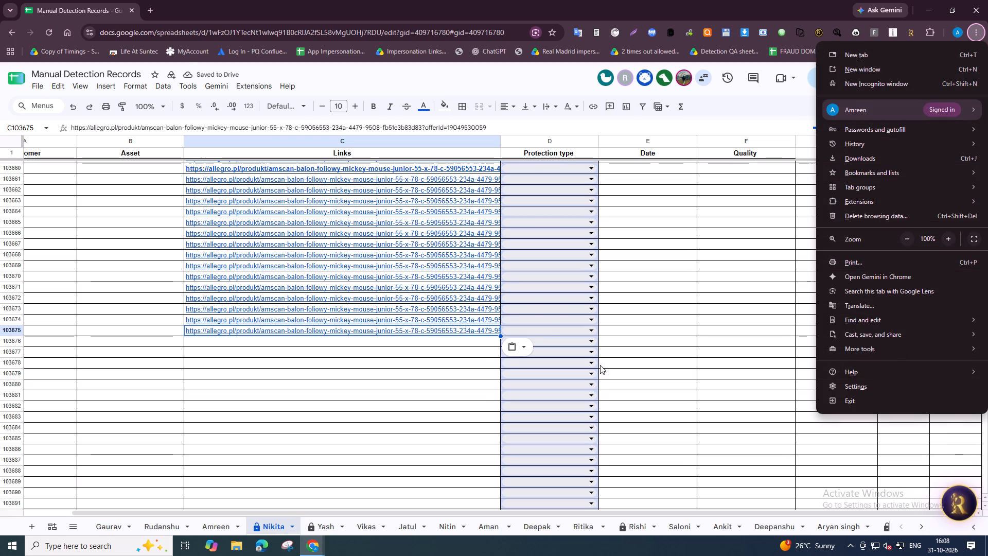
click(389, 338)
key(ctrl+v)
key(Down)
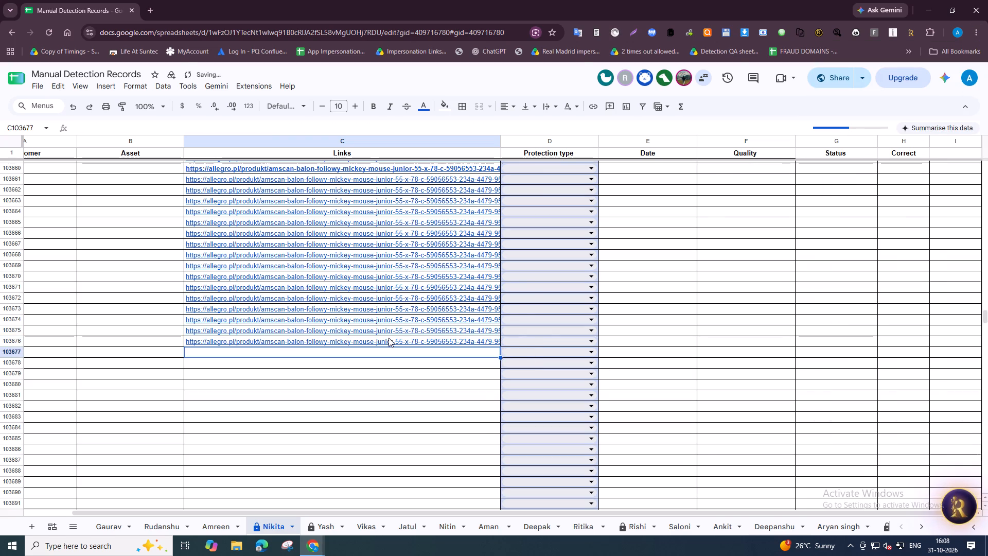
Record the link of rainbow toys' 30.61 PLN Micky Mouse foil balloon offer in Links row 103677 of the detection sheet.
key(alt+Tab)
key(Down)
scroll(726, 404, down, 5)
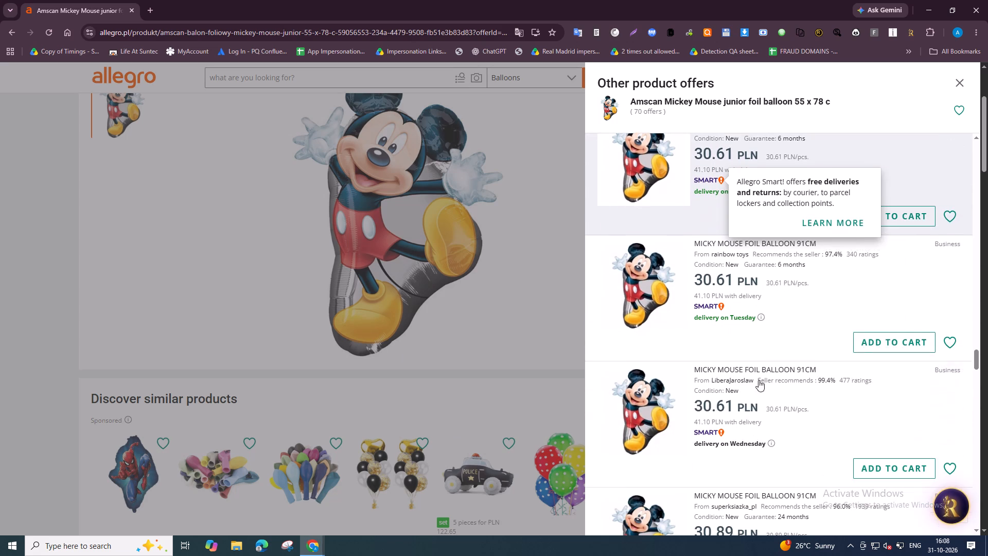
right_click(745, 244)
click(775, 354)
key(alt+Tab)
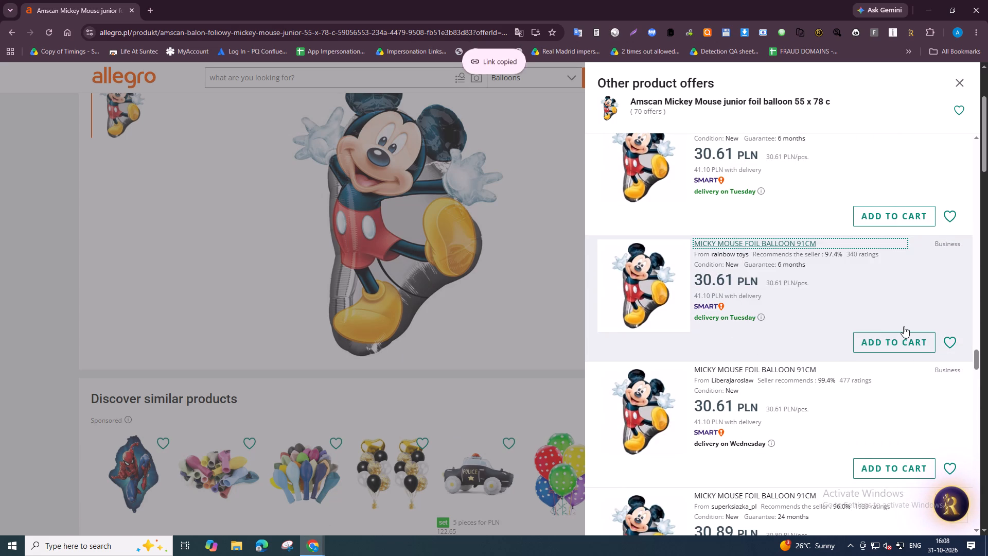
key(ctrl+v)
key(Down)
Record the link of the 30.61 PLN Micky Mouse balloon offer listed after rainbow toys in Links row 103678 of the detection sheet.
key(alt+Tab)
key(Down)
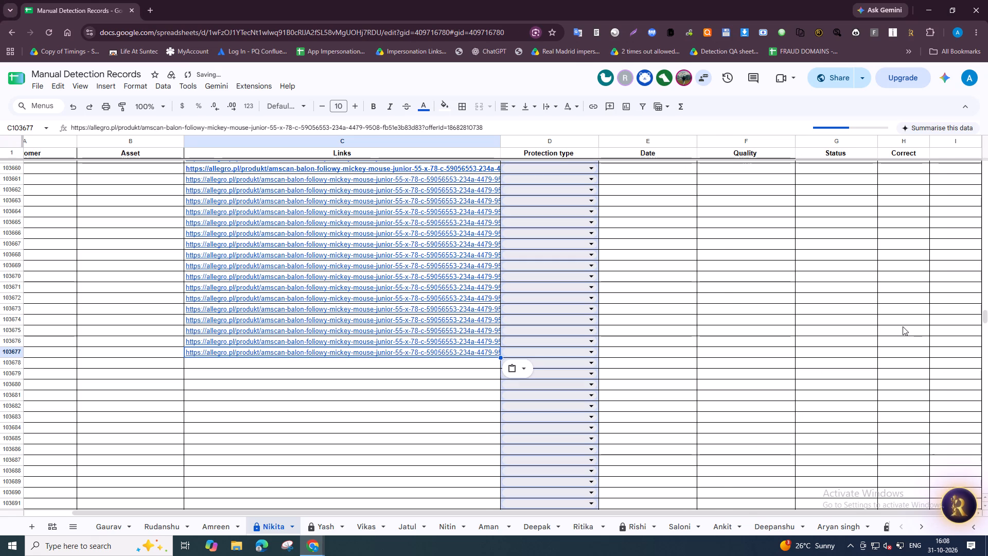
right_click(768, 347)
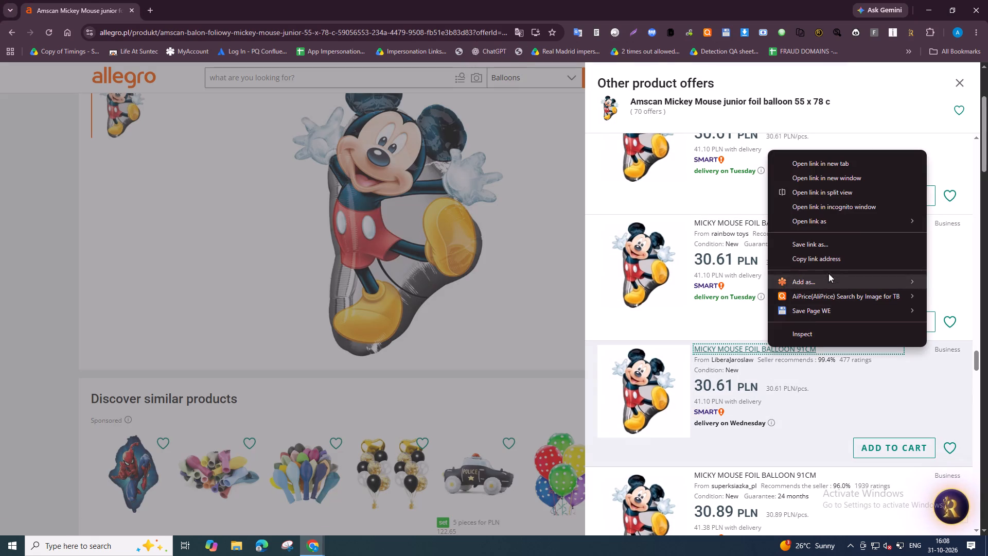
click(835, 255)
key(alt+Tab)
key(Down)
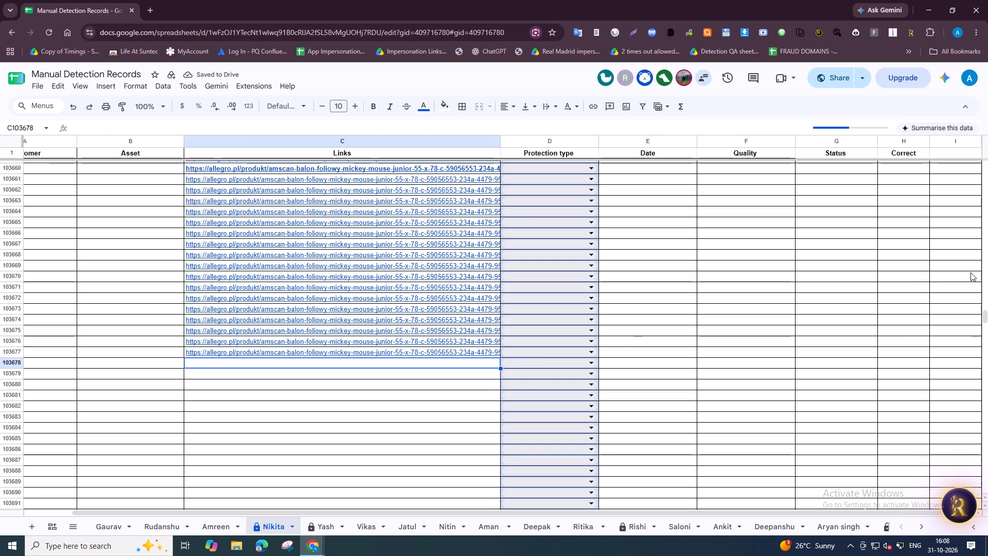
key(ctrl+v)
key(Down)
Record the link of superksiazka_pl's 30.89 PLN Micky Mouse foil balloon offer in Links row 103679 of the detection sheet.
key(alt+Tab)
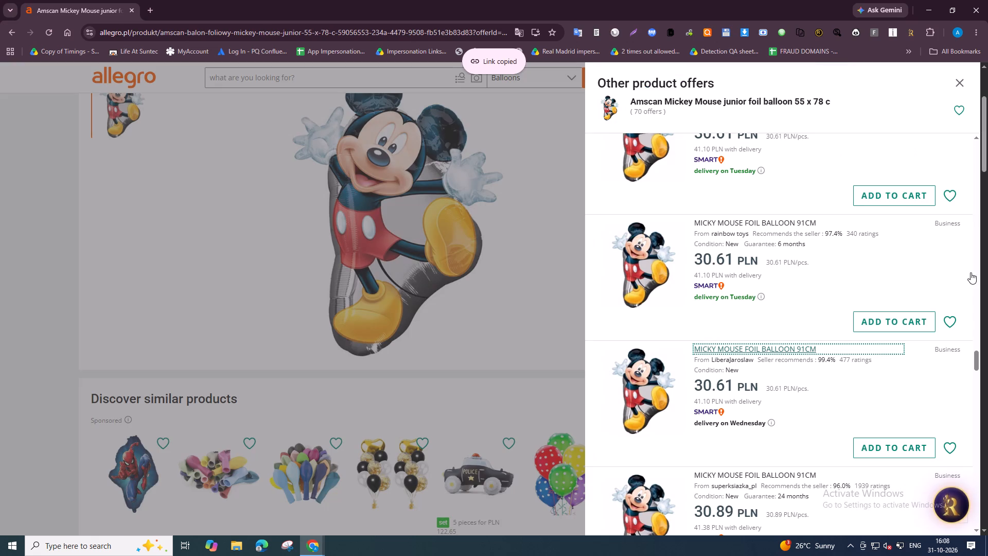
key(Down)
scroll(852, 328, down, 2)
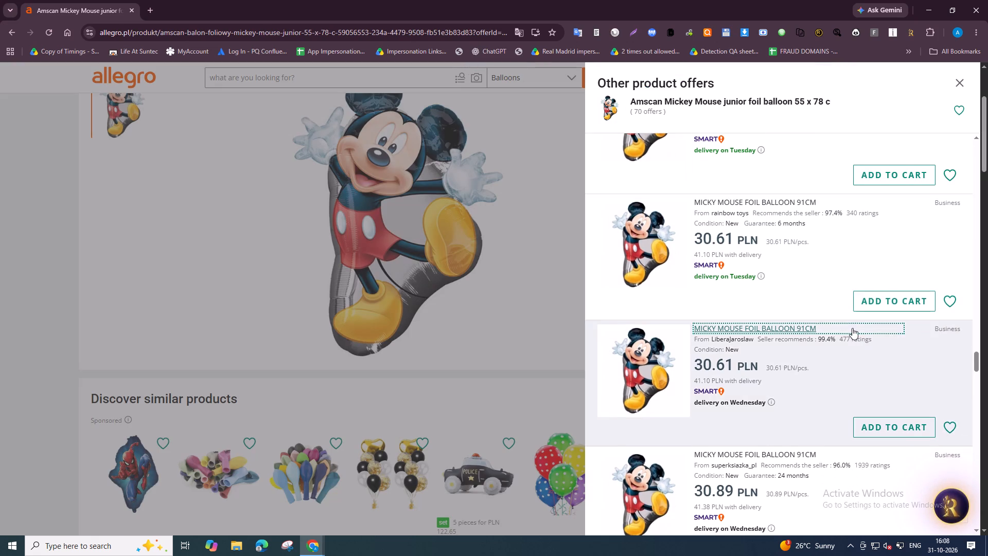
scroll(852, 328, down, 2)
right_click(777, 245)
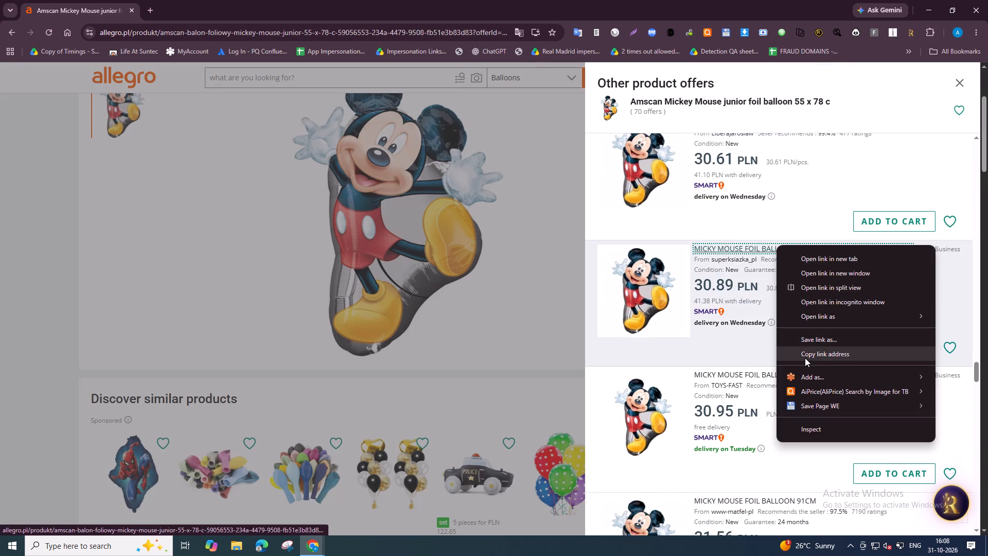
click(805, 358)
key(alt+Tab)
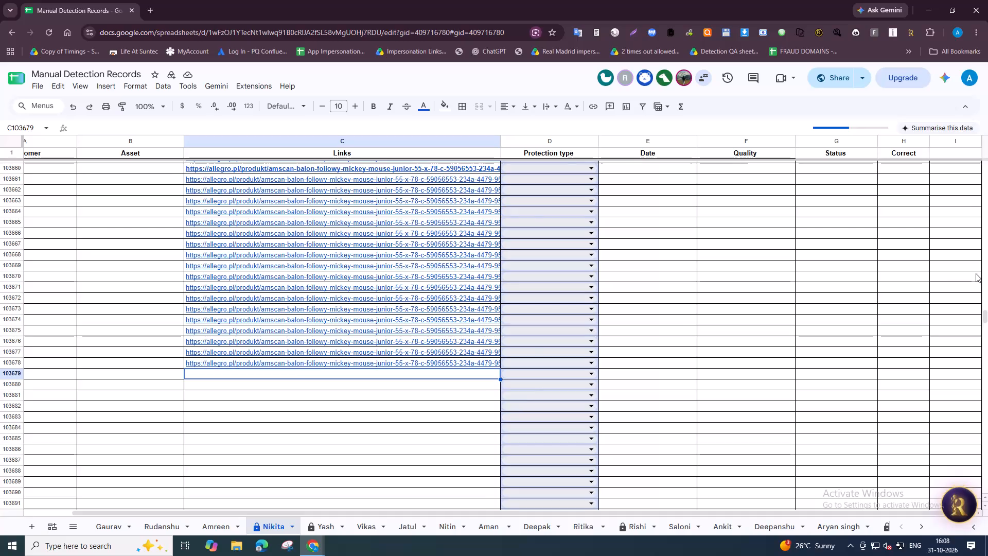
key(ctrl+v)
key(Down)
Record the link of TOYS-FAST's 30.95 PLN Micky Mouse foil balloon offer in Links row 103680 of the detection sheet.
key(alt+Tab)
key(Down)
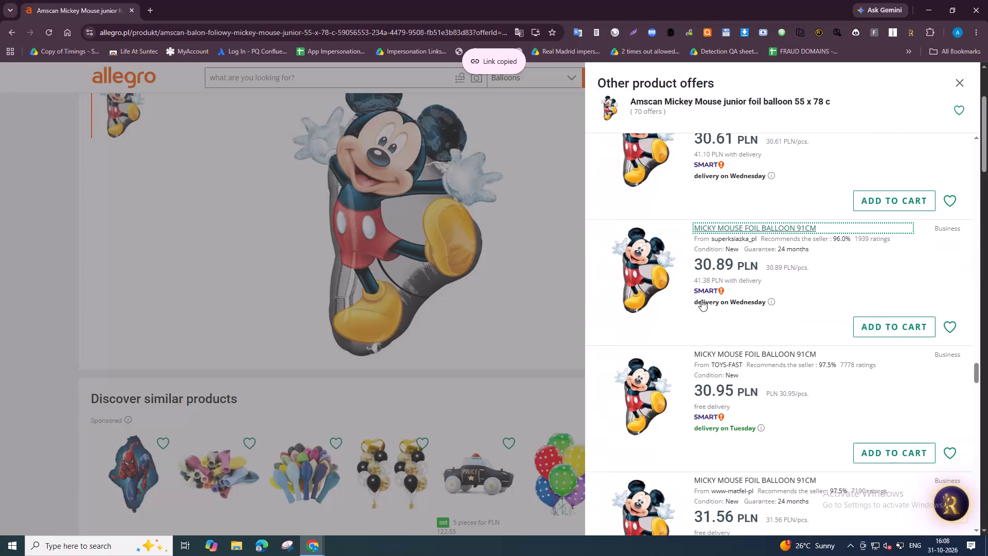
right_click(725, 352)
click(781, 263)
key(alt+Tab)
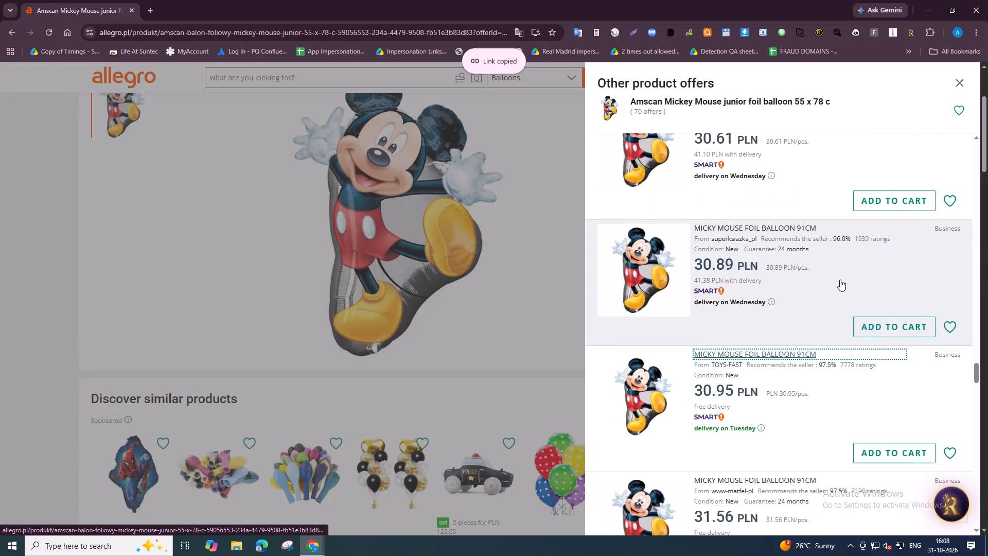
key(ctrl+v)
key(ctrl+shift+Up)
key(Down)
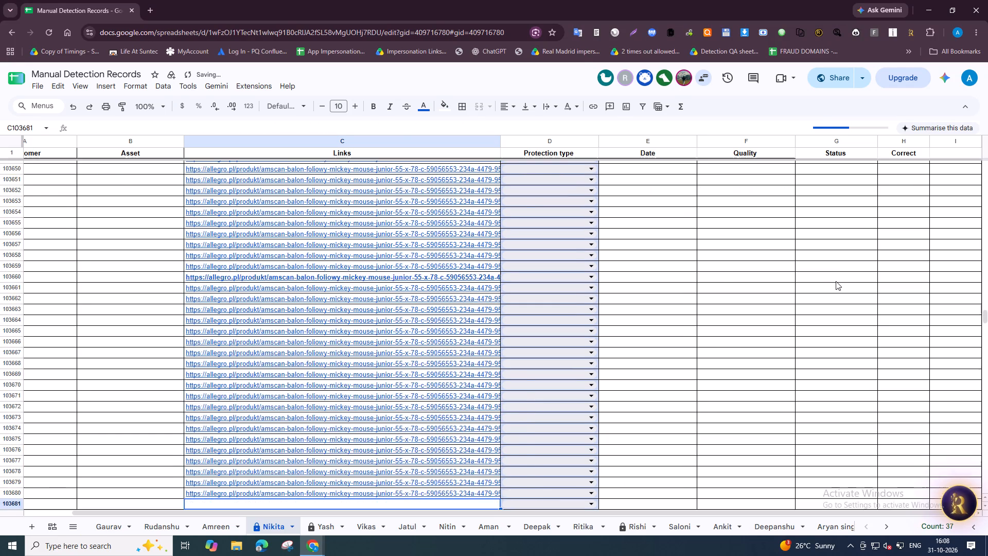
Record the link of www-matfel-pl's 31.56 PLN Micky Mouse foil balloon offer in Links row 103681 of the detection sheet.
key(alt+Tab)
key(Down)
scroll(762, 317, down, 5)
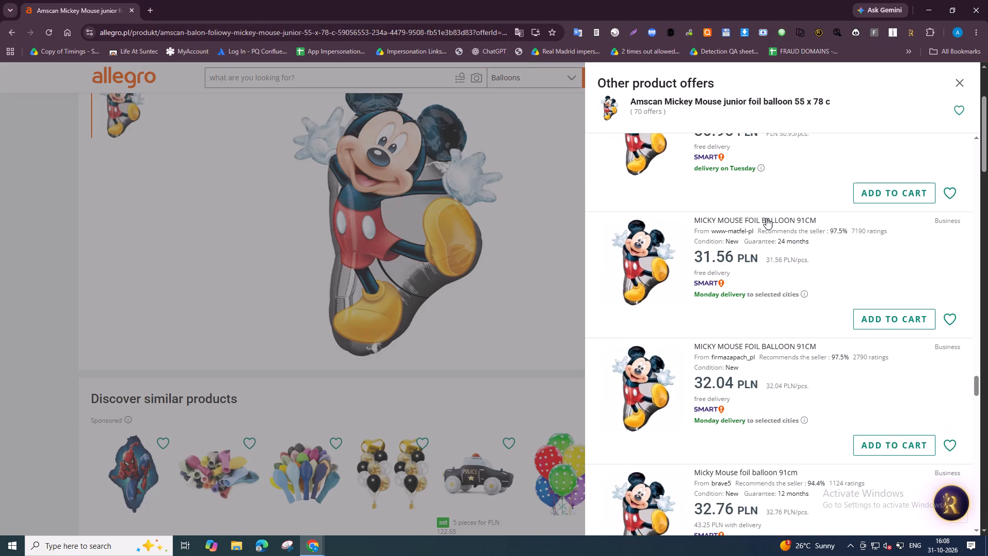
right_click(768, 202)
click(793, 310)
key(alt+Tab)
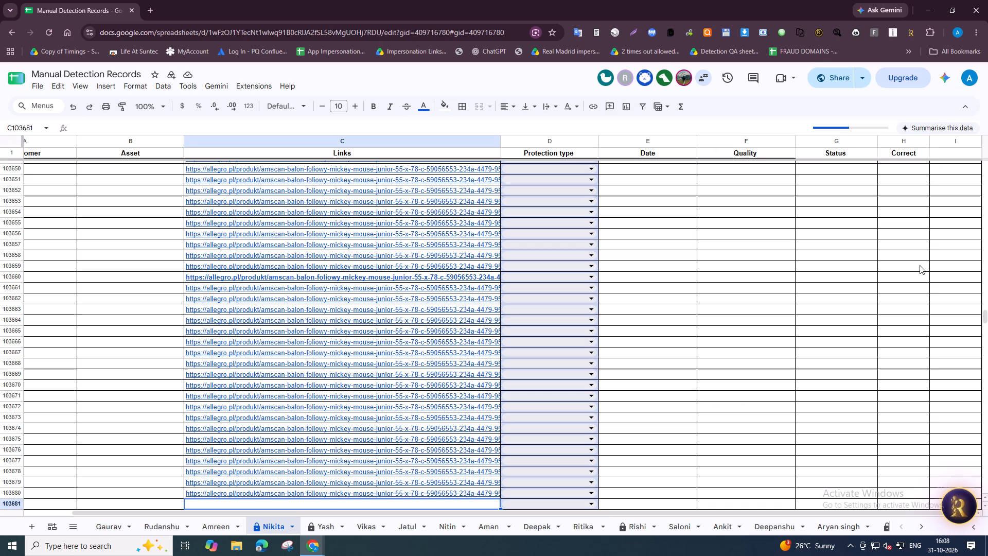
key(ctrl+v)
key(Down)
Record the link of firmazapach_pl's 32.04 PLN Micky Mouse foil balloon offer in Links row 103682 of the detection sheet.
key(alt+Tab)
key(Down)
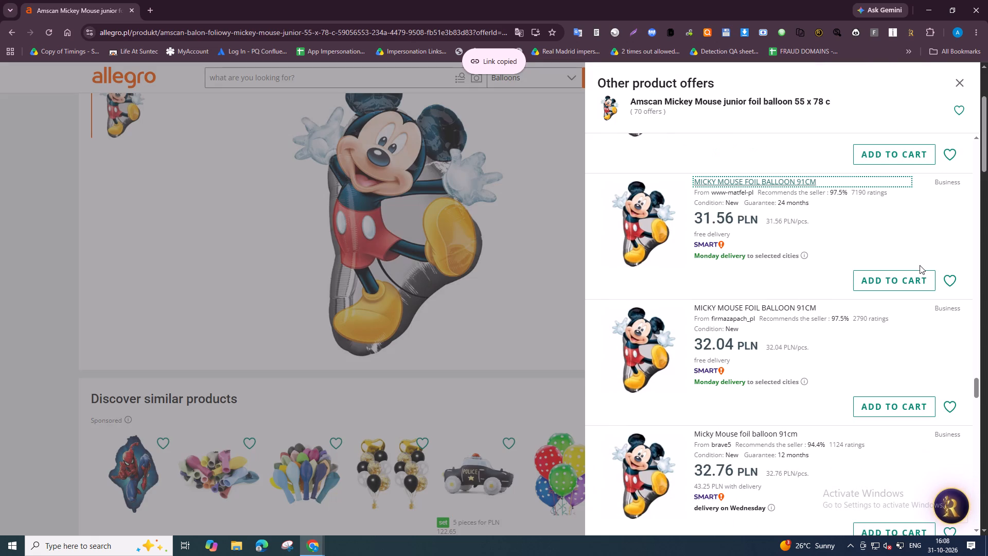
right_click(769, 306)
click(802, 414)
key(alt+Tab)
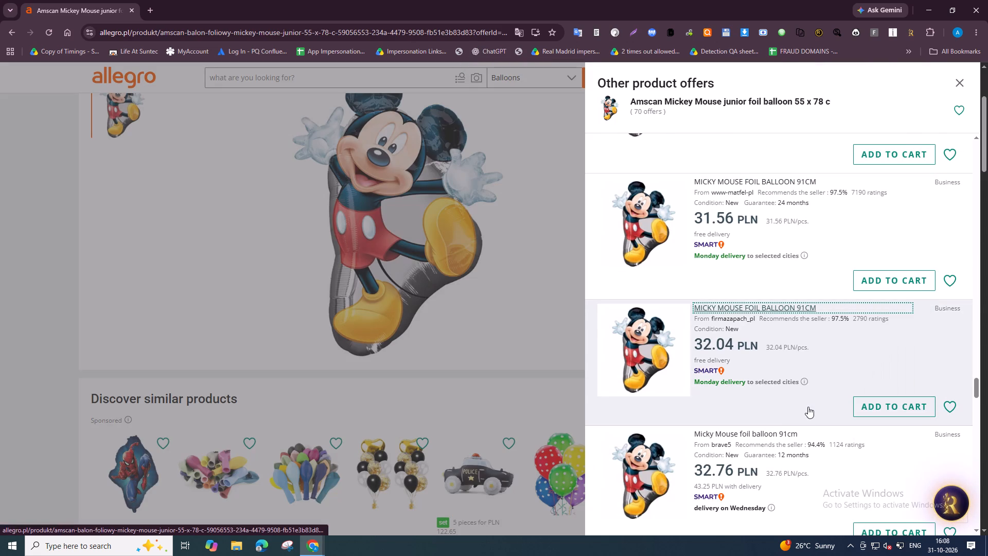
key(ctrl+v)
key(Down)
Record the link of brave5's 32.76 PLN Micky Mouse foil balloon offer in Links row 103683 of the detection sheet.
key(alt+Tab)
key(Down)
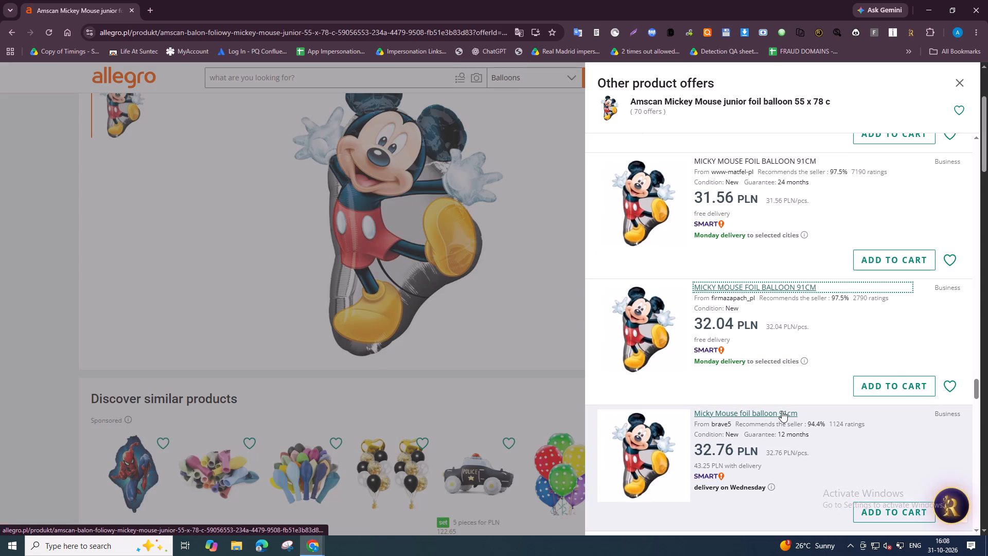
scroll(760, 383, down, 3)
right_click(762, 259)
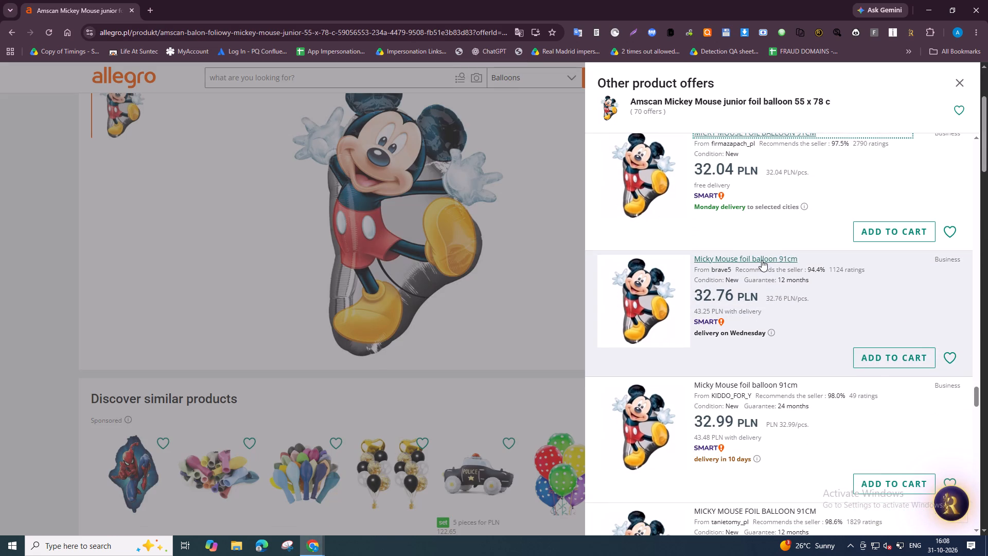
click(780, 364)
key(alt+Tab)
key(ctrl+v)
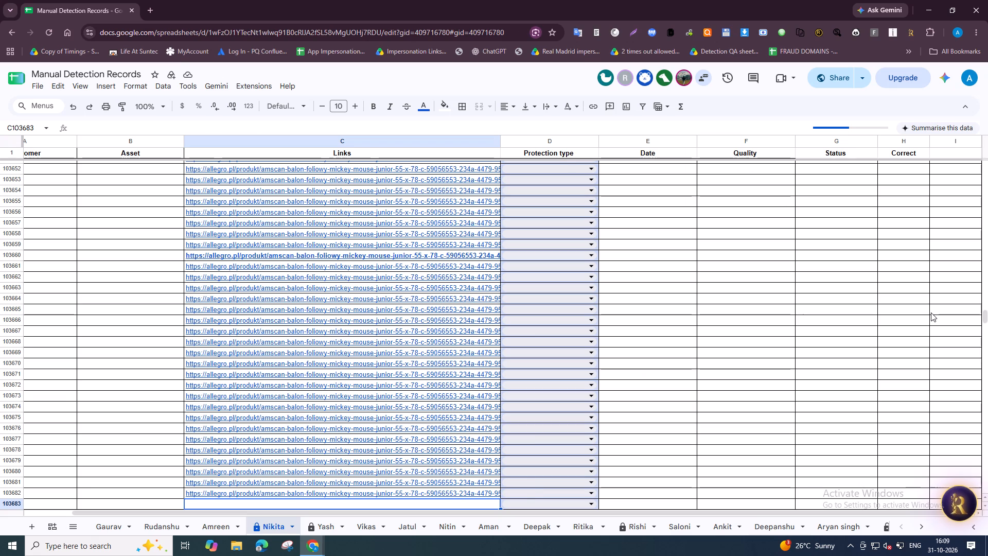
key(Down)
Record the link of KIDDO_FOR_Y's 32.99 PLN Micky Mouse foil balloon offer in Links row 103684 of the detection sheet.
key(alt+Tab)
key(Down)
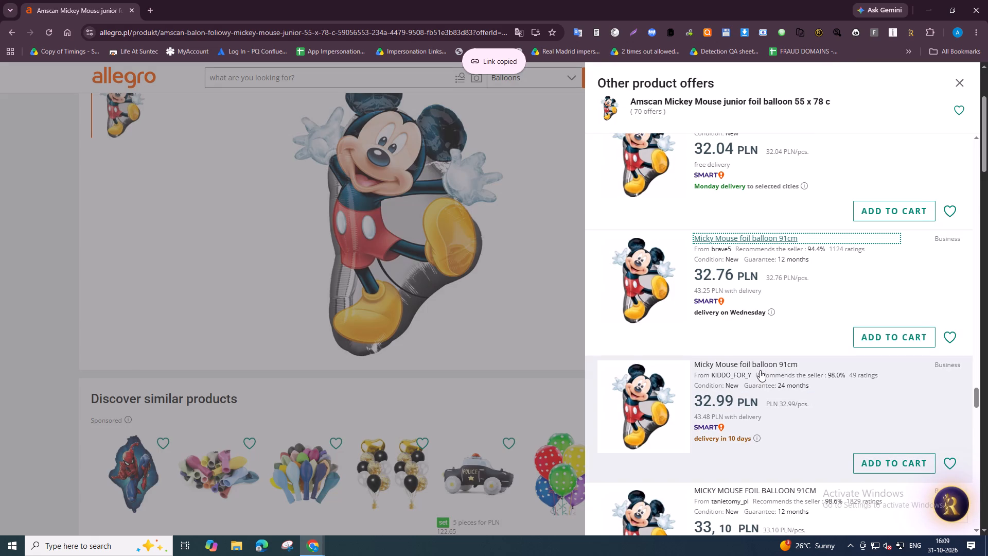
right_click(763, 366)
click(813, 279)
key(alt+Tab)
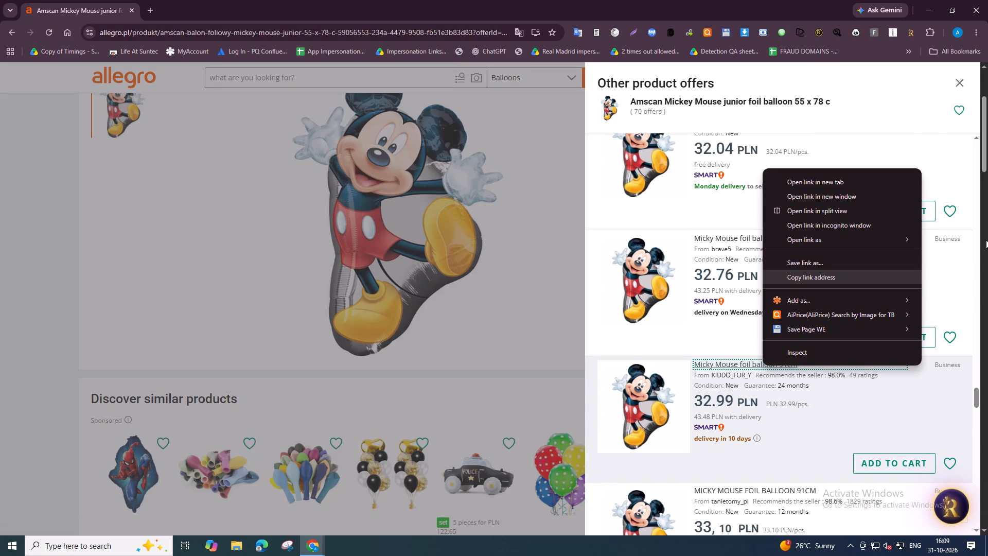
key(ctrl+v)
key(Down)
key(alt+Tab)
key(Down)
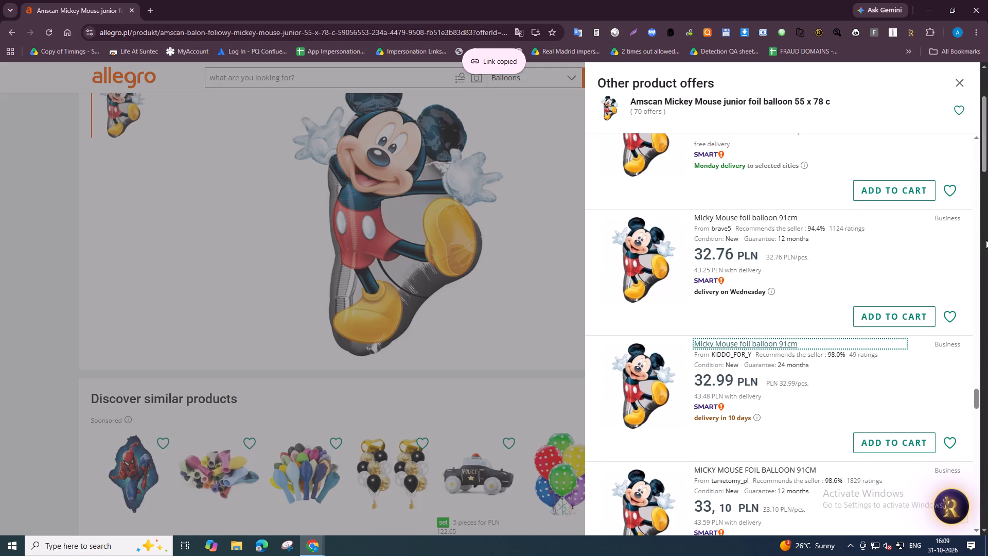
scroll(810, 340, down, 4)
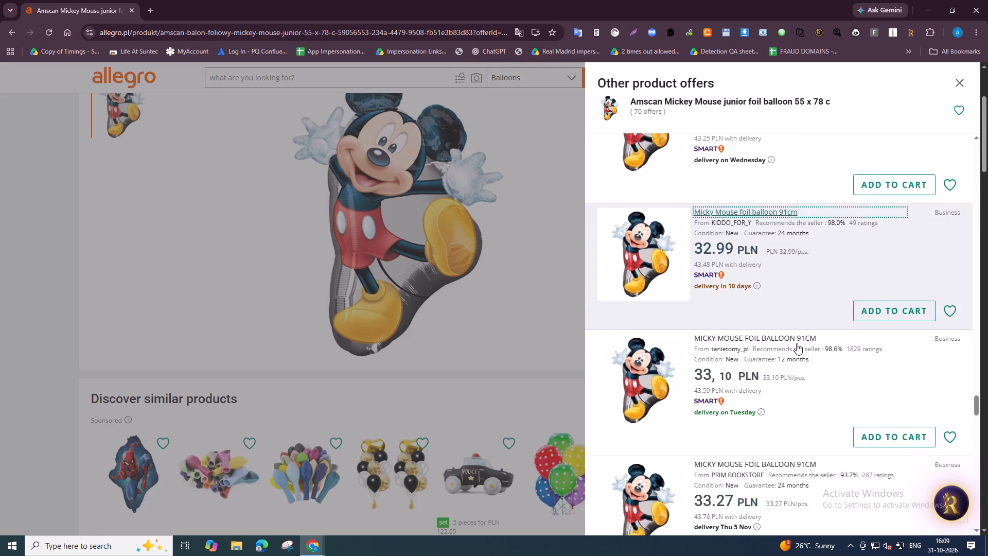
right_click(775, 265)
click(811, 373)
key(alt+Tab)
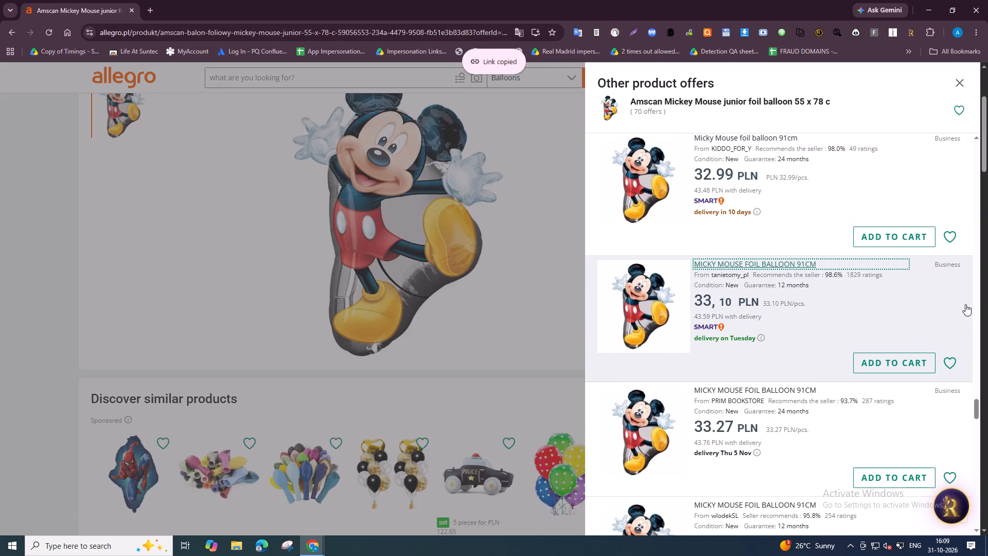
key(ctrl+v)
key(ctrl+Down)
Record the link of PRIM BOOKSTORE's 33.27 PLN Micky Mouse foil balloon offer in Links row 103686 of the detection sheet.
key(alt+Tab)
key(Down)
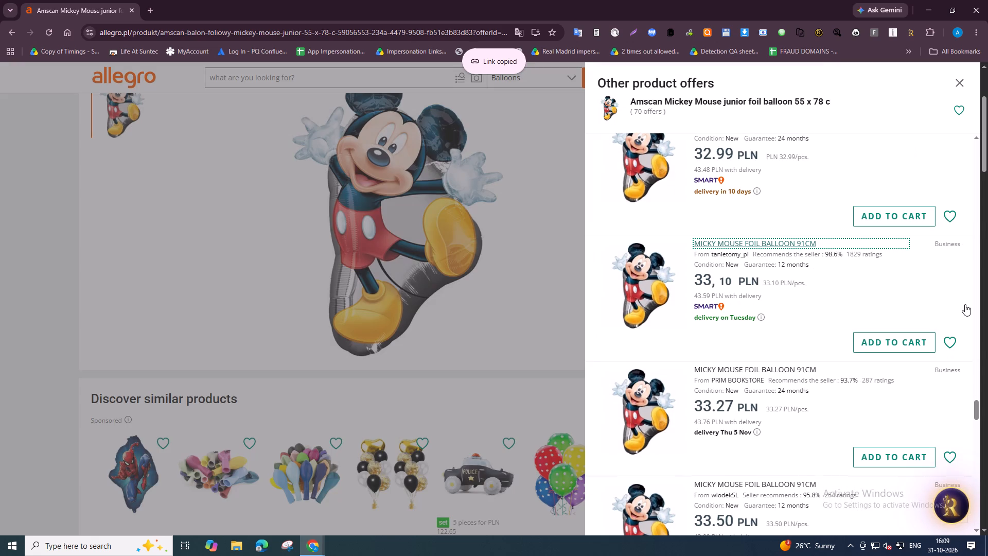
right_click(738, 369)
click(801, 282)
key(alt+Tab)
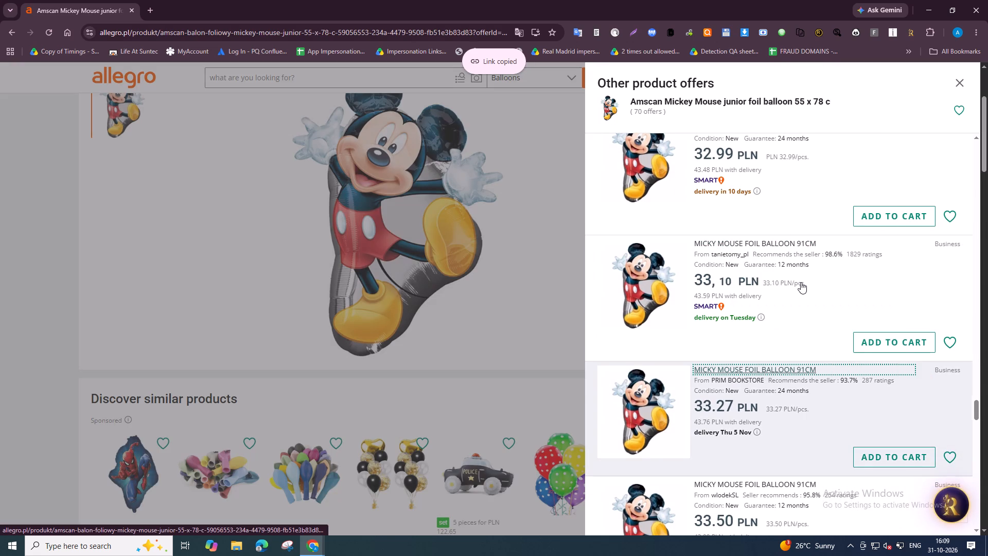
key(Down)
key(ctrl+v)
key(Down)
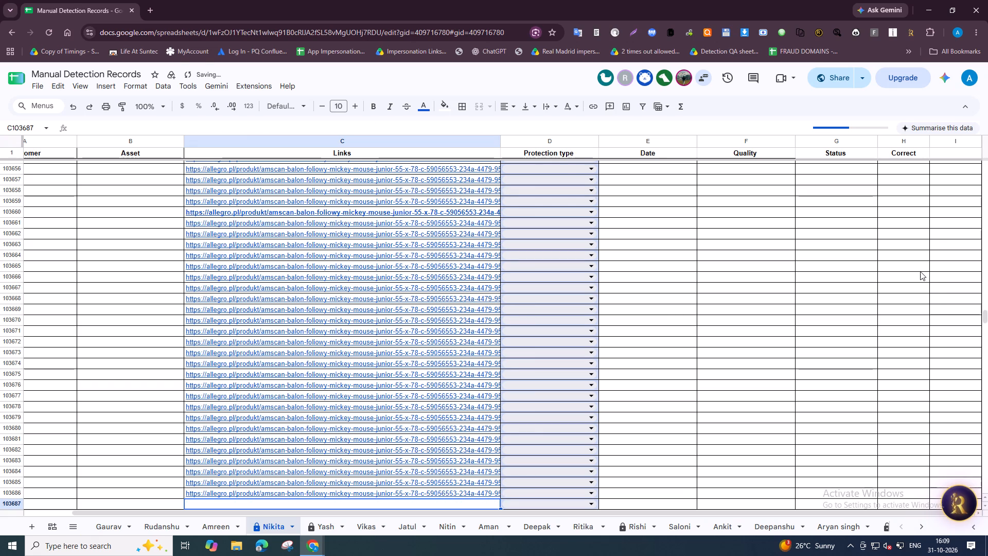
scroll(598, 277, down, 5)
key(alt+Tab)
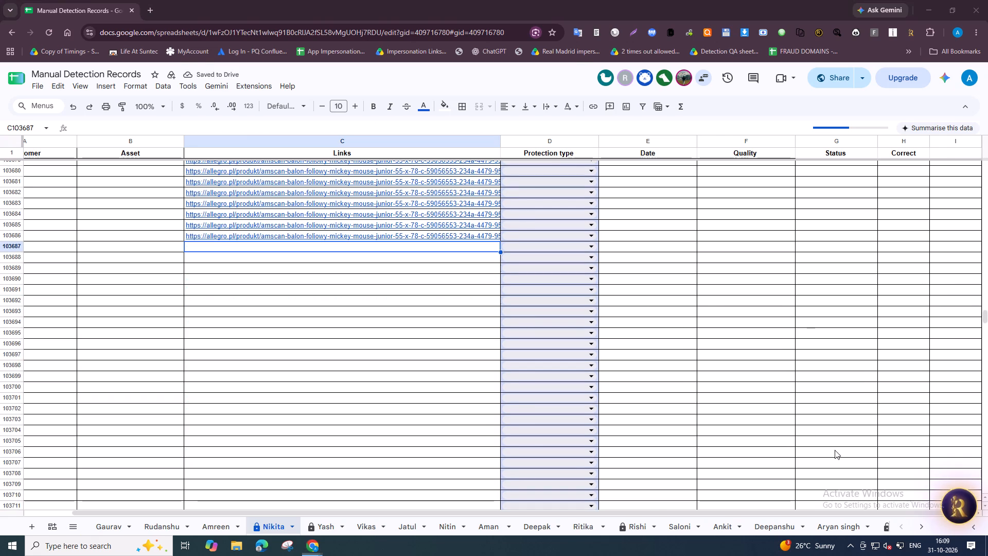
key(Down)
scroll(848, 431, down, 5)
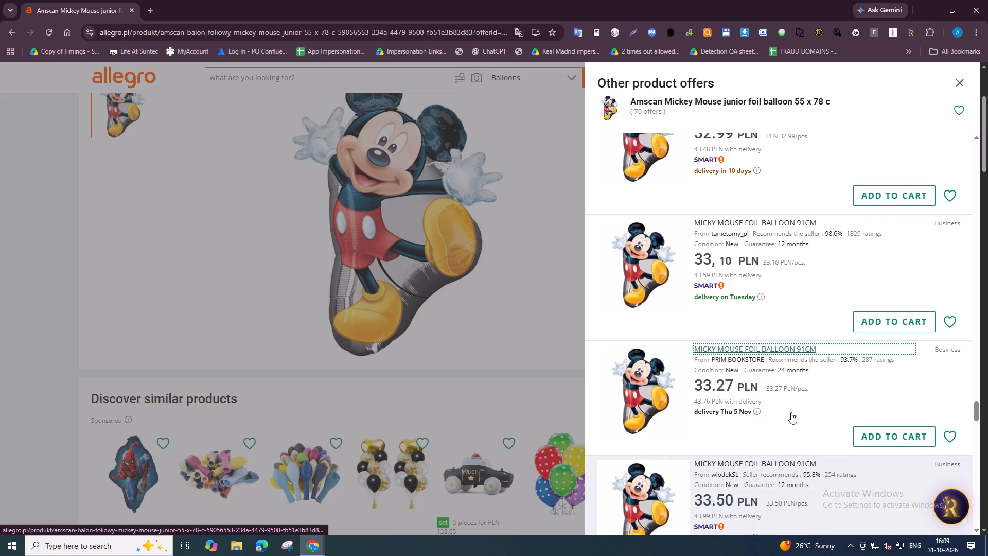
right_click(745, 210)
click(782, 316)
key(alt+Tab)
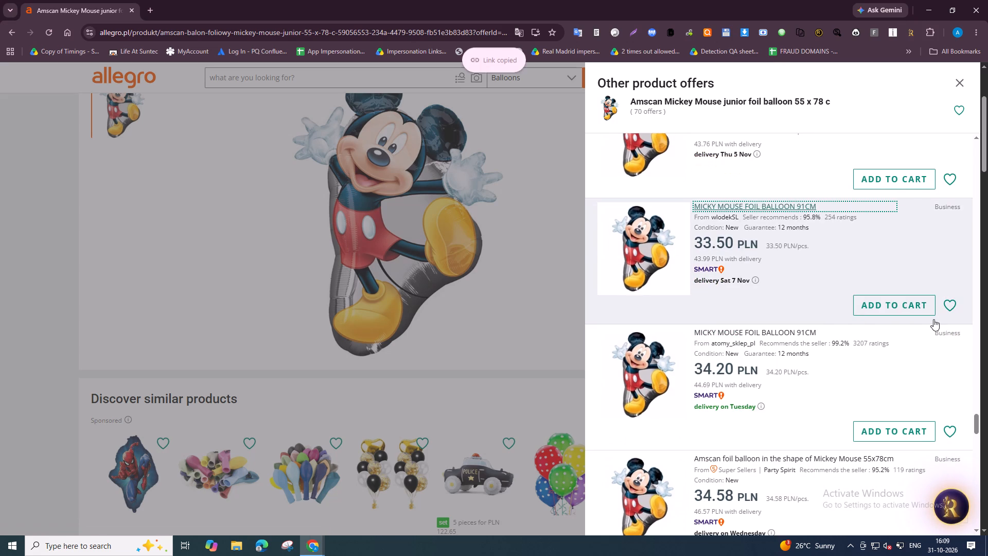
key(ctrl+v)
key(Down)
Record the link of atomy_sklep_pl's 34.20 PLN Micky Mouse foil balloon offer in Links row 103688 of the detection sheet.
key(alt+Tab)
key(Down)
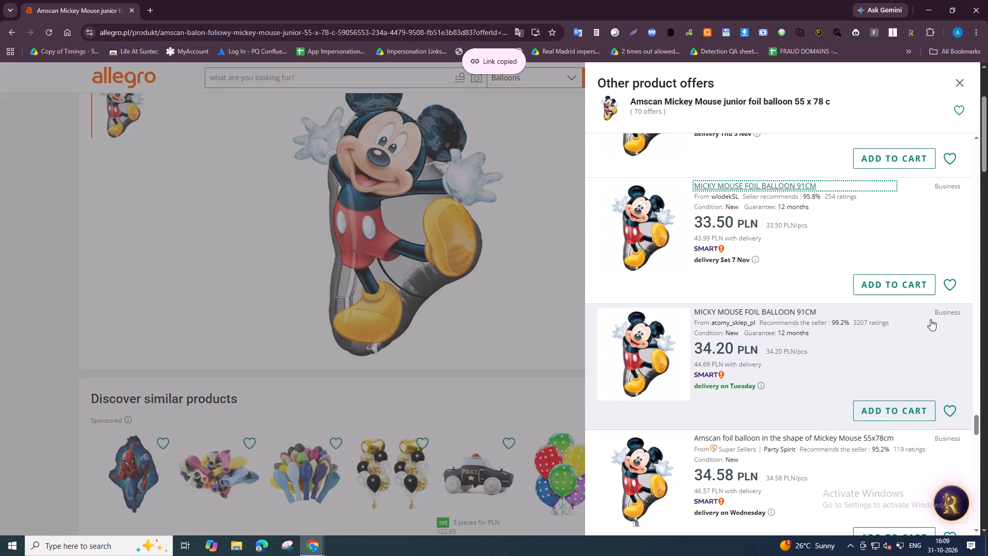
right_click(755, 310)
click(788, 420)
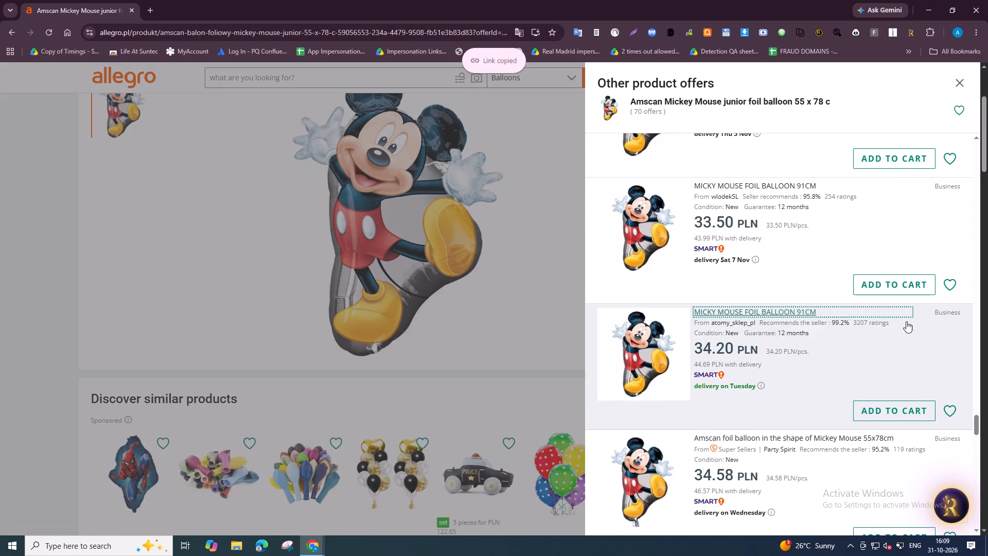
key(alt+Tab)
key(ctrl+v)
key(ctrl+Down)
Record the link of Party Spirit's 34.58 PLN Amscan Mickey Mouse foil balloon offer in Links row 103689 of the detection sheet.
key(alt+Tab)
key(Down)
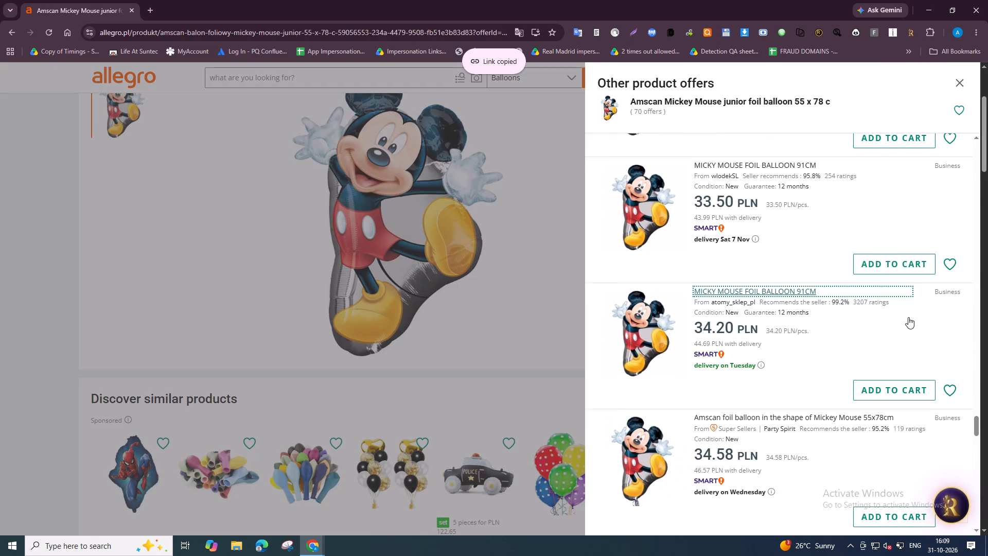
right_click(776, 416)
click(831, 322)
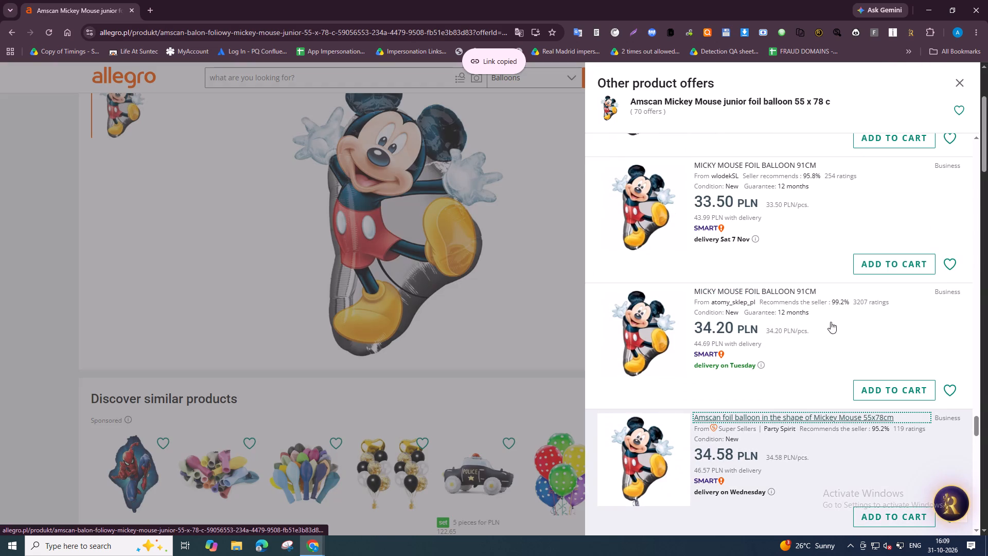
key(alt+Tab)
key(Down)
key(ctrl+v)
key(Down)
Record the link of alturio_pl's 34.60 PLN Micky Mouse foil balloon offer in Links row 103690 of the detection sheet.
key(alt+Tab)
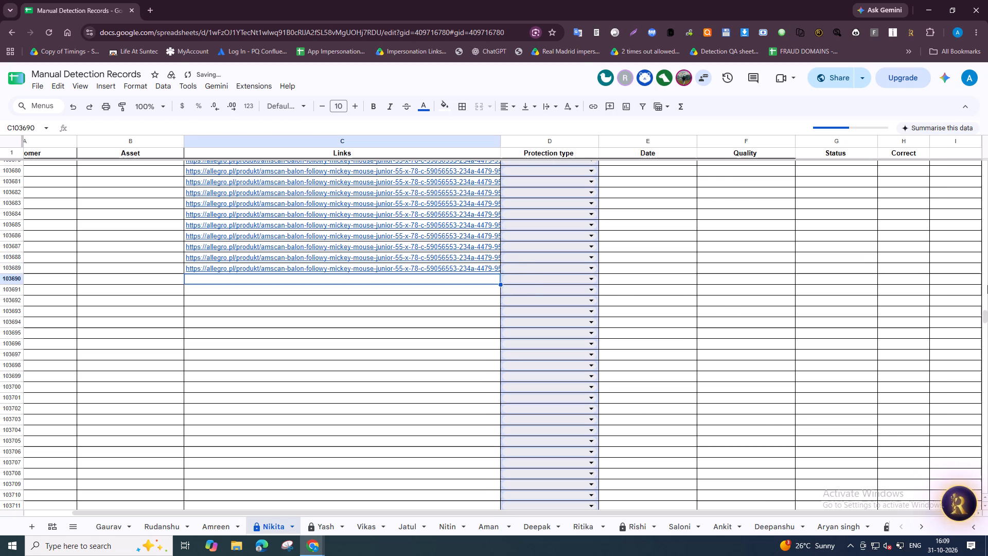
key(Down)
scroll(787, 383, down, 5)
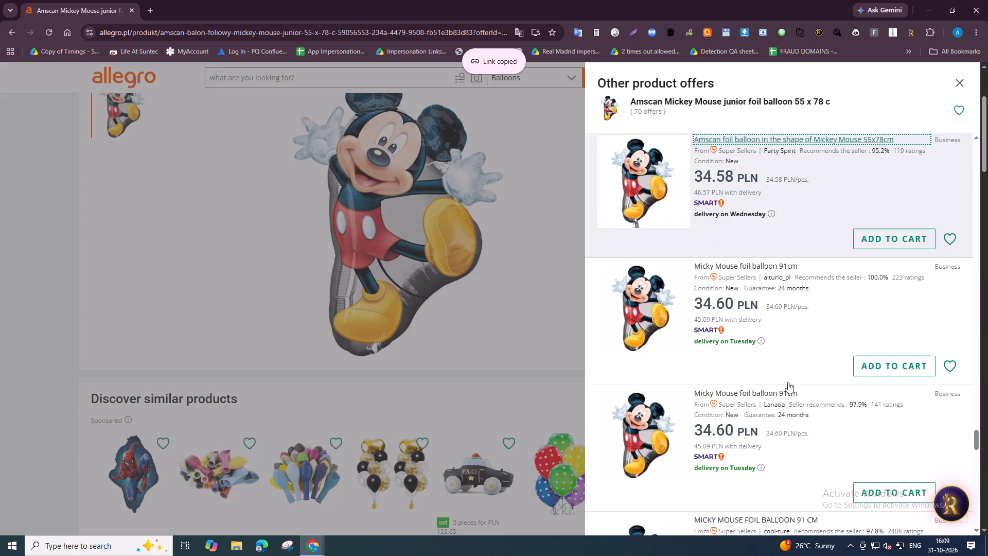
right_click(771, 269)
click(805, 381)
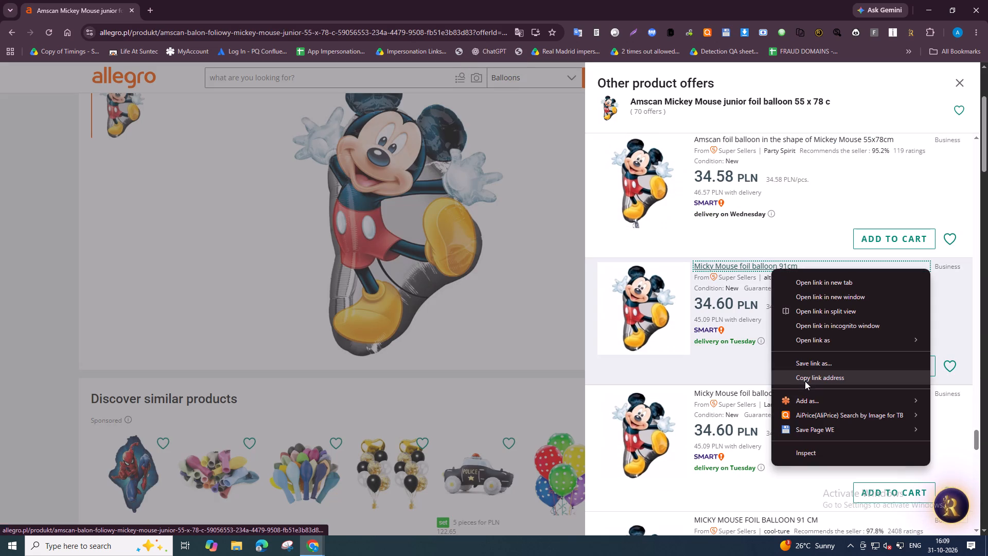
key(alt+Tab)
key(ctrl+v)
key(Down)
Record the link of Lanatia's 34.60 PLN Micky Mouse foil balloon offer in Links row 103691 of the detection sheet.
key(alt+Tab)
key(Down)
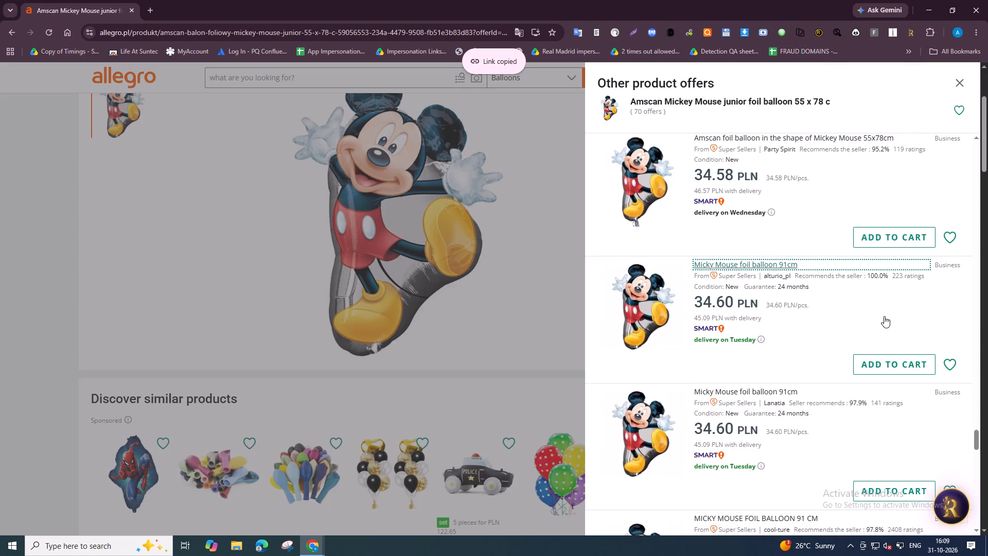
scroll(764, 366, down, 3)
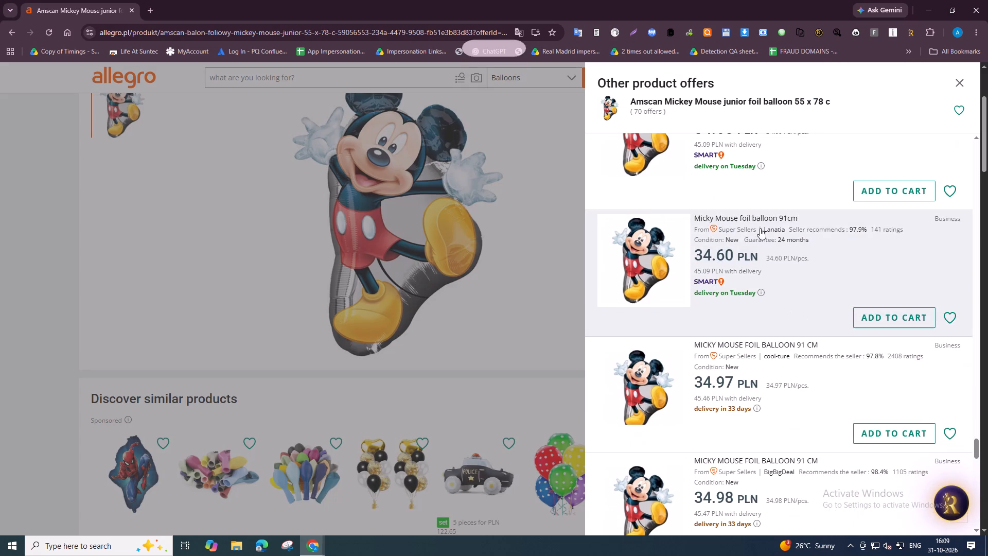
right_click(764, 220)
click(801, 328)
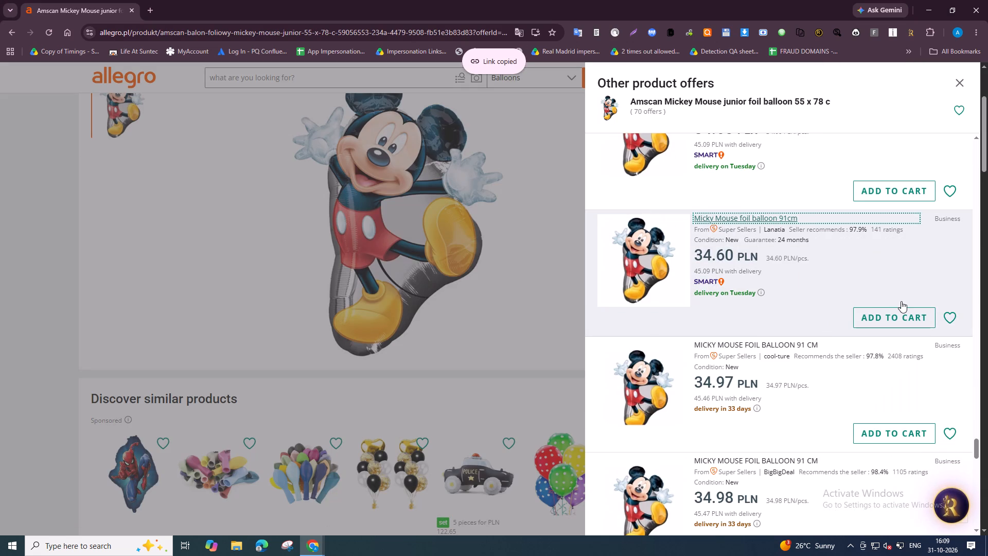
key(alt+Tab)
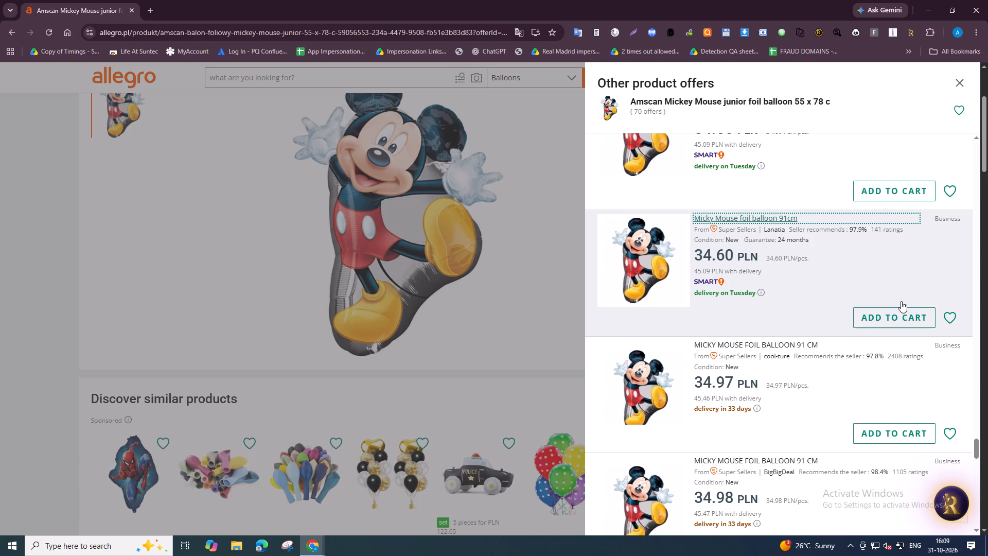
key(ctrl+v)
key(Down)
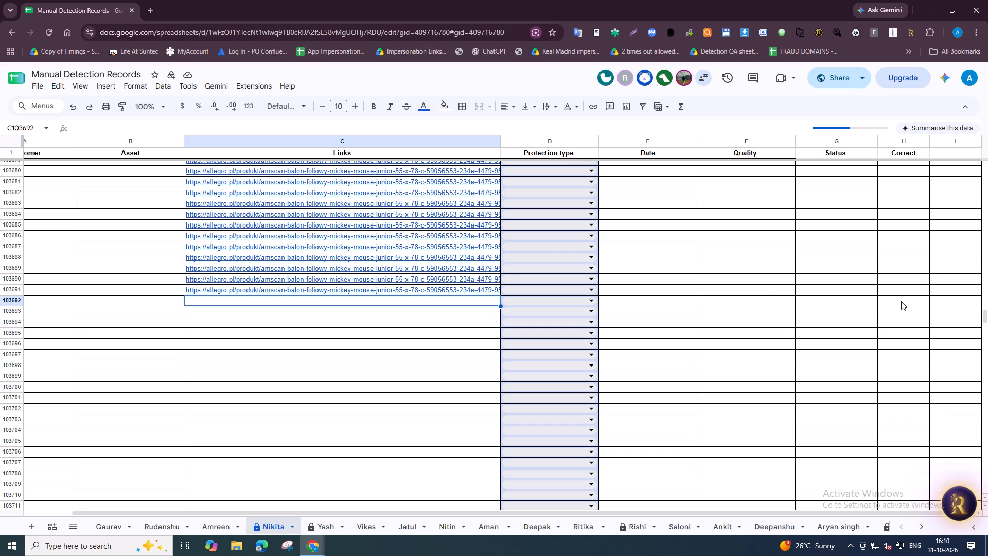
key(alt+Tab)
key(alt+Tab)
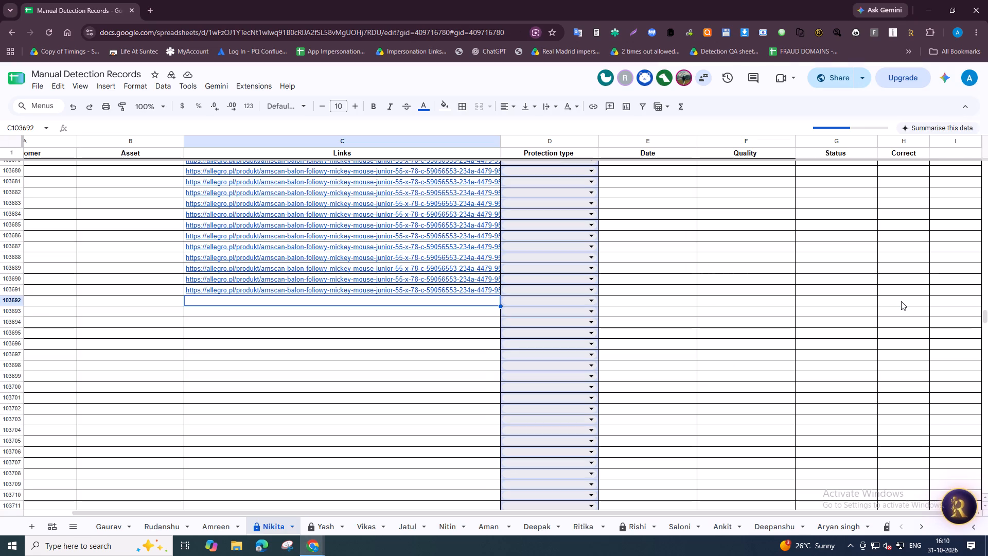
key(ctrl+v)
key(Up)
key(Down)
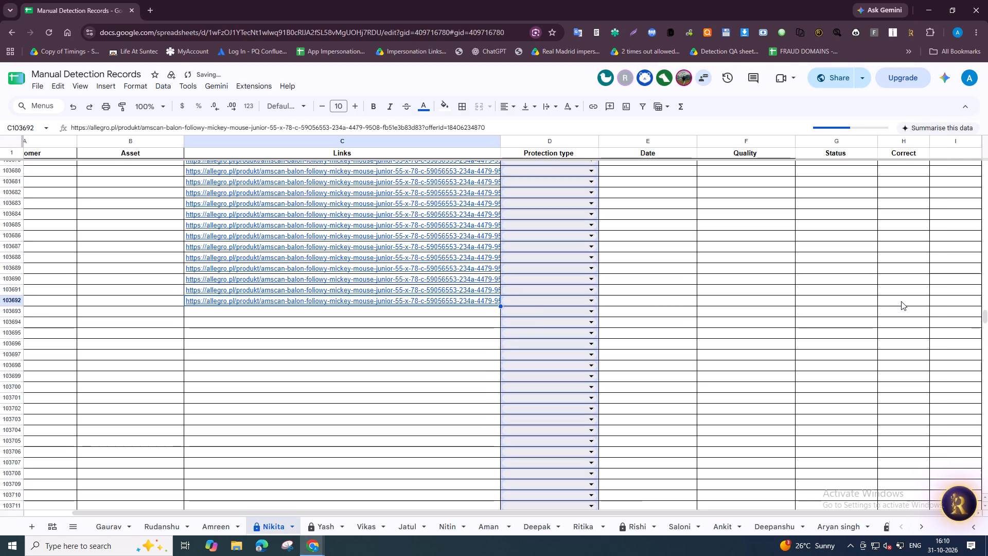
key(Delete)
Record the link of cool-ture's 34.97 PLN Micky Mouse foil balloon offer in Links row 103692 of the detection sheet.
key(alt+Tab)
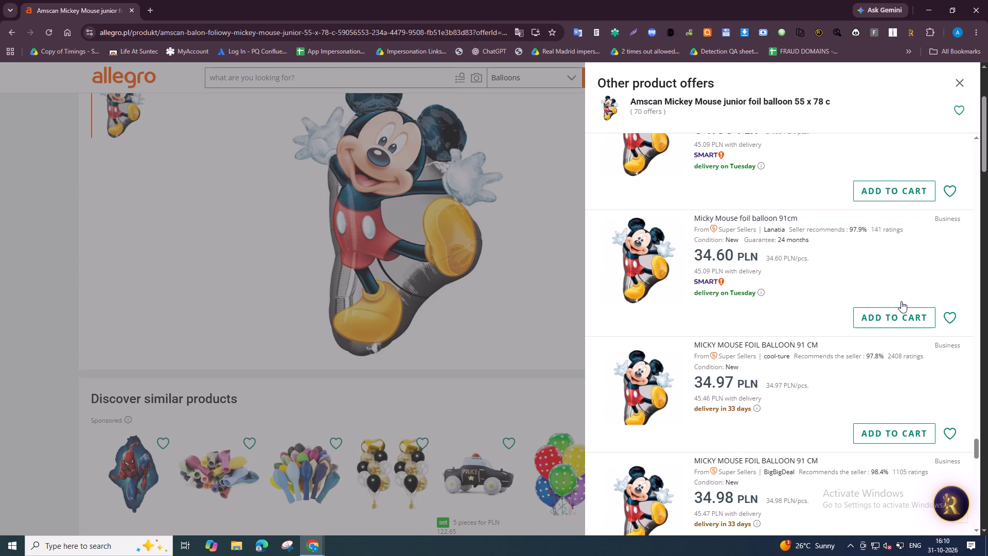
key(Down)
right_click(754, 323)
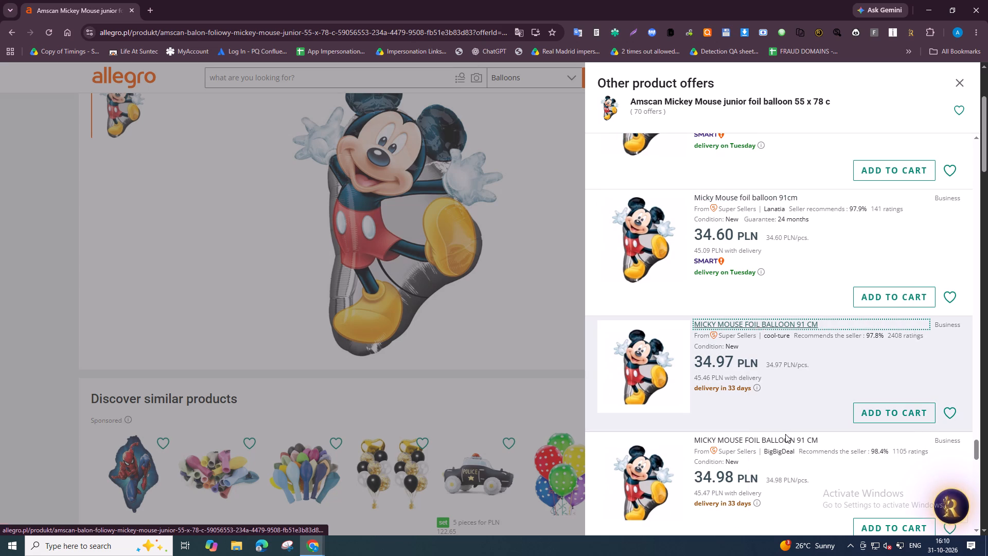
click(785, 433)
key(alt+Tab)
key(ctrl+v)
key(Down)
Record the link of BigBigDeal's 34.98 PLN Micky Mouse foil balloon offer in Links row 103693 of the detection sheet.
key(alt+Tab)
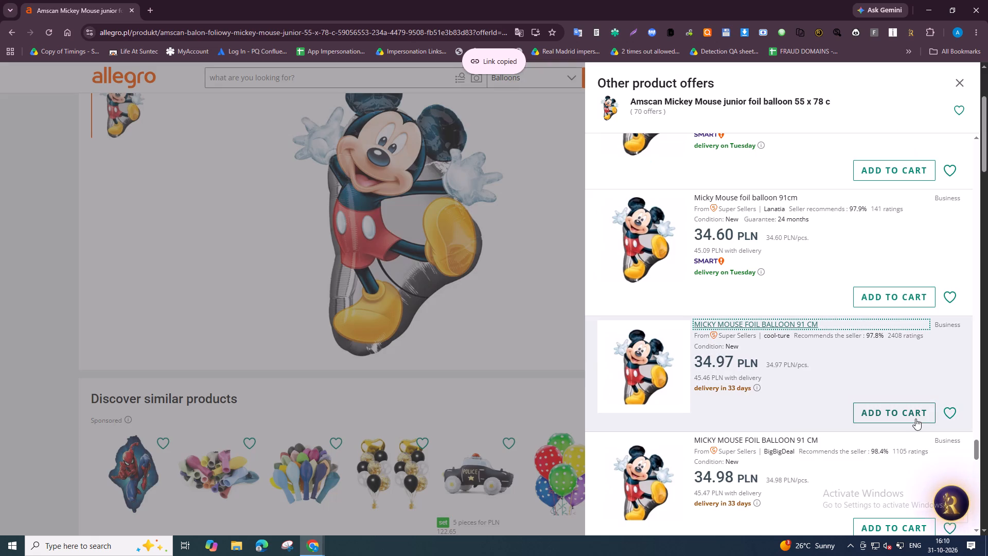
scroll(930, 432, down, 6)
scroll(777, 210, up, 1)
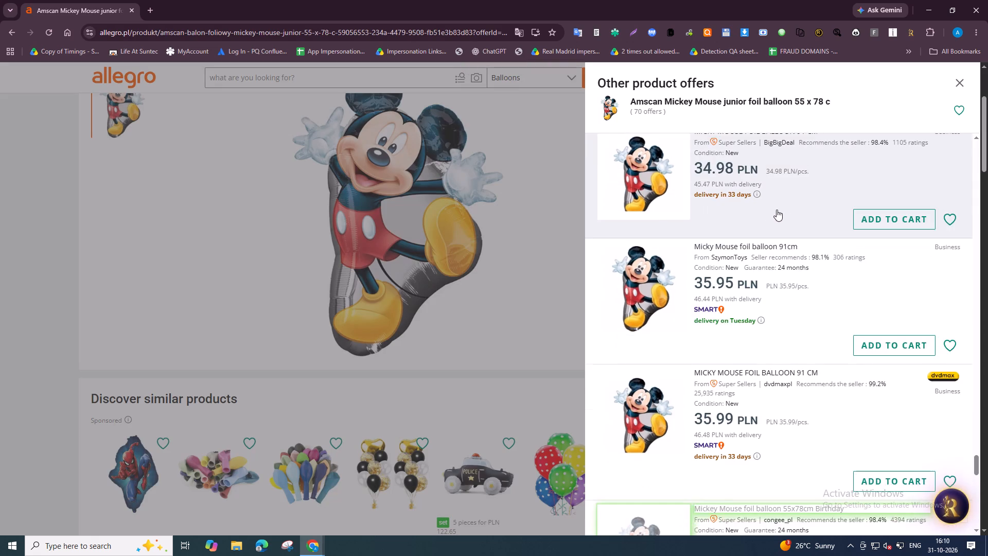
right_click(780, 183)
click(805, 292)
key(alt+Tab)
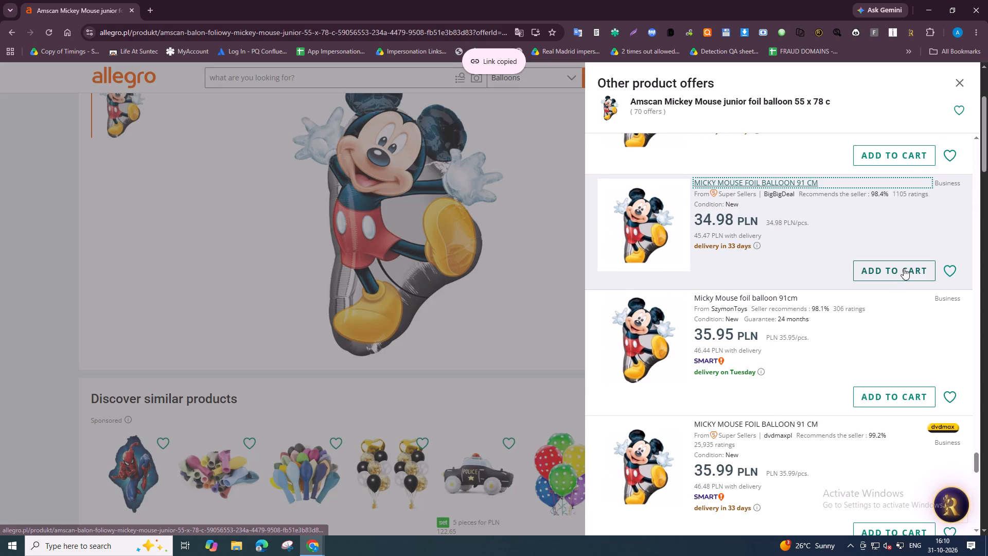
key(ctrl+v)
key(Down)
Record the link of SzymonToys's 35.95 PLN Micky Mouse foil balloon offer in Links row 103694 of the detection sheet.
key(alt+Tab)
scroll(713, 396, down, 3)
right_click(745, 147)
click(778, 253)
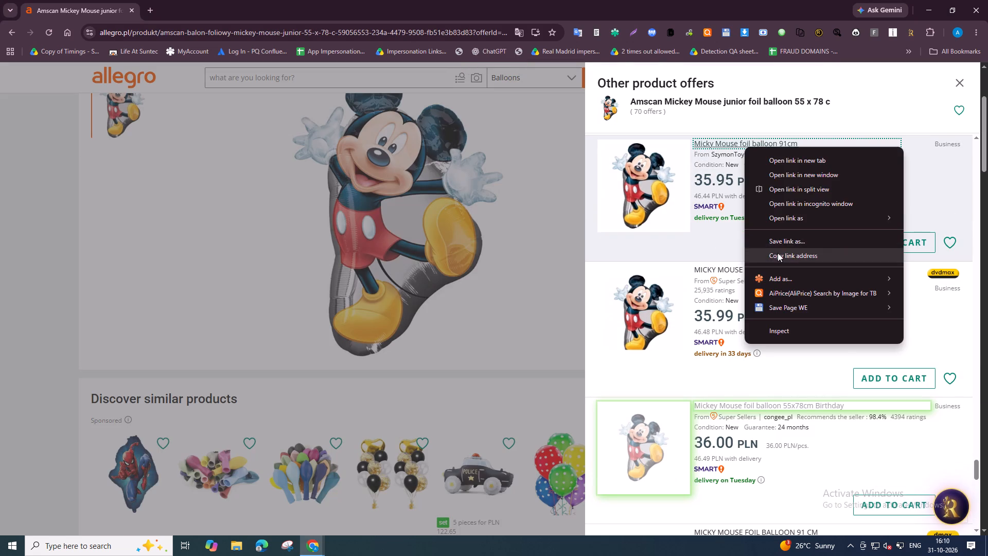
key(alt+Tab)
key(ctrl+v)
key(Down)
Record the link of dvdmaxpl's 35.99 PLN Micky Mouse foil balloon offer in Links row 103695 of the detection sheet.
key(alt+Tab)
key(Down)
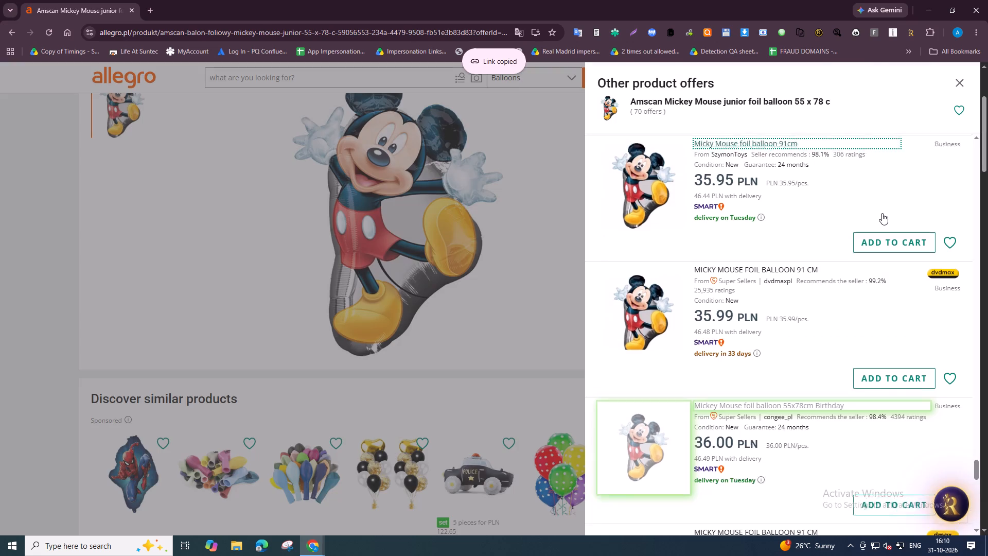
right_click(741, 251)
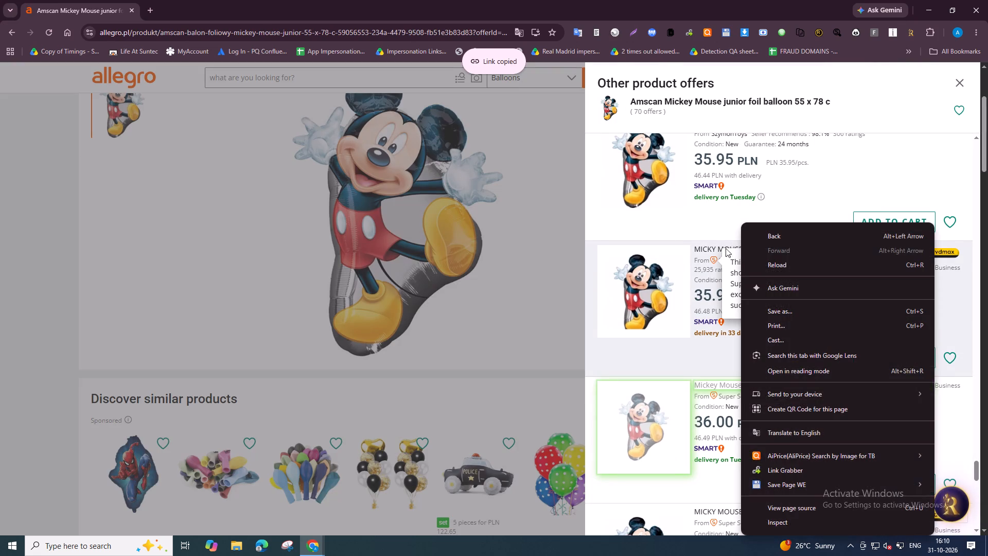
right_click(712, 245)
click(739, 355)
key(alt+Tab)
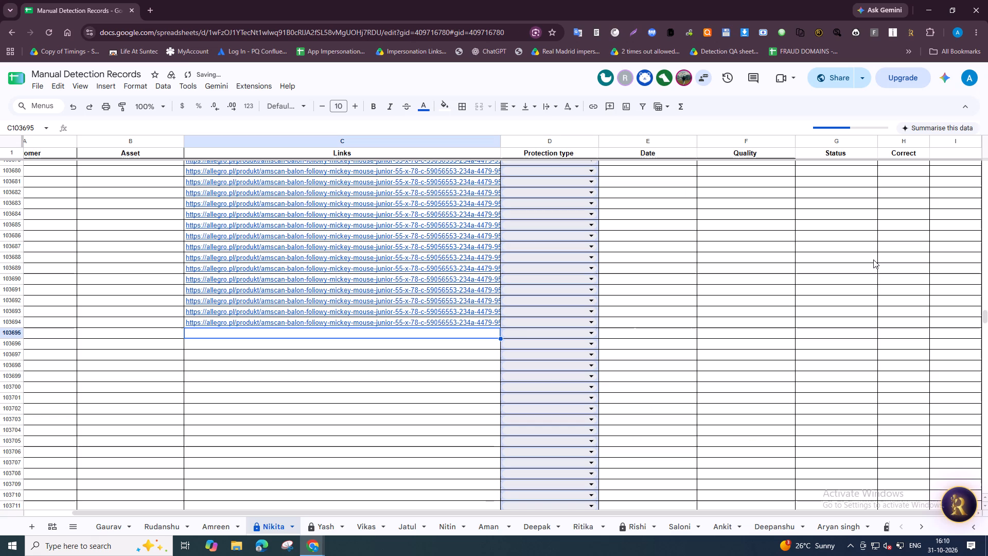
key(ctrl+v)
key(Down)
Record the link of D-MAX-plus's 36.01 PLN Micky Mouse foil balloon offer in the next empty Links row of the detection sheet.
key(alt+Tab)
key(Down)
scroll(825, 280, down, 5)
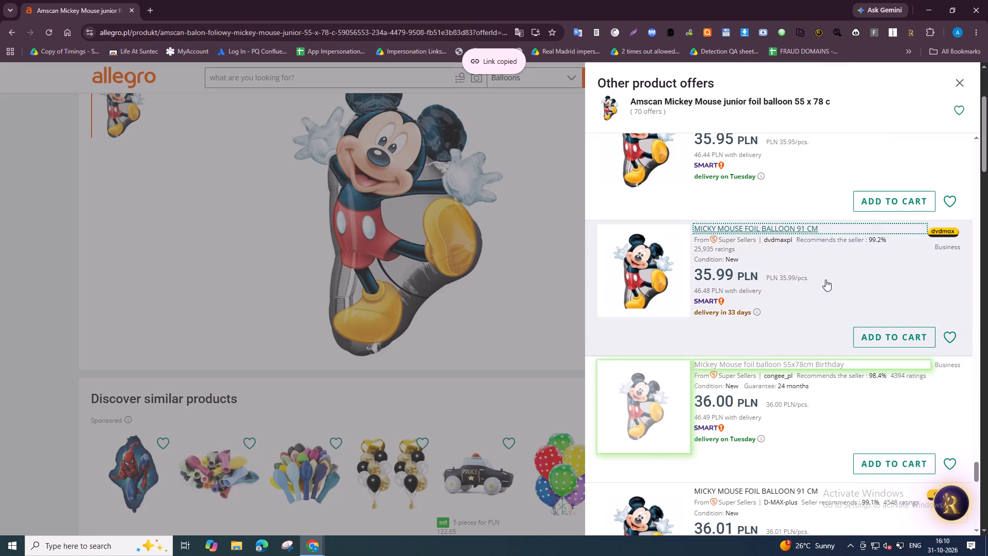
right_click(762, 238)
click(794, 346)
key(alt+Tab)
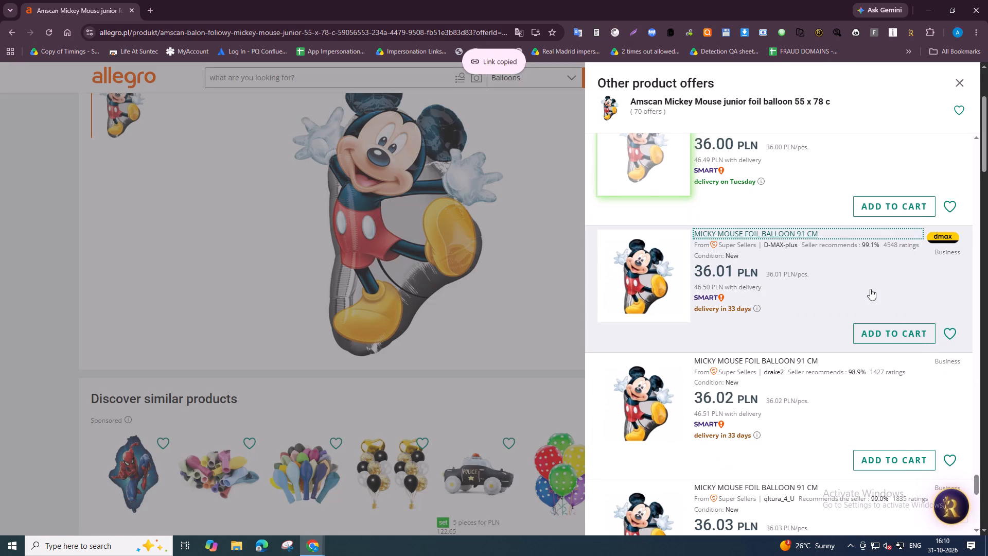
key(Down)
key(ctrl+v)
key(Down)
key(alt+Tab)
key(Down)
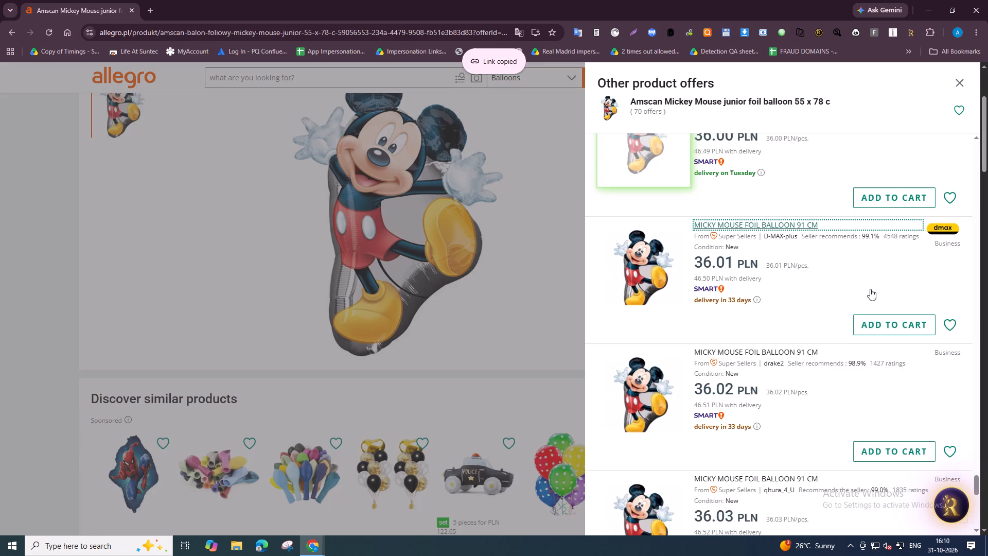
right_click(790, 342)
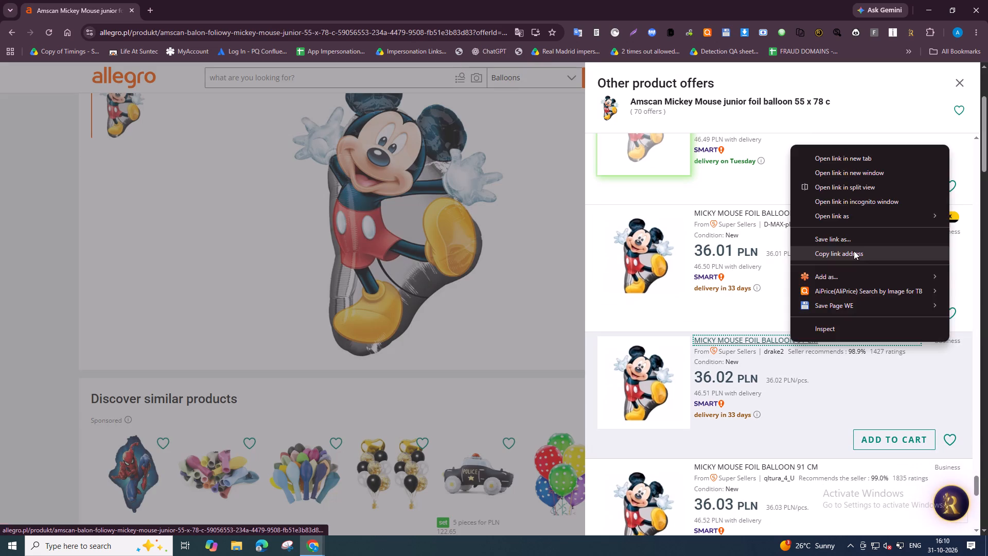
click(854, 251)
key(alt+Tab)
key(ctrl+v)
key(Down)
Record the link of qltura_4_U's 36.03 PLN Micky Mouse foil balloon offer in Links row 103698 of the detection sheet.
key(alt+Tab)
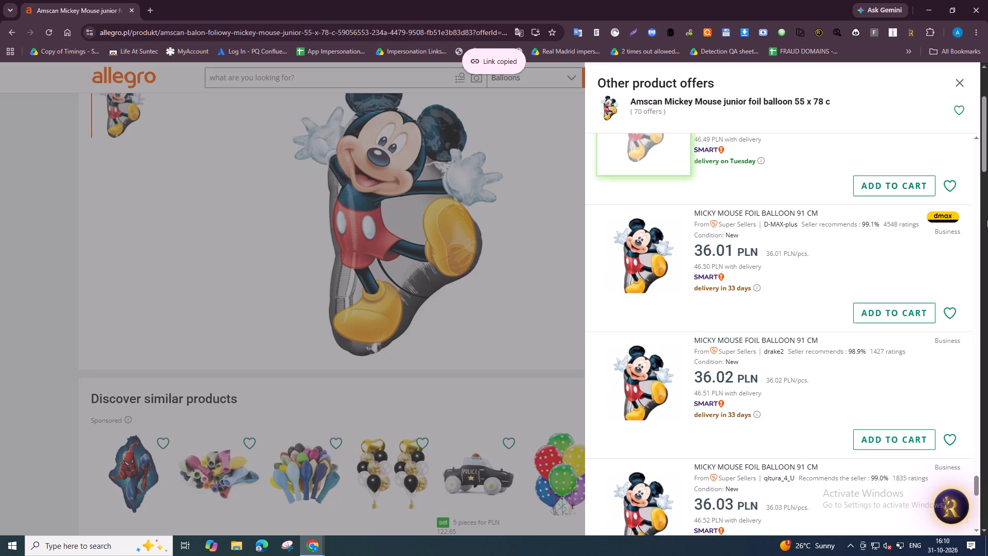
key(Down)
scroll(858, 276, down, 4)
right_click(789, 238)
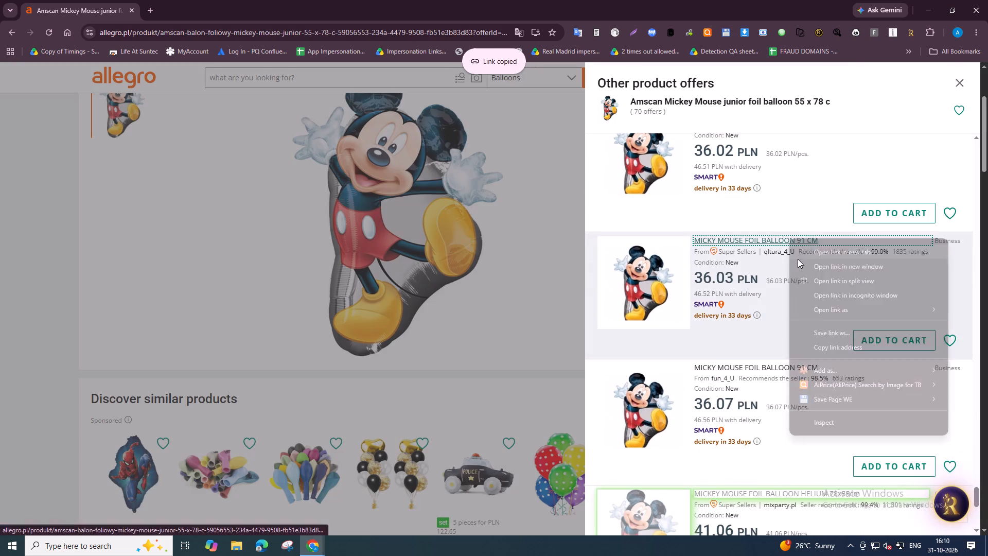
click(810, 347)
key(alt+Tab)
key(Down)
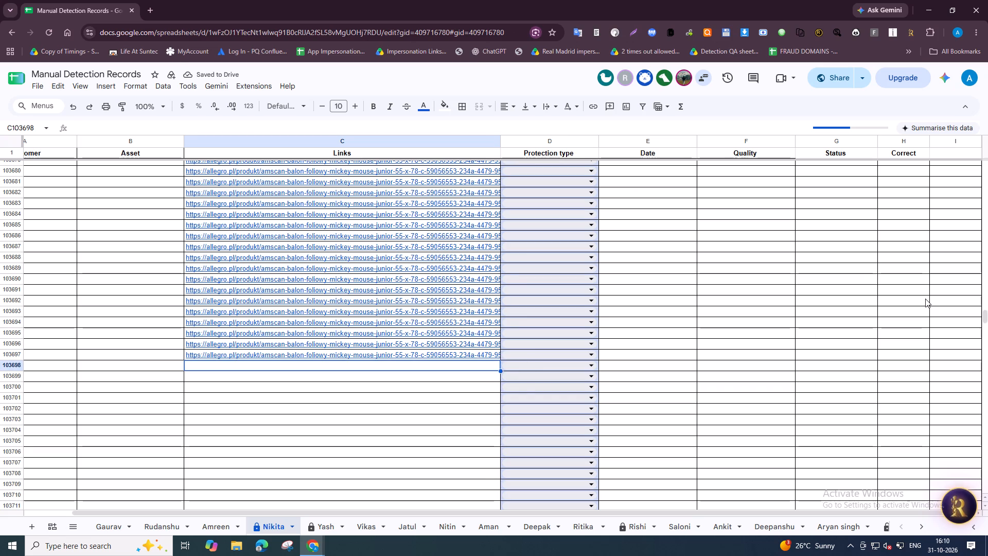
key(ctrl+v)
key(Down)
Record the link of fun_4_U's 36.07 PLN Micky Mouse foil balloon offer in Links row 103699 of the detection sheet.
key(alt+Tab)
key(Down)
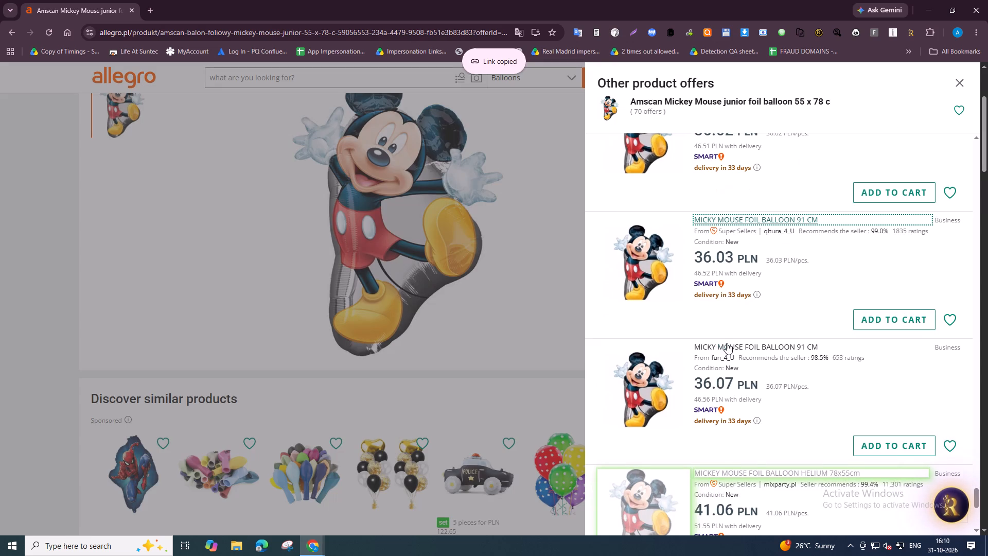
right_click(729, 341)
click(791, 252)
key(alt+Tab)
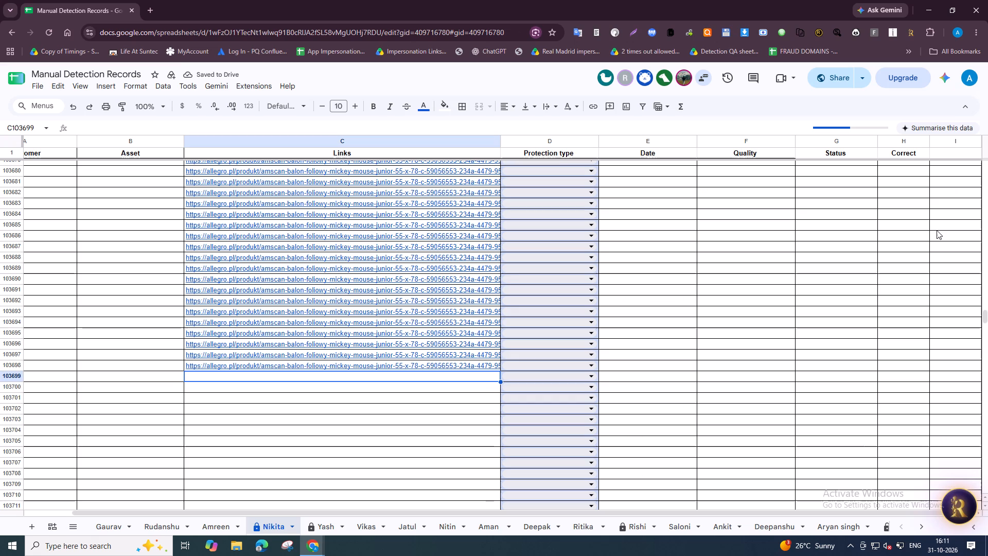
key(ctrl+v)
key(Down)
Record the link of ShopZone13's first 41.30 PLN Mickey Mouse foil balloon offer in Links row 103700 of the detection sheet.
key(alt+Tab)
key(Down)
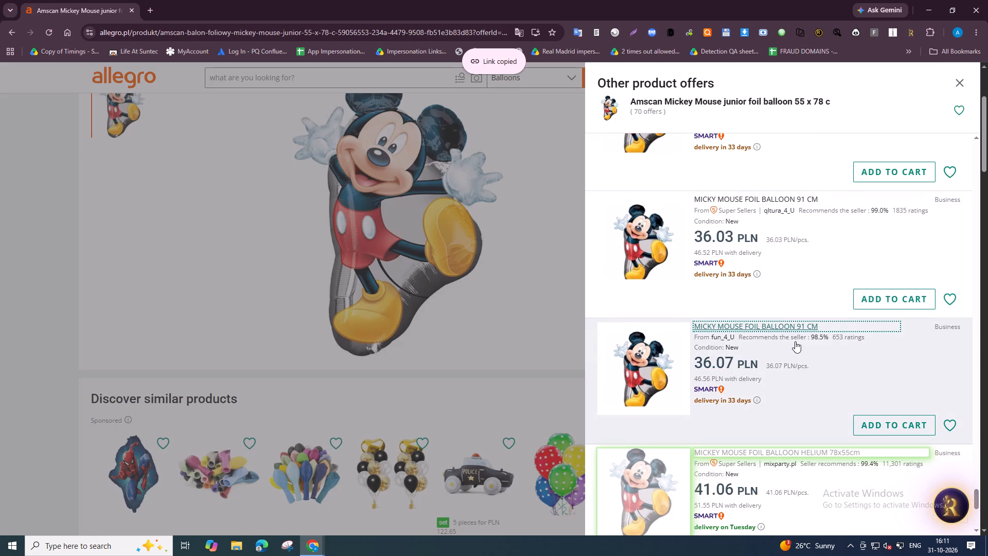
scroll(796, 341, down, 7)
right_click(768, 247)
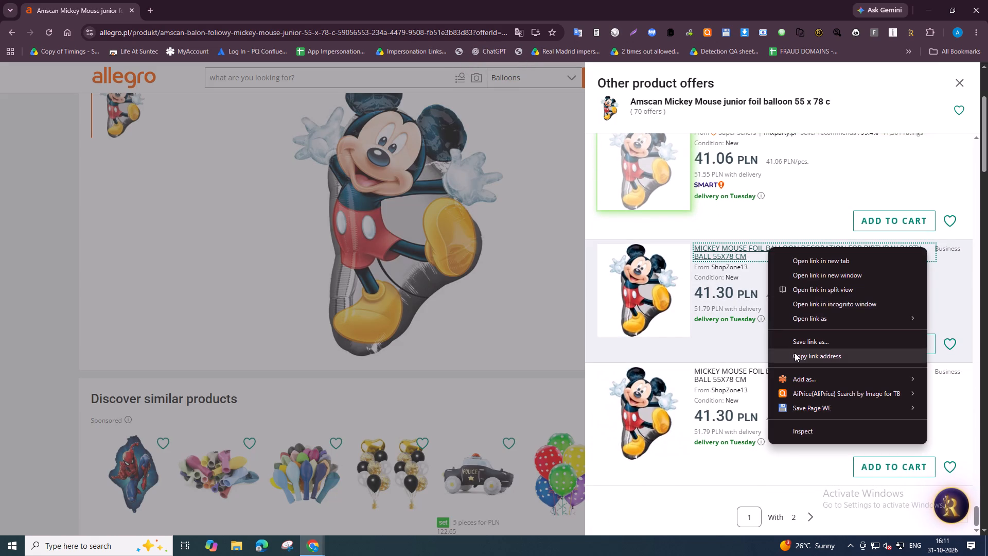
click(795, 353)
key(alt+Tab)
key(ctrl+v)
key(Down)
Record the link of ShopZone13's second 41.30 PLN Mickey Mouse foil balloon offer in Links row 103701 of the detection sheet.
key(alt+Tab)
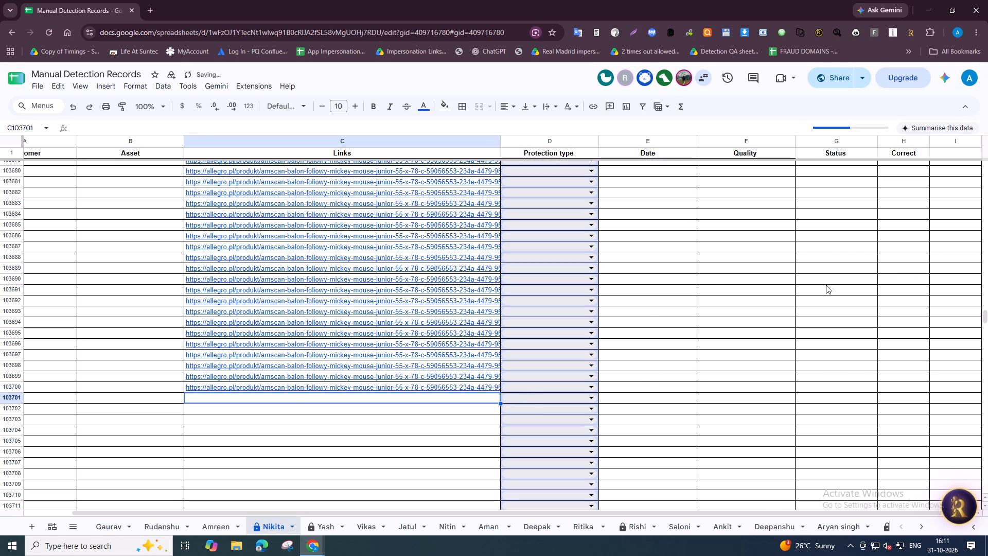
right_click(729, 374)
click(777, 287)
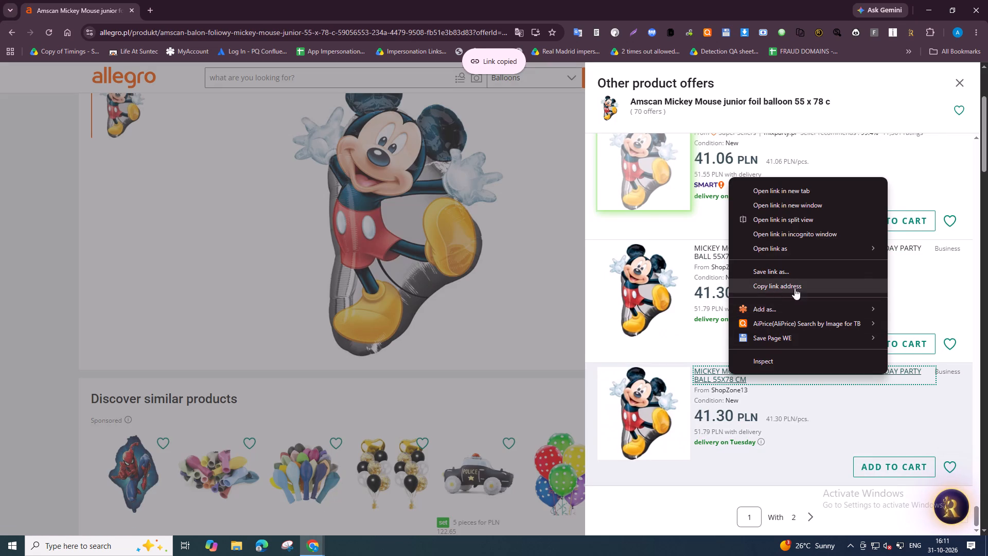
key(alt+Tab)
key(ctrl+v)
key(Down)
Go to page 2 of the other product offers for the Amscan Mickey Mouse junior foil balloon.
key(alt+Tab)
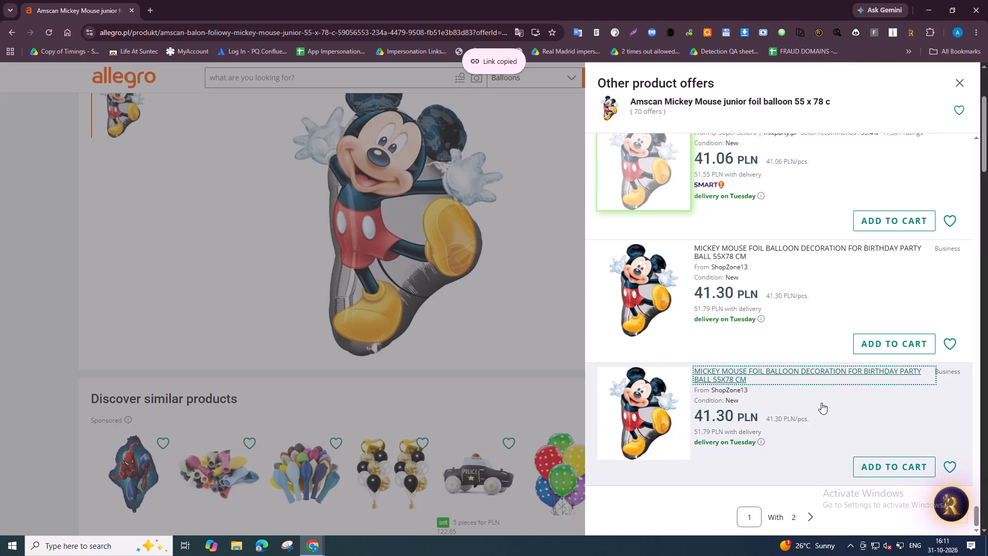
click(796, 516)
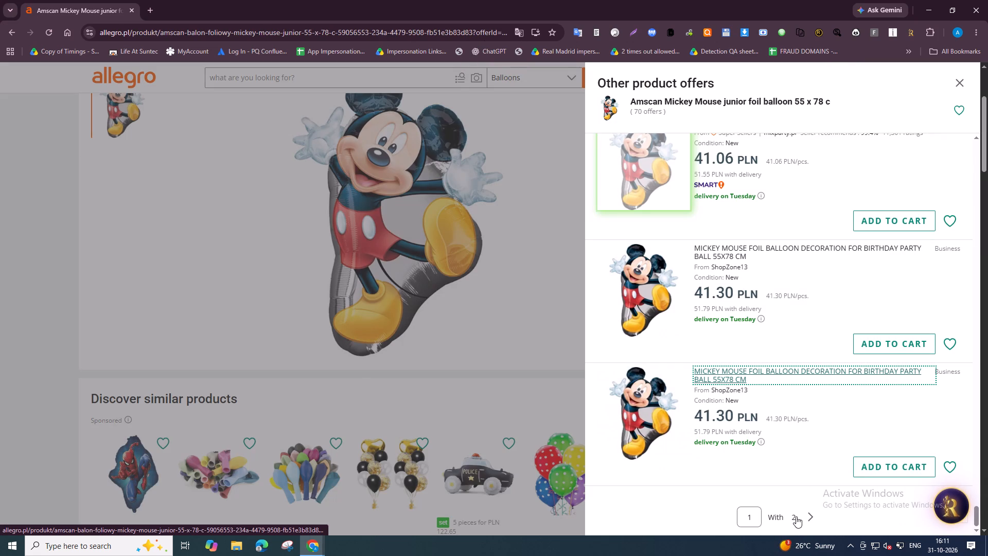
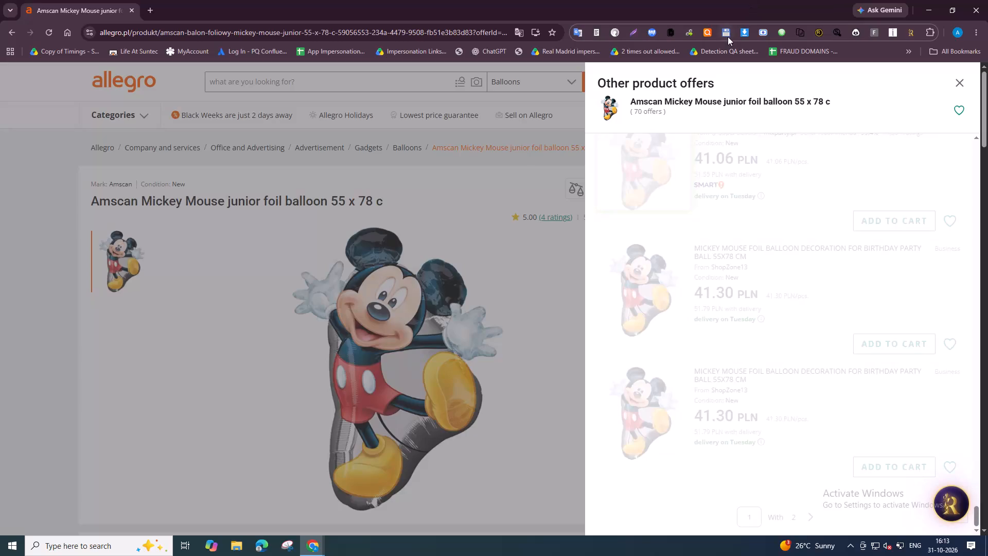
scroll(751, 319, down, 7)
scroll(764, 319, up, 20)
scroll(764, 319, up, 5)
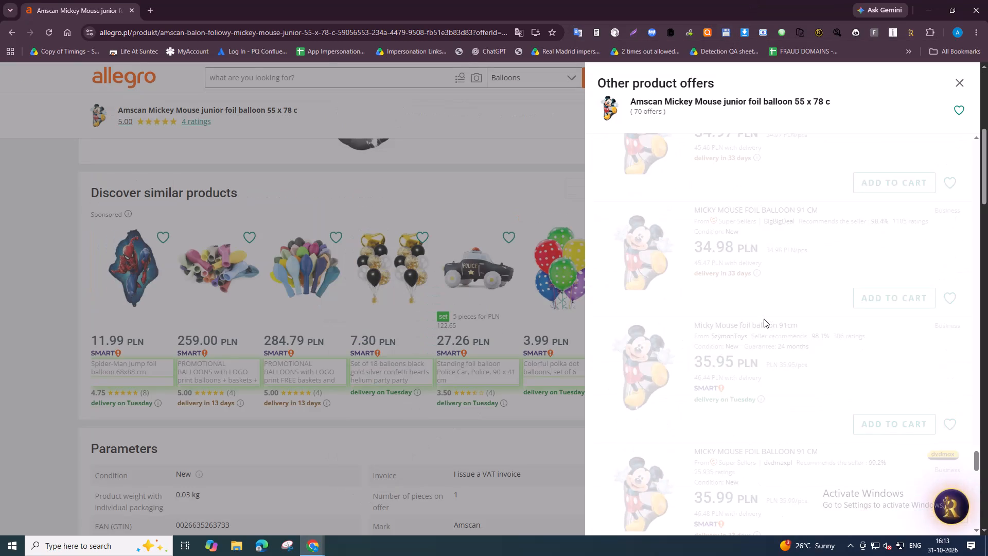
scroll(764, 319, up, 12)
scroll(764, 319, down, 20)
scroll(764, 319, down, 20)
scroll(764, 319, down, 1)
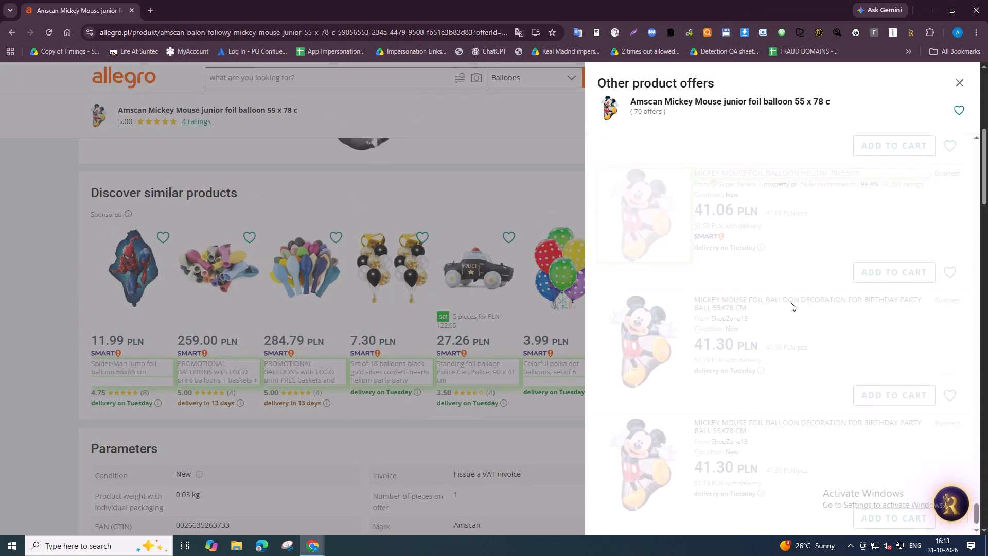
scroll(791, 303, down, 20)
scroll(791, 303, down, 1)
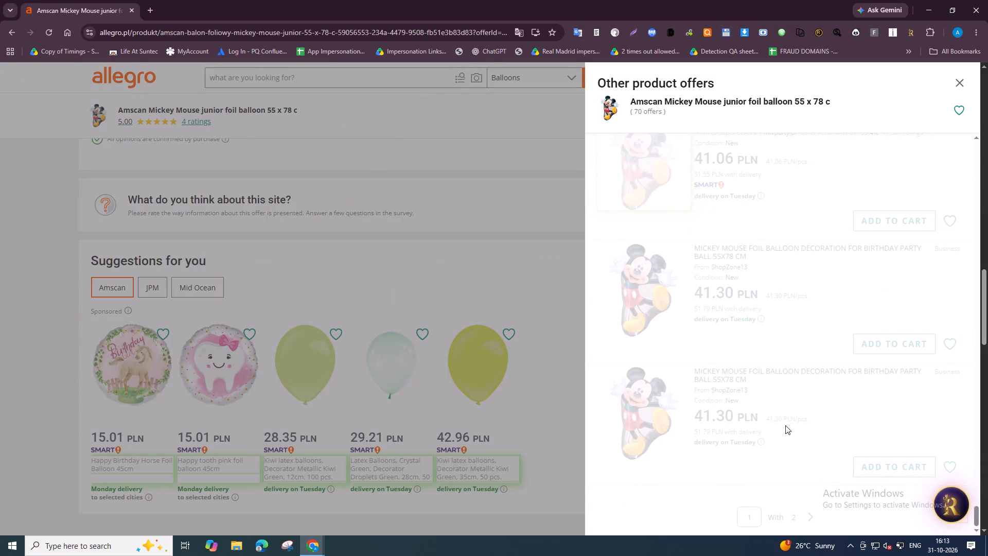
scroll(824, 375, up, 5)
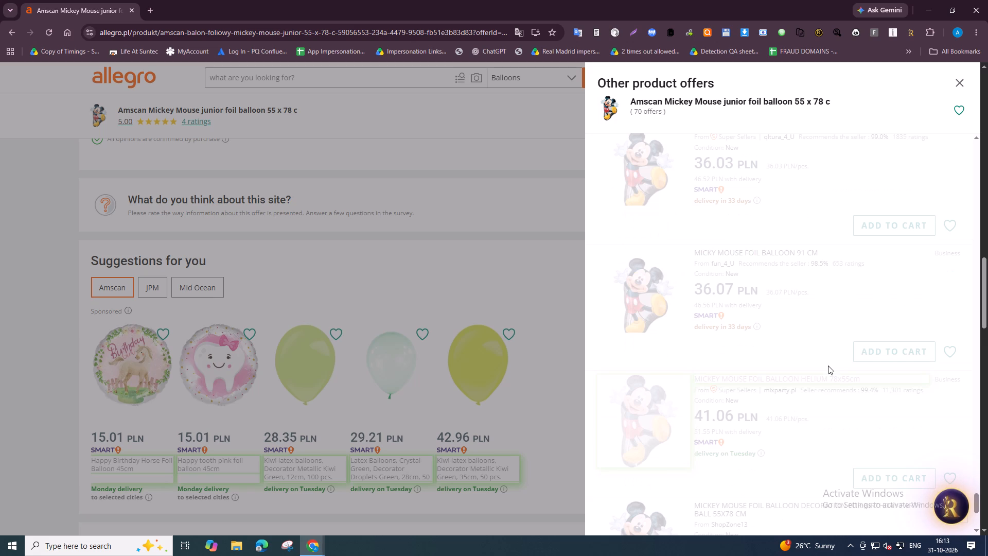
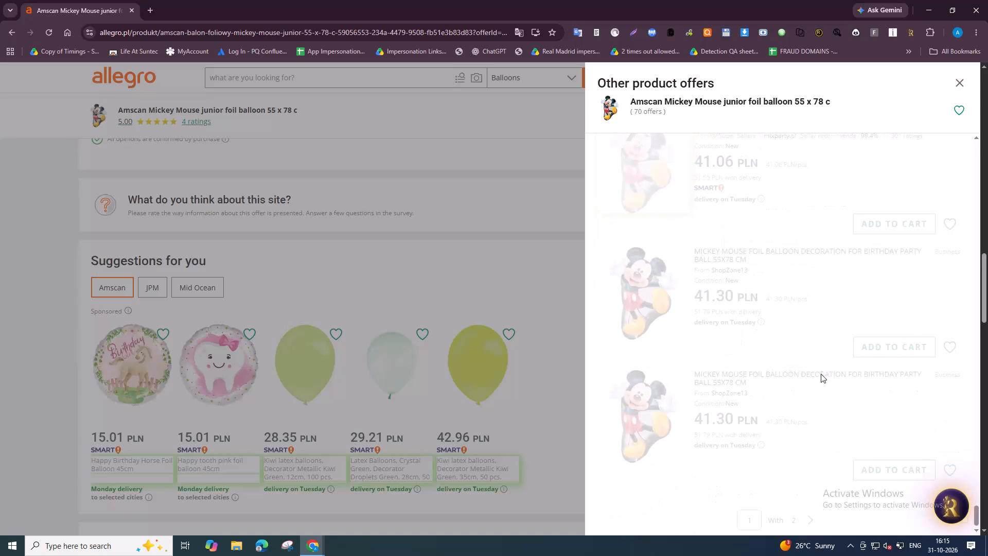
Close the stalled offers list and reopen the Amscan Mickey Mouse junior foil balloon's other-seller offers from the cheapest one.
scroll(830, 369, down, 20)
scroll(830, 369, down, 3)
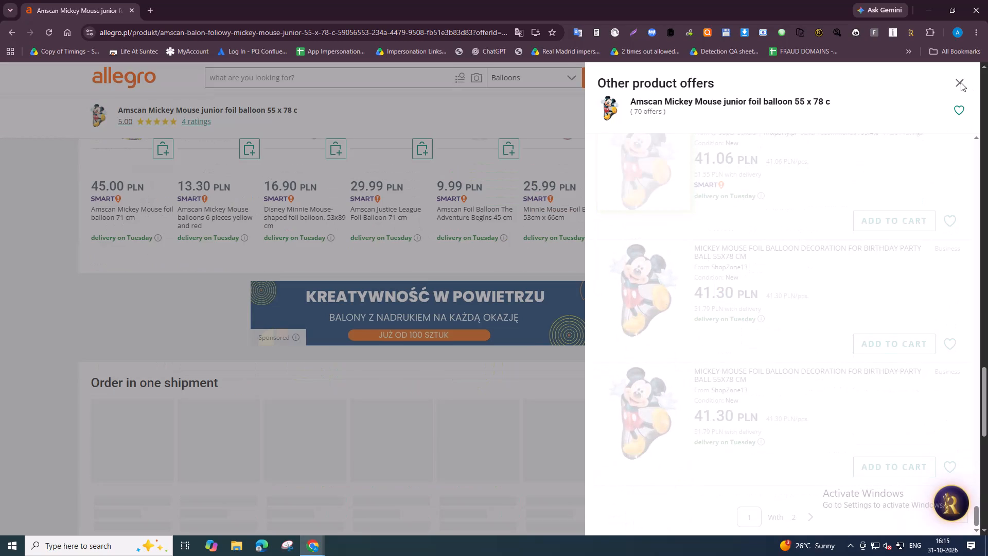
click(961, 82)
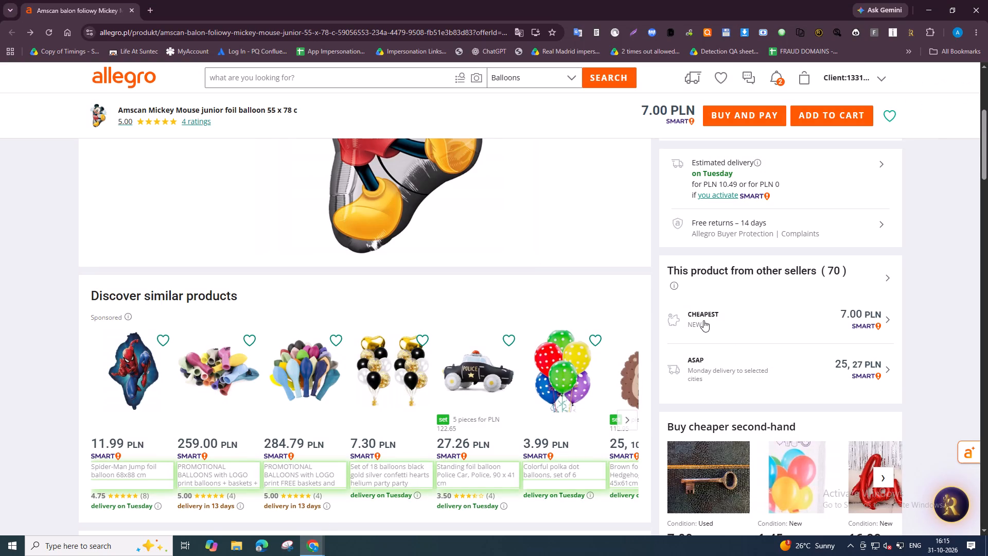
click(703, 320)
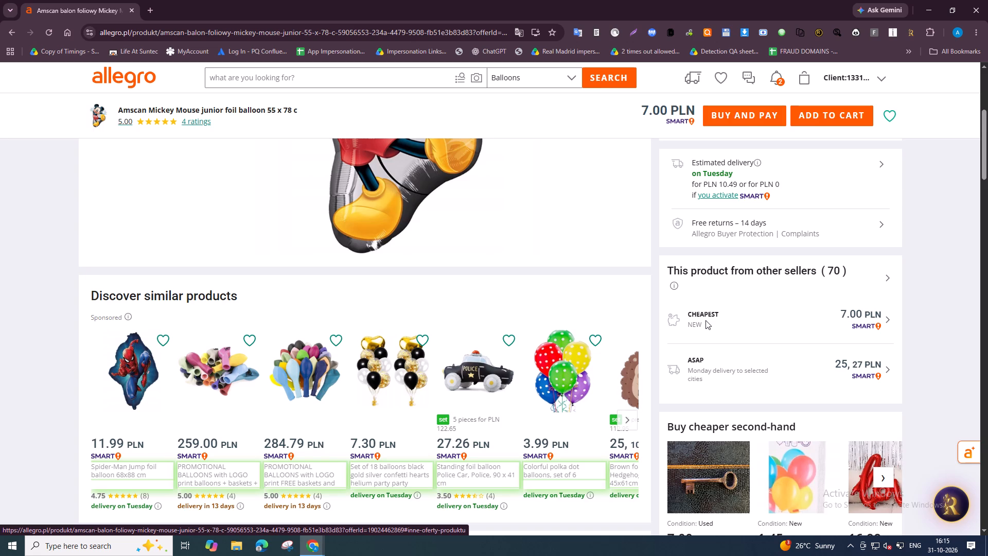
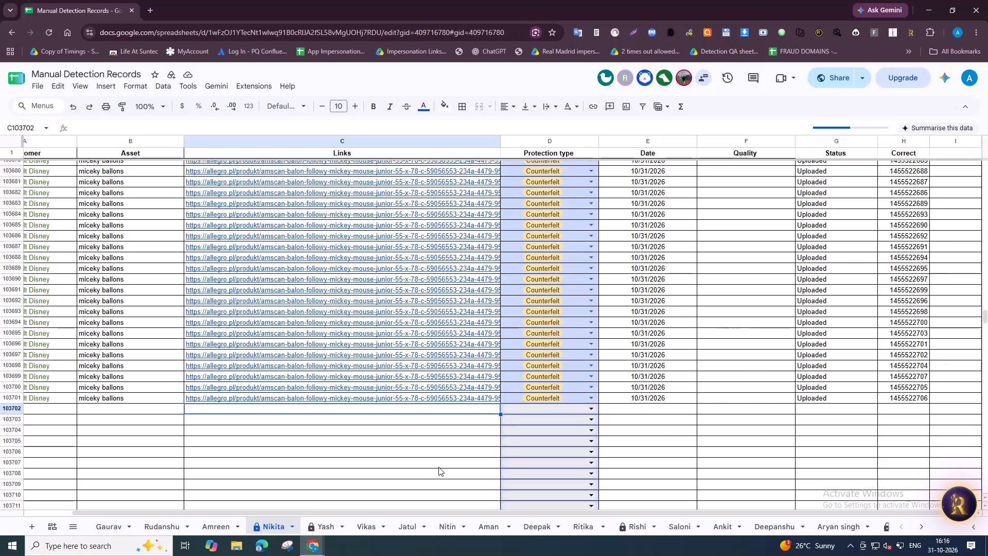
Switch to Allegro, open other-seller offers for the Disney latex balloons Mickey Mouse mix 28cm 8pcs, cheapest first, and examine the whole list.
click(934, 5)
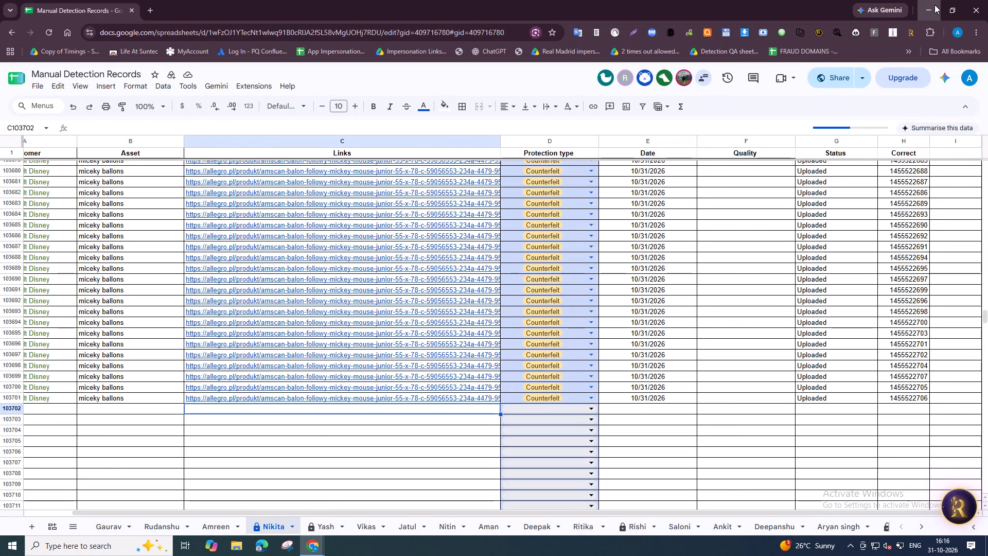
scroll(741, 370, down, 4)
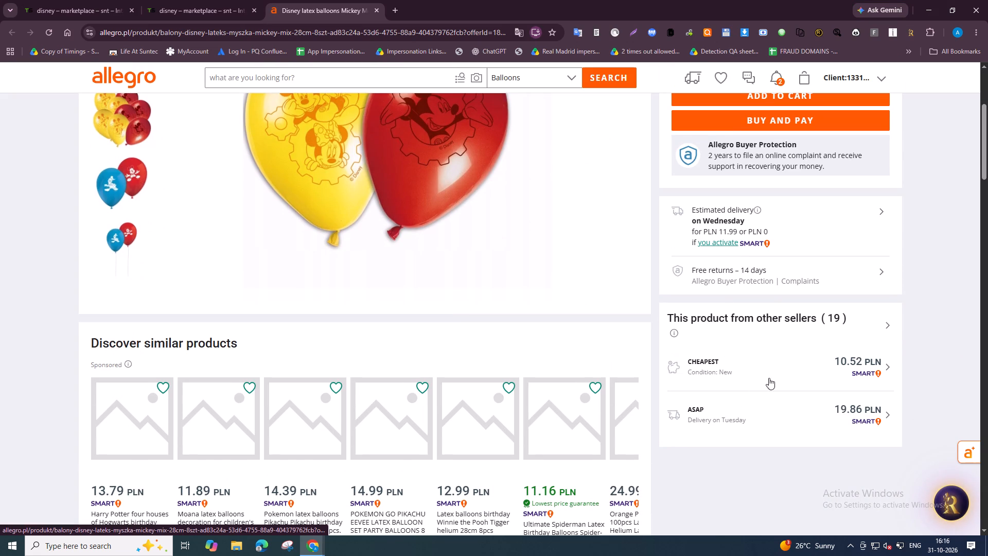
click(724, 364)
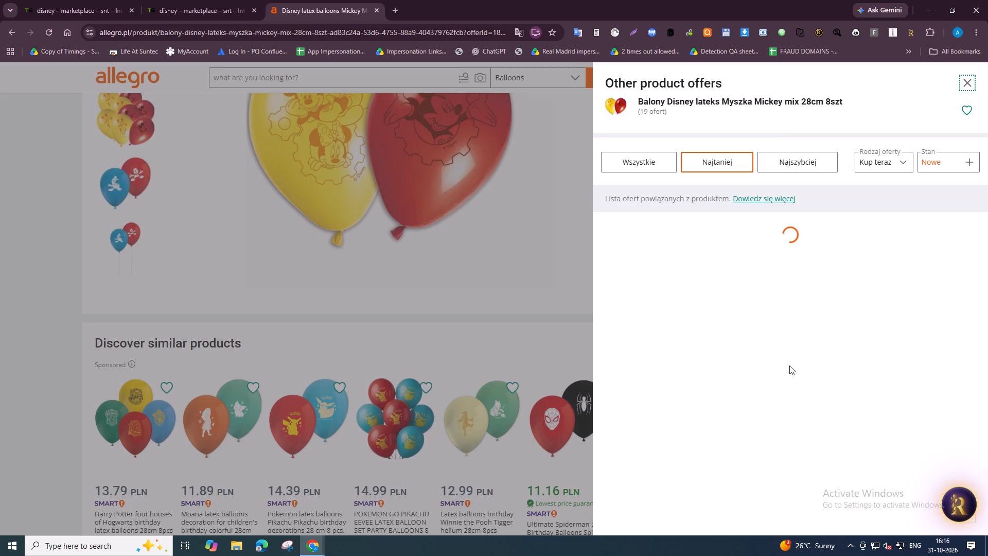
scroll(809, 385, down, 8)
scroll(809, 385, down, 16)
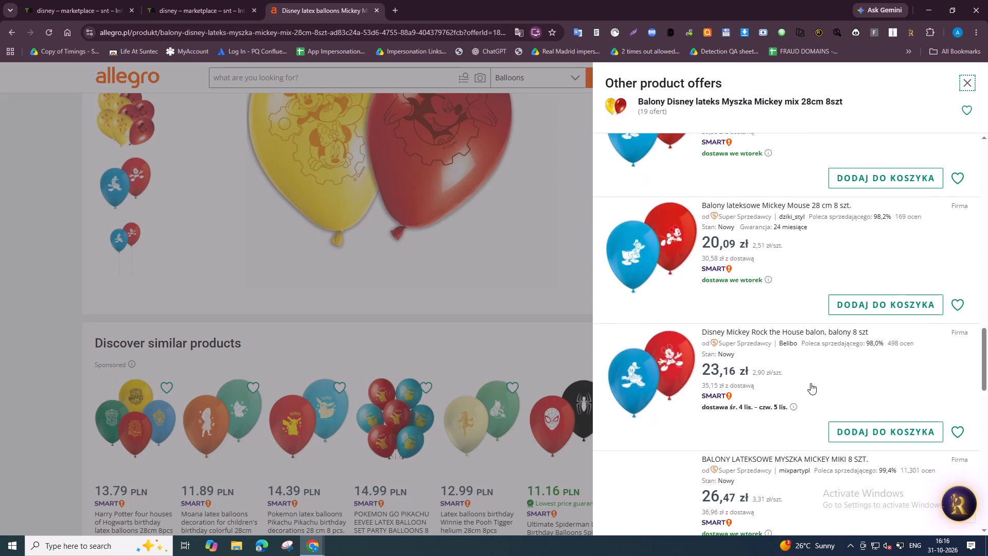
scroll(810, 383, down, 20)
scroll(810, 383, down, 19)
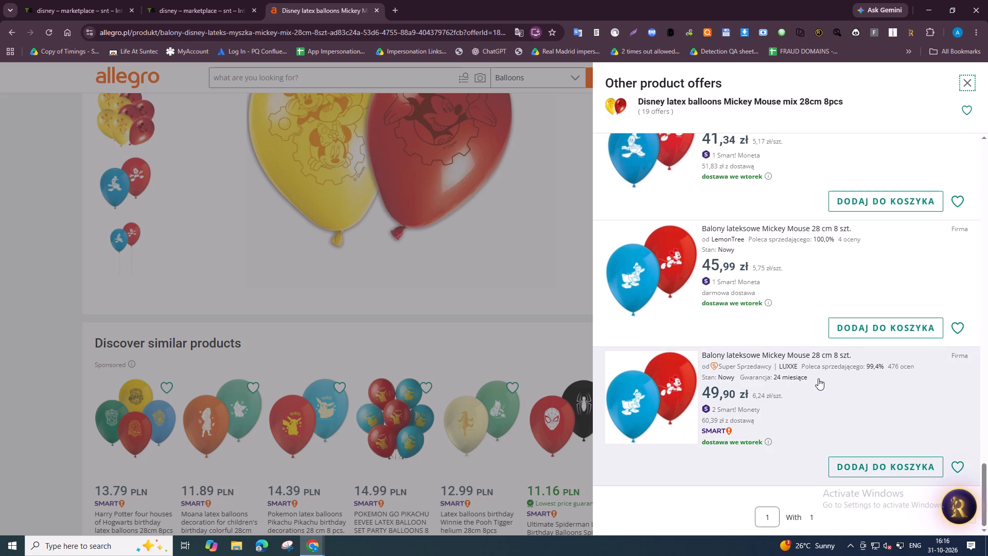
scroll(818, 378, up, 20)
scroll(818, 378, up, 20)
scroll(818, 378, up, 13)
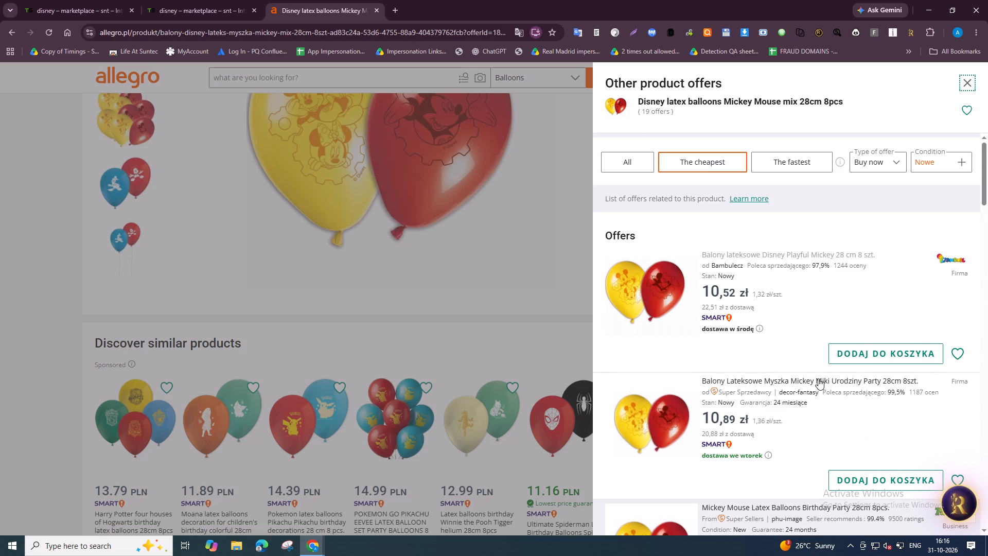
scroll(818, 378, up, 4)
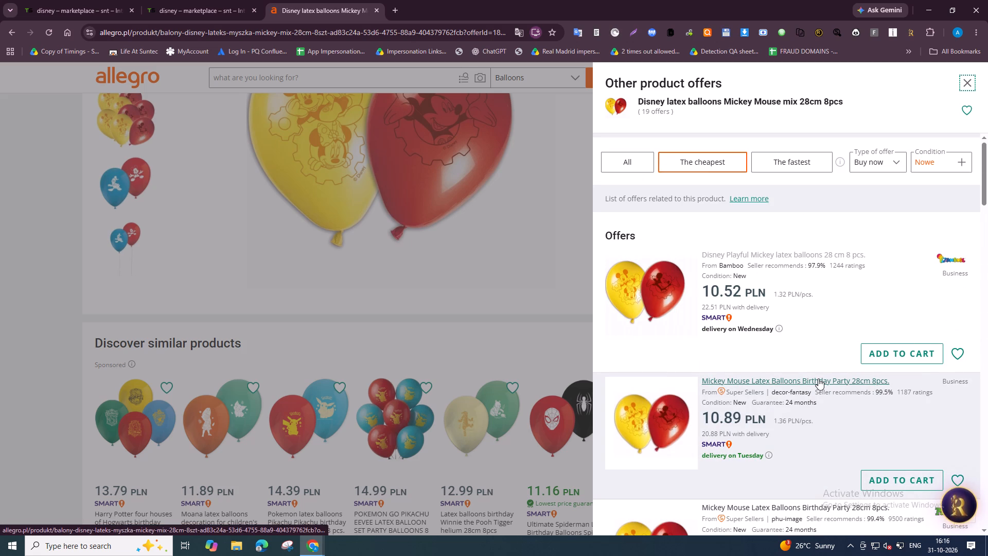
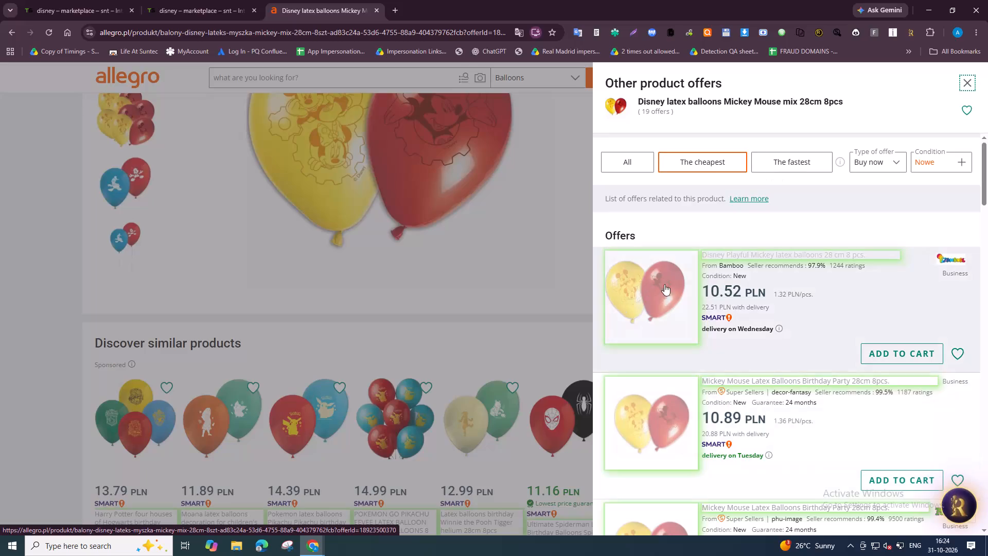
Copy the link of TDK-Packaging's 11.89 PLN balloon offer into the Links cell of row 103826 in Manual Detection Records.
scroll(795, 301, down, 4)
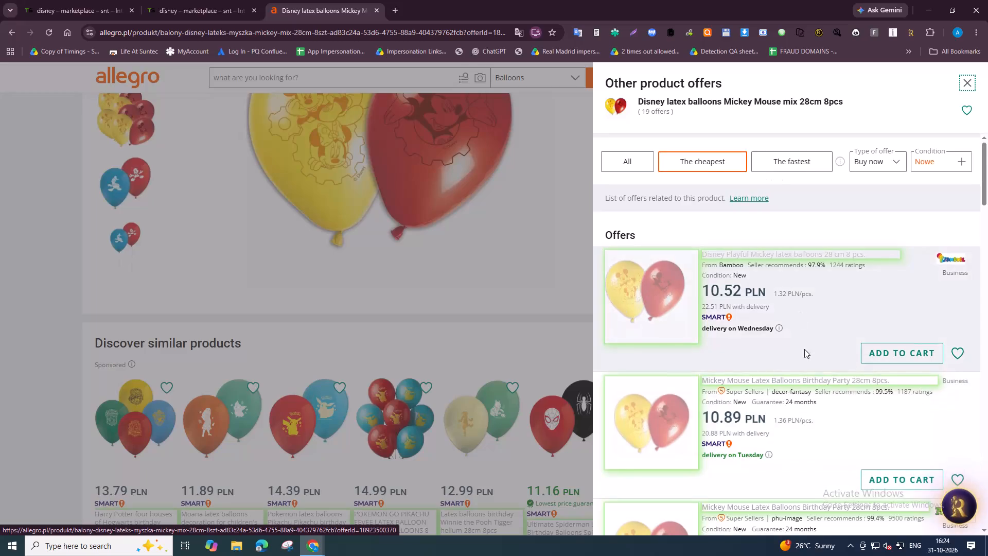
scroll(804, 349, down, 2)
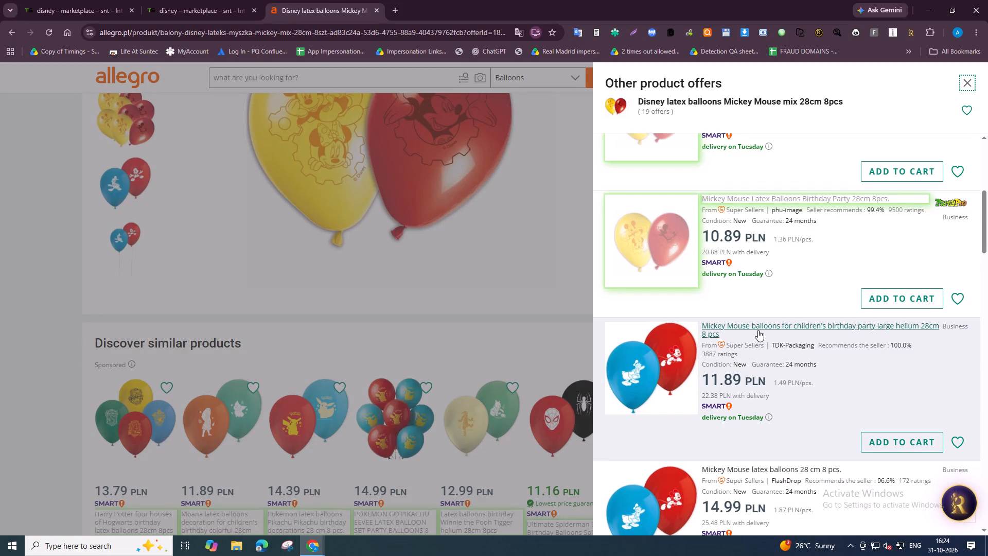
right_click(760, 327)
click(791, 434)
key(alt+Tab)
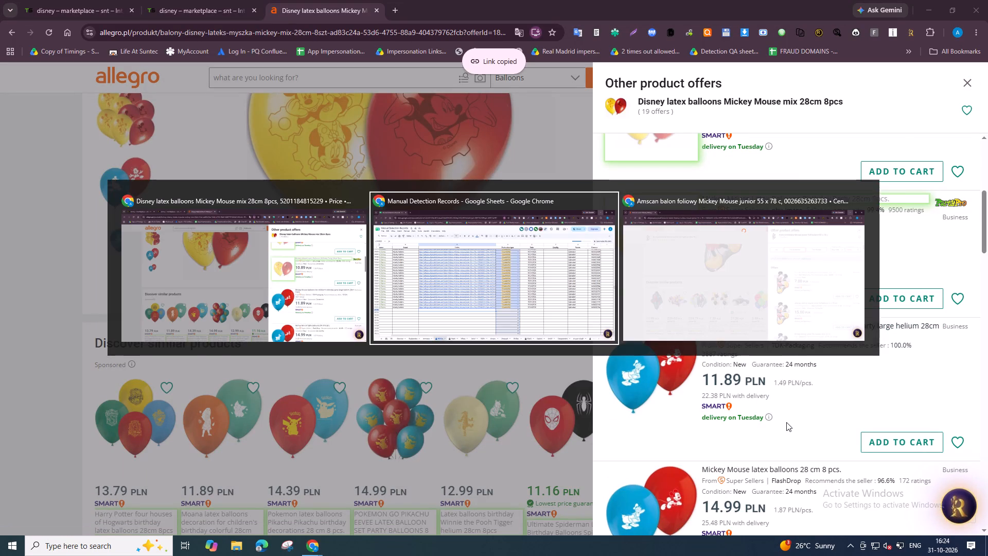
scroll(312, 374, down, 6)
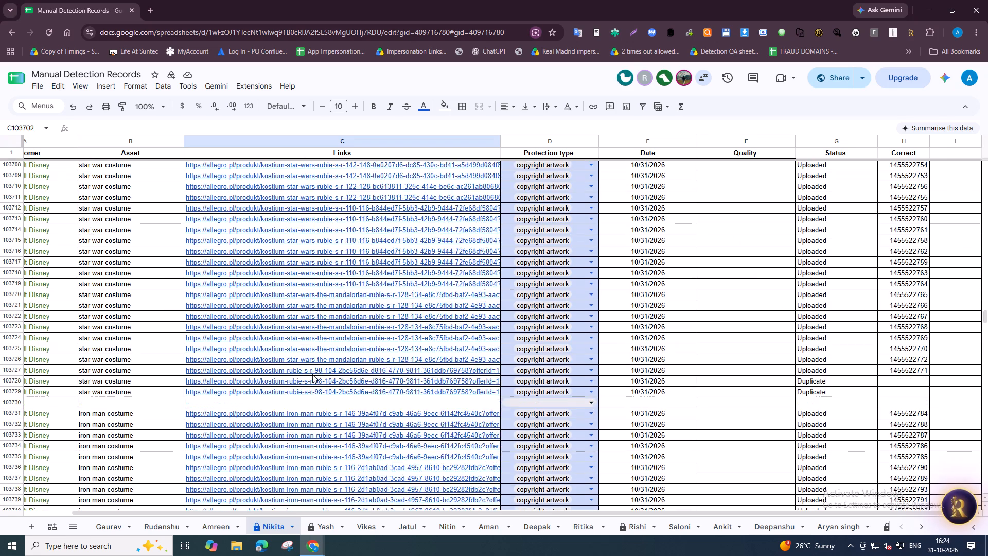
scroll(312, 377, down, 17)
scroll(300, 370, down, 6)
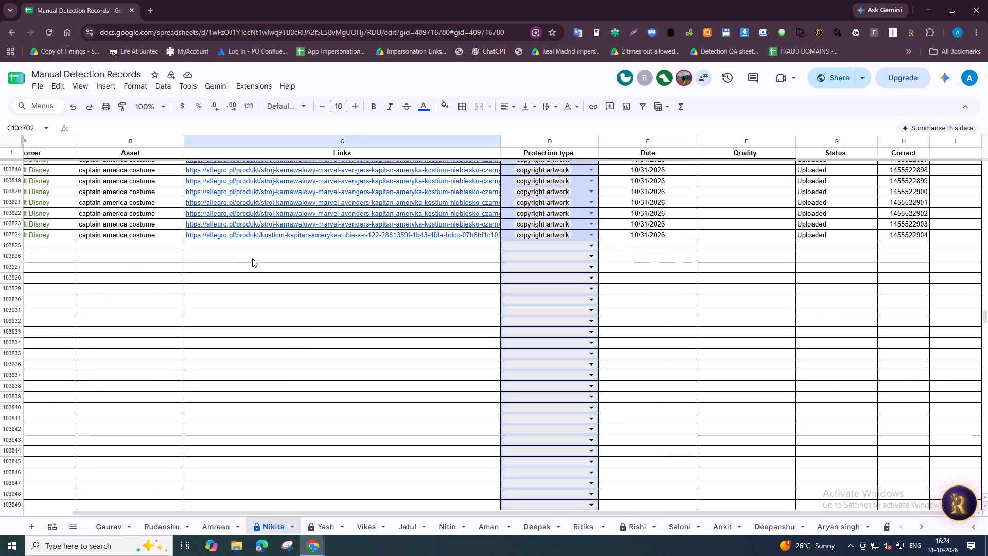
click(251, 256)
key(ctrl+v)
Fill row 103826 with asset "mickey ballon", protection type Counterfeit and today's date, 10/31/2026.
key(Left)
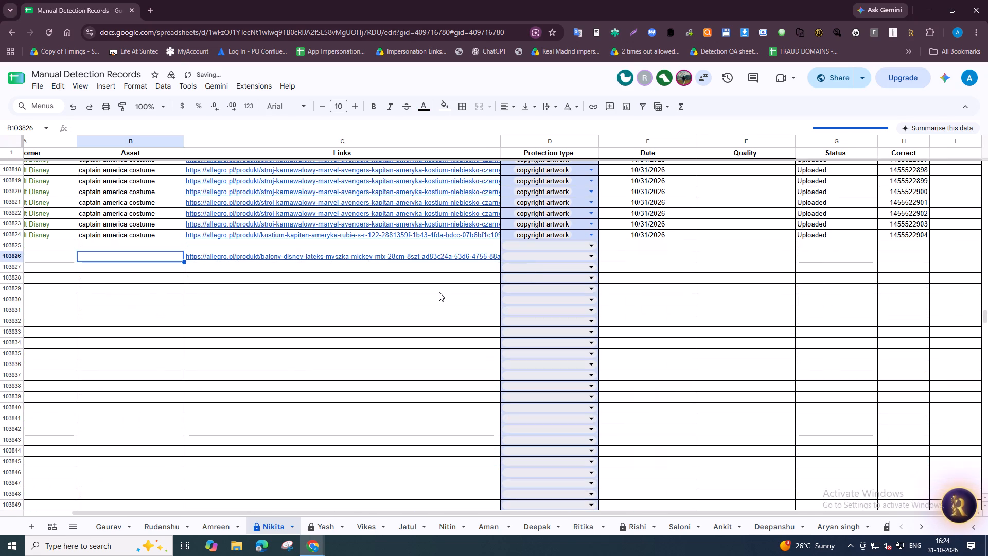
text(mickey ballon)
key(Right)
key(Right)
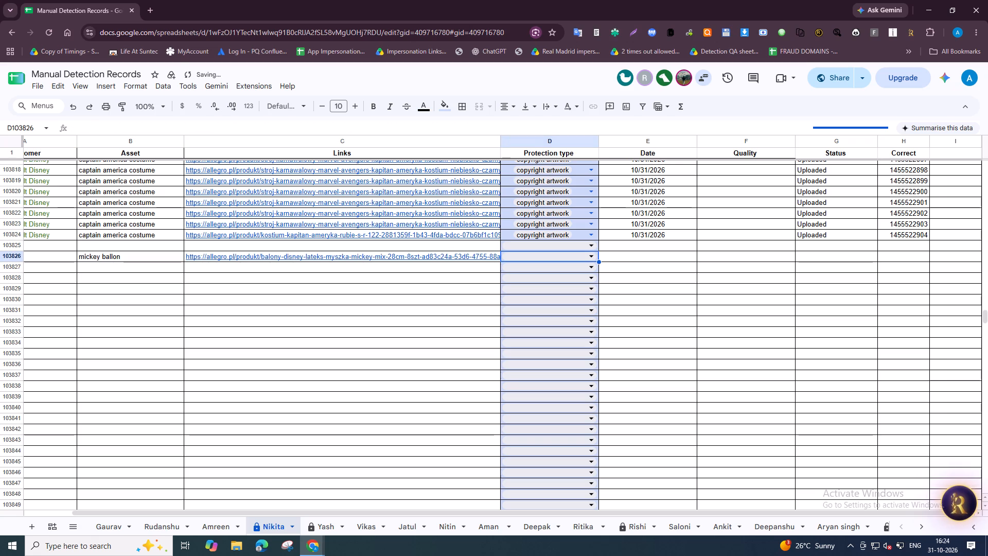
text(coun)
key(Down)
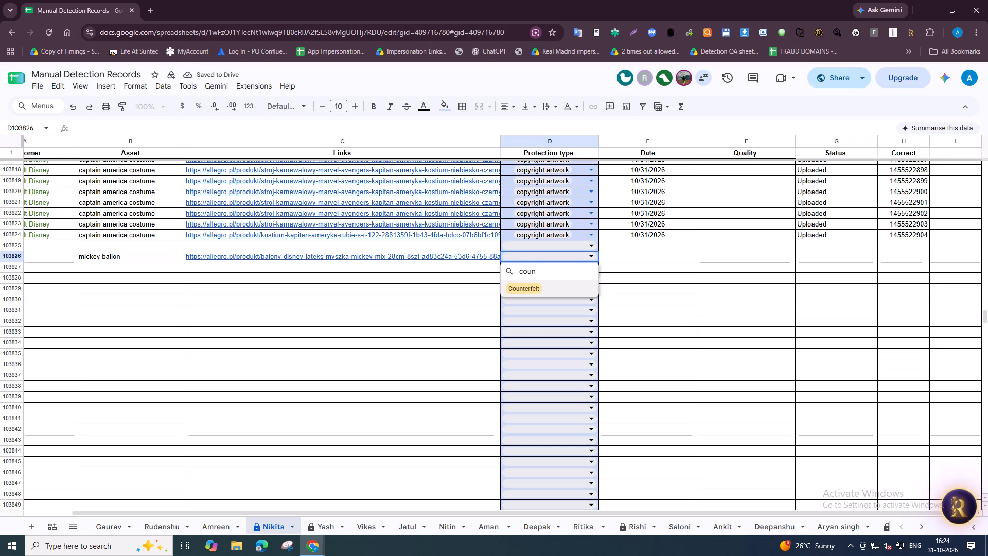
key(Return)
key(Up)
key(Right)
key(ctrl+semicolon)
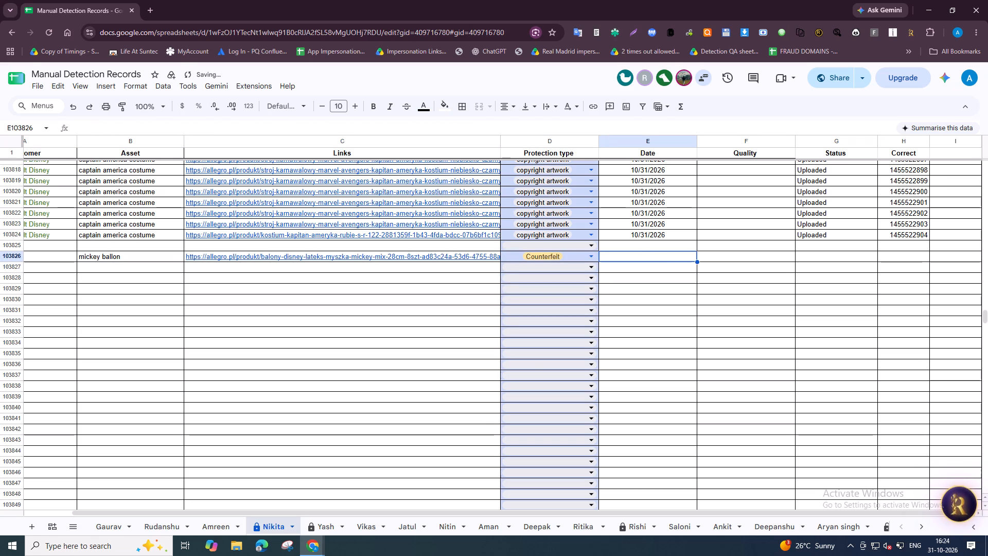
Copy the link of FlashDrop's 14.99 PLN Allegro offer into the Links cell of row 103827 in the detection sheet.
key(Down)
key(Left)
key(Left)
key(alt+Tab)
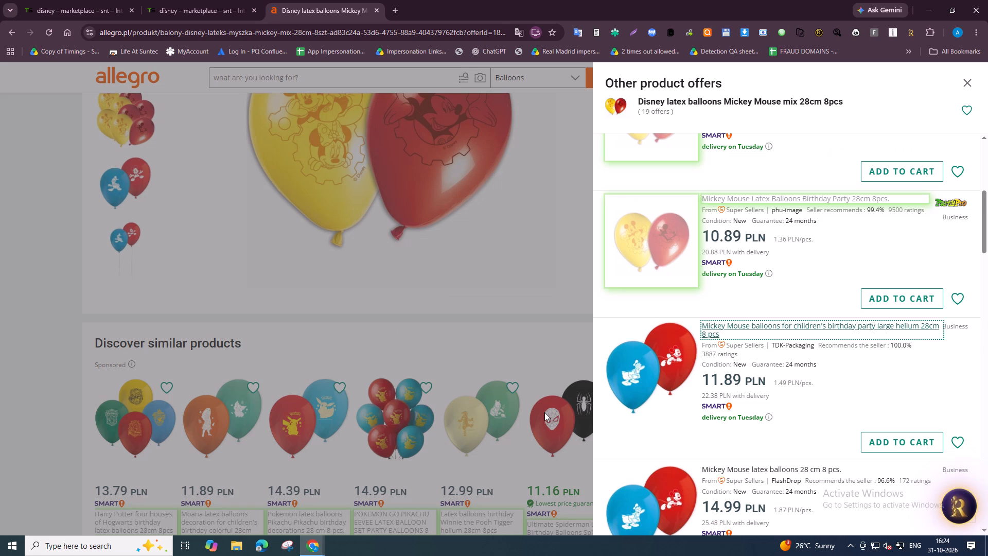
scroll(760, 369, down, 2)
right_click(749, 366)
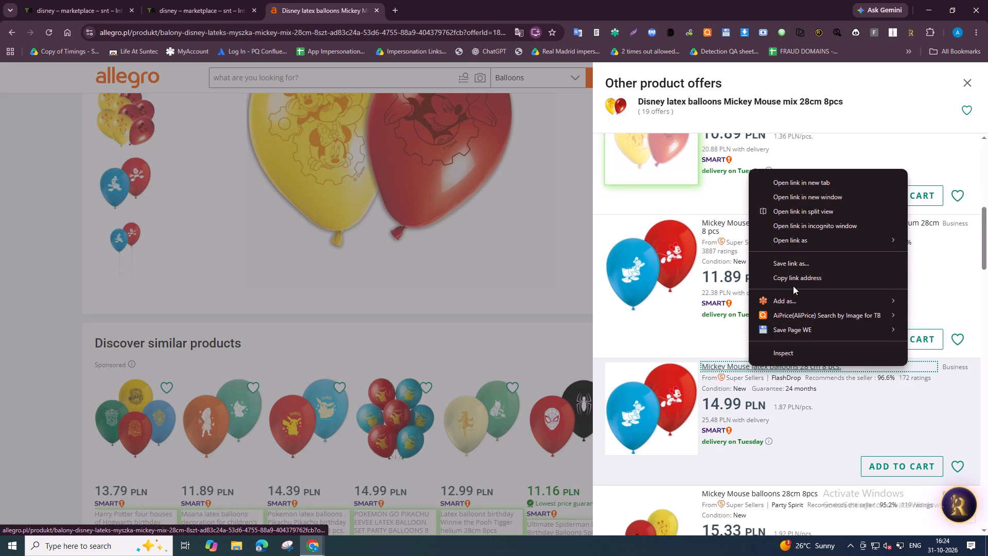
click(794, 280)
key(alt+Tab)
key(ctrl+v)
key(Down)
Copy the link of Party Spirit's 15.33 PLN Allegro offer into the Links cell of row 103828.
key(alt+Tab)
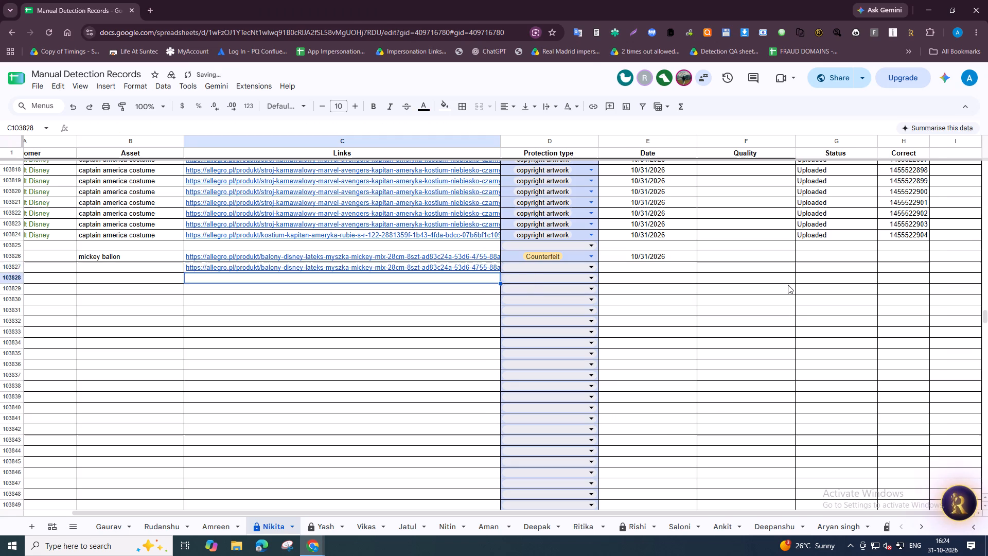
scroll(806, 393, down, 4)
right_click(764, 288)
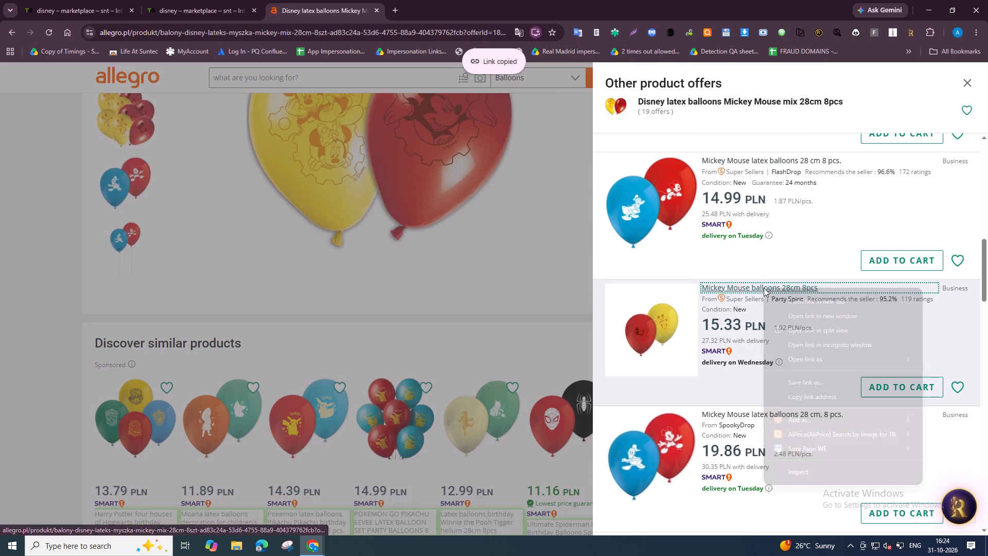
click(788, 395)
key(alt+Tab)
key(ctrl+v)
key(Down)
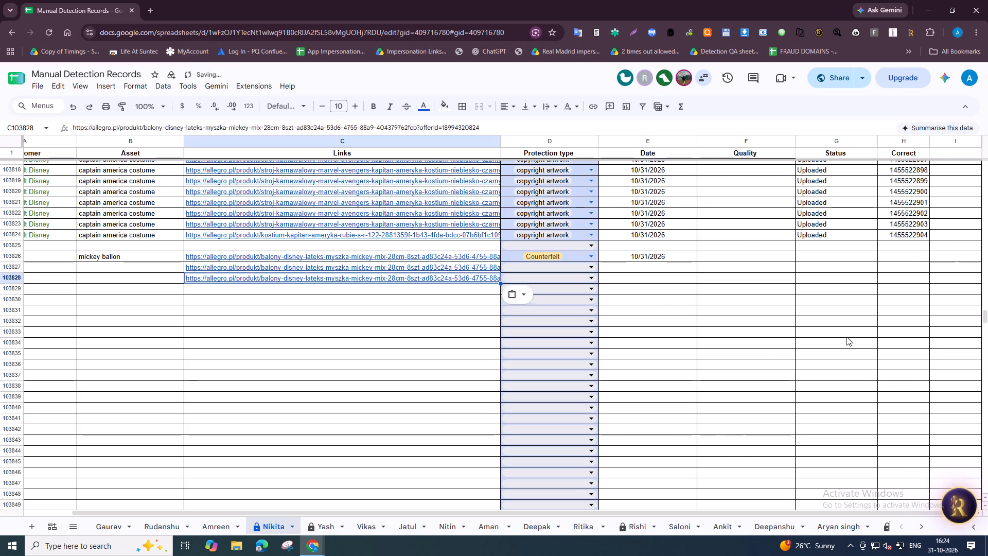
Copy the link of SpookyDrop's 19.86 PLN Allegro offer into the Links cell of row 103829.
key(alt+Tab)
scroll(766, 401, down, 3)
right_click(763, 255)
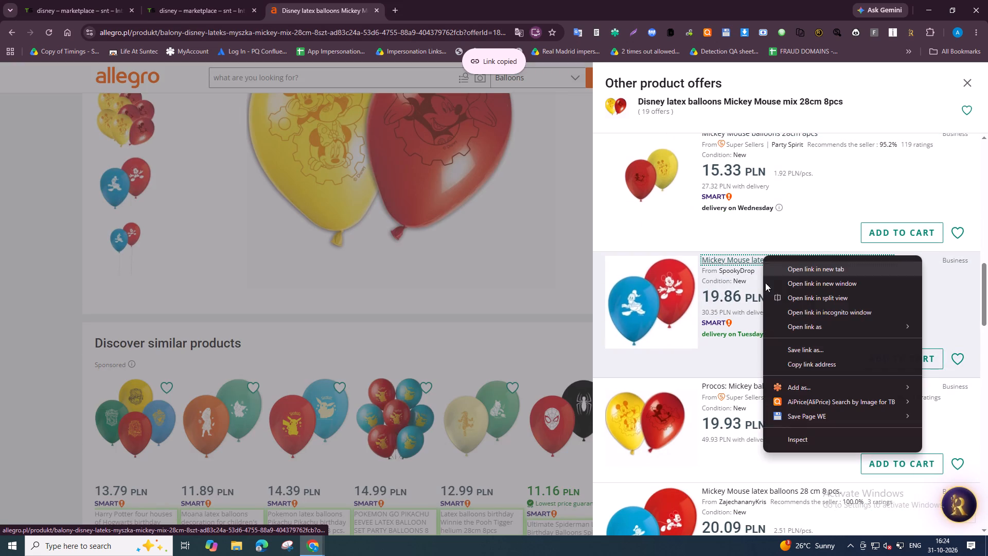
click(786, 361)
key(alt+Tab)
key(ctrl+v)
key(ctrl+Down)
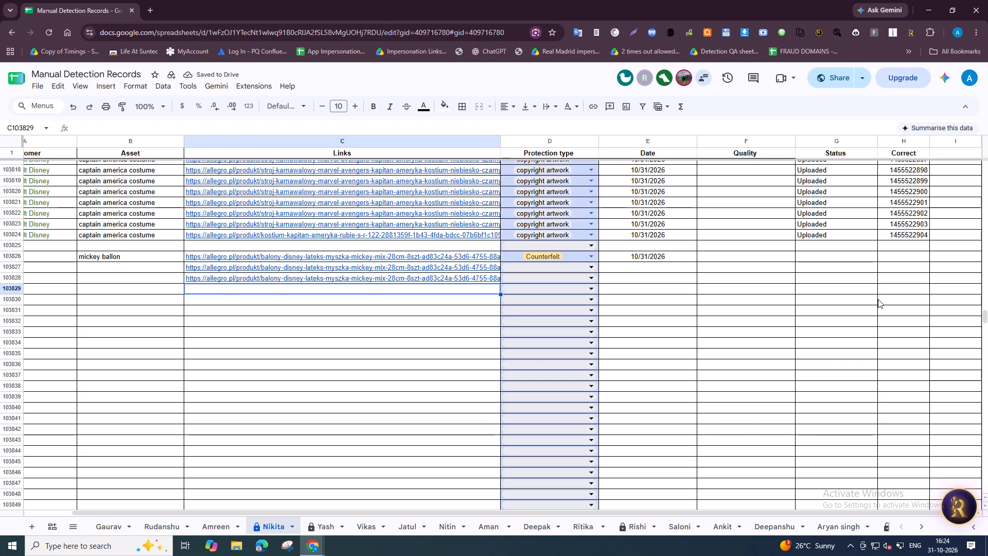
Copy the link of WhiteCrystalShop's 19.93 PLN Procos Mickey balloon offer into the Links cell of row 103830.
key(alt+Tab)
scroll(836, 369, down, 3)
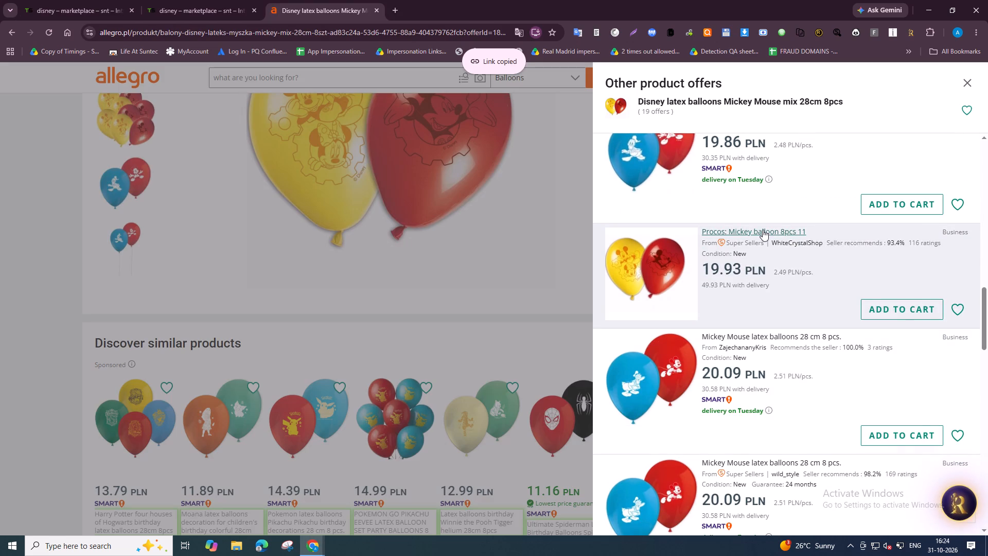
right_click(763, 230)
click(779, 340)
key(alt+Tab)
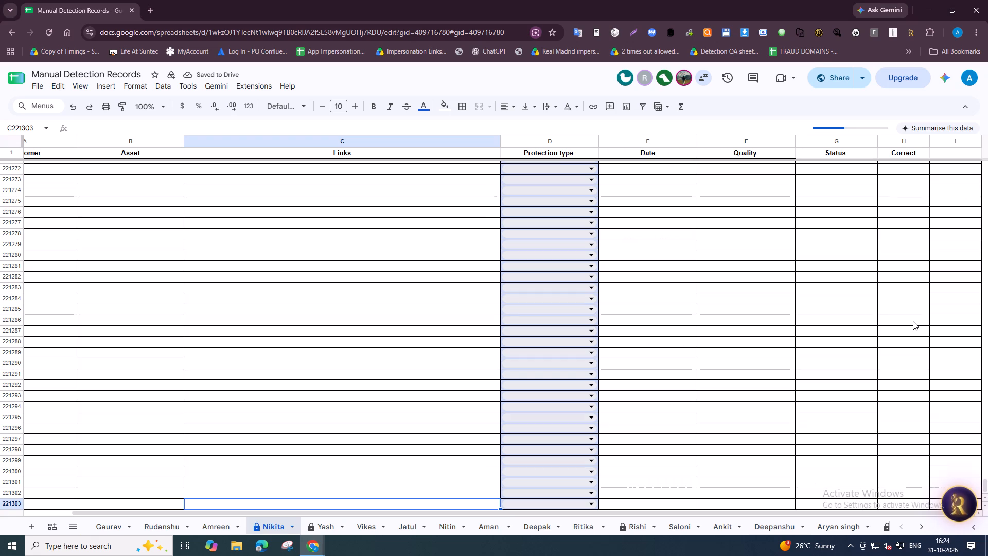
key(ctrl+Up)
key(Down)
key(ctrl+v)
key(Down)
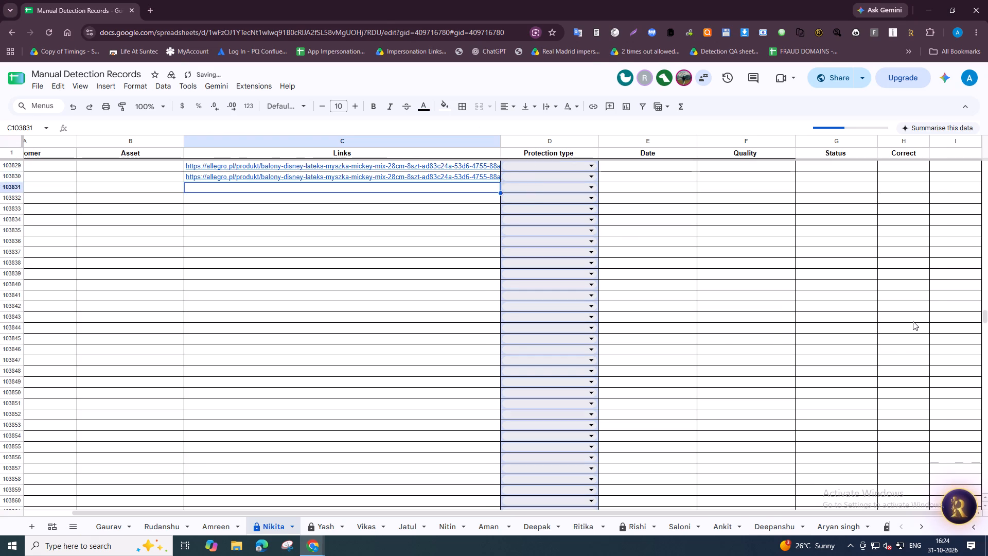
key(alt+Tab)
key(Down)
right_click(748, 316)
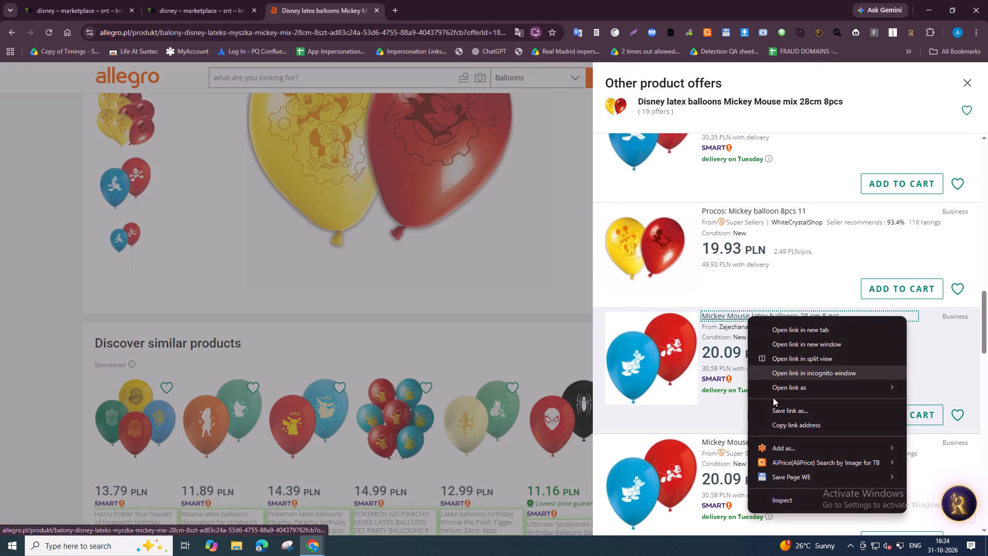
click(797, 424)
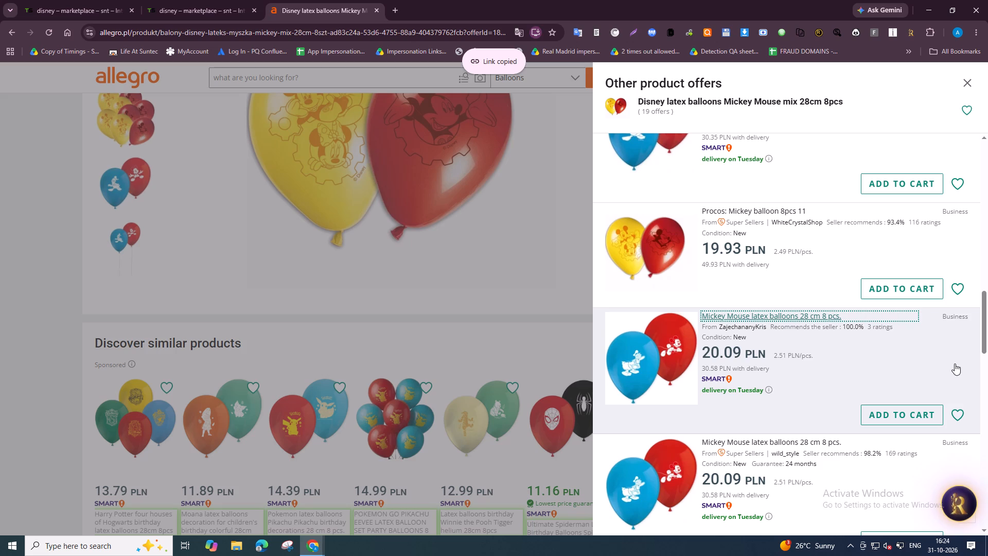
key(alt+Tab)
key(ctrl+v)
key(Down)
key(alt+Tab)
key(Down)
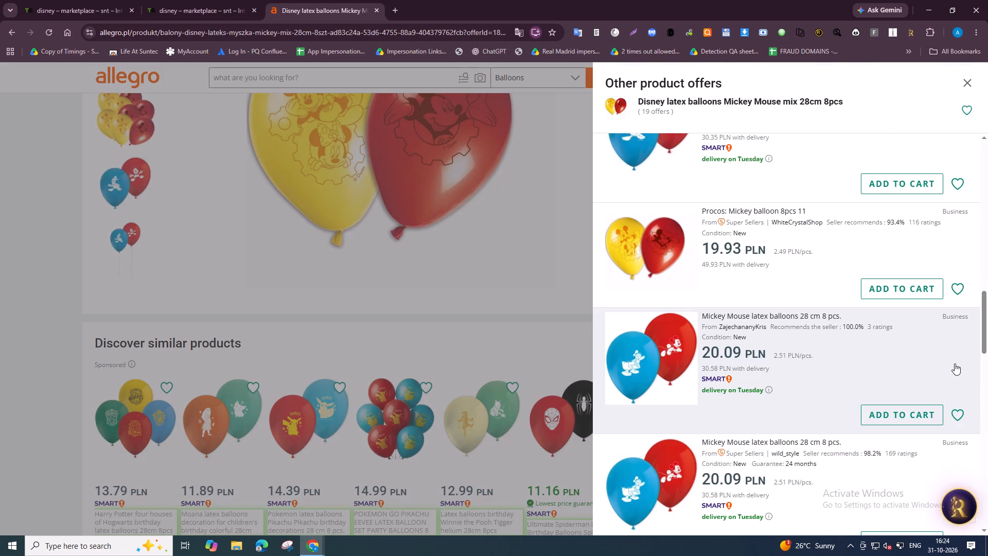
scroll(850, 355, down, 3)
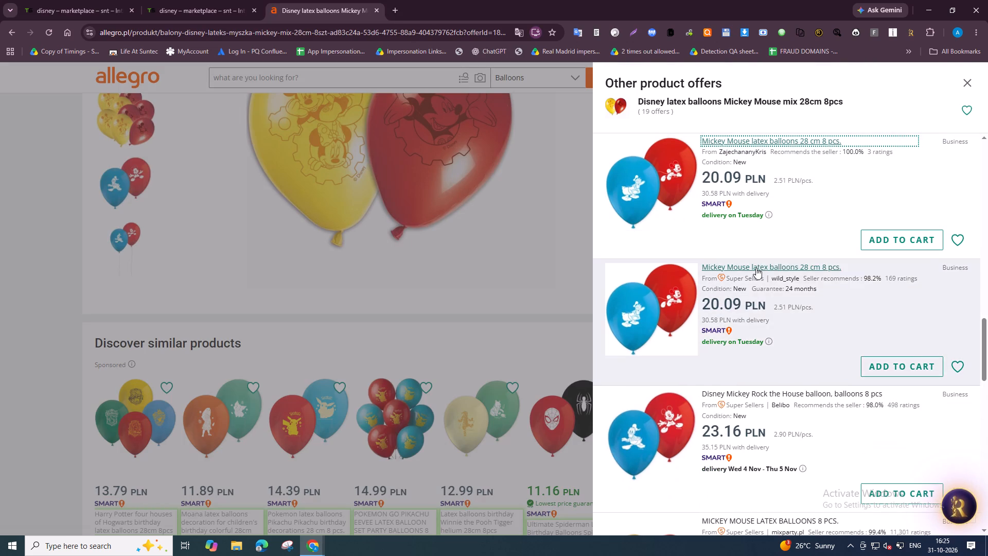
right_click(756, 268)
click(779, 379)
key(alt+Tab)
key(ctrl+v)
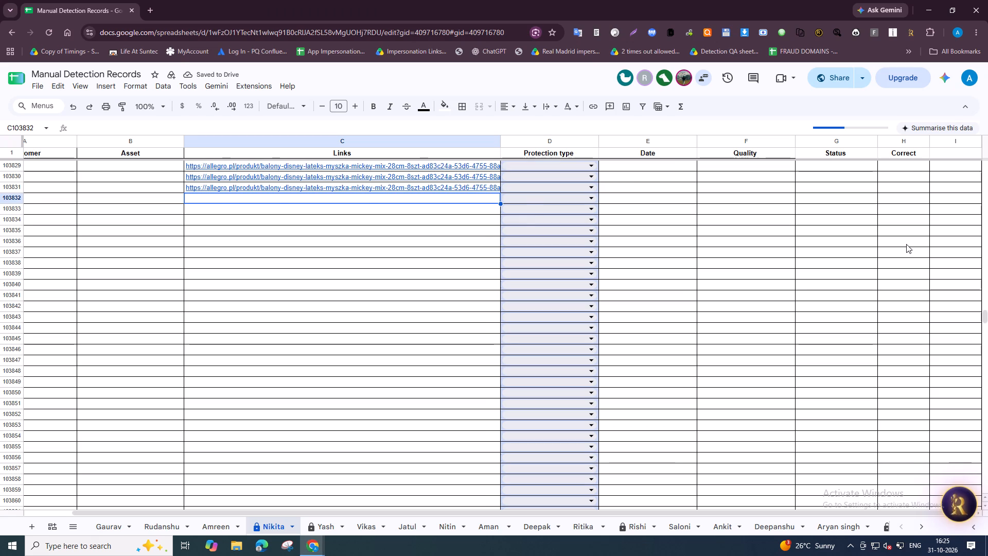
key(Down)
Copy the link of Belibo's 23.16 PLN Disney Mickey Rock the House balloon offer into the Links cell of row 103833.
key(alt+Tab)
key(Down)
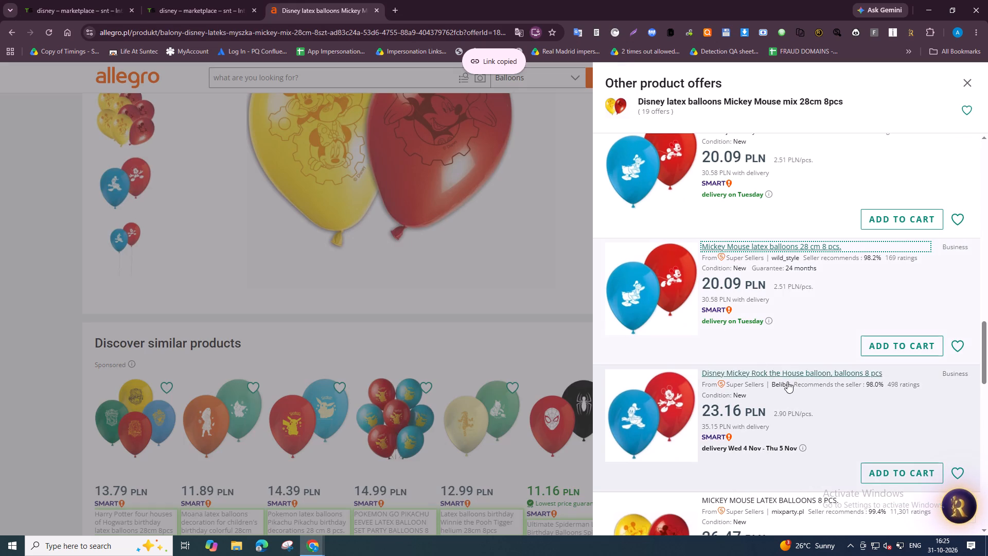
right_click(790, 374)
click(841, 283)
key(alt+Tab)
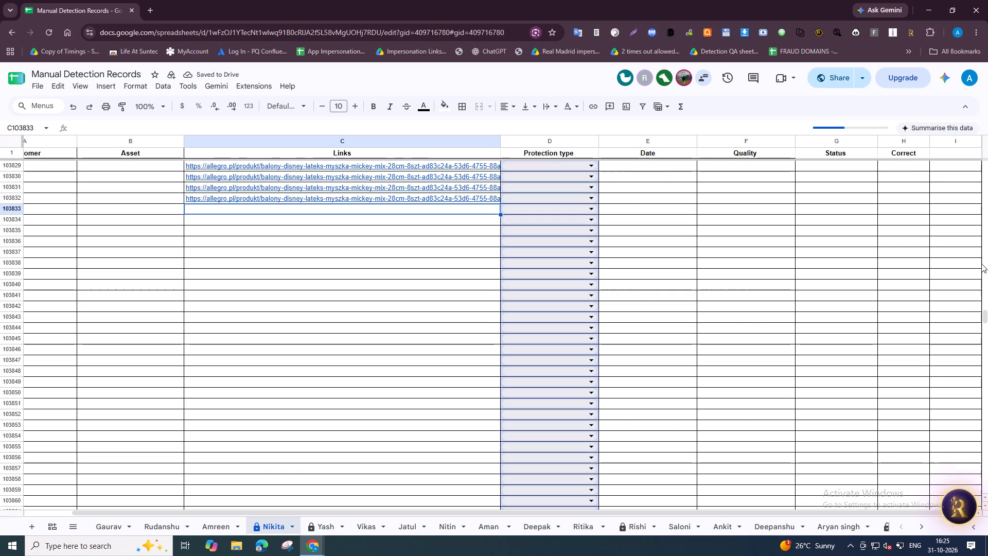
key(ctrl+v)
key(Down)
Copy the link of mixparty.pl's 26.47 PLN offer with yellow and red balloons into the Links cell of row 103834.
key(alt+Tab)
key(Down)
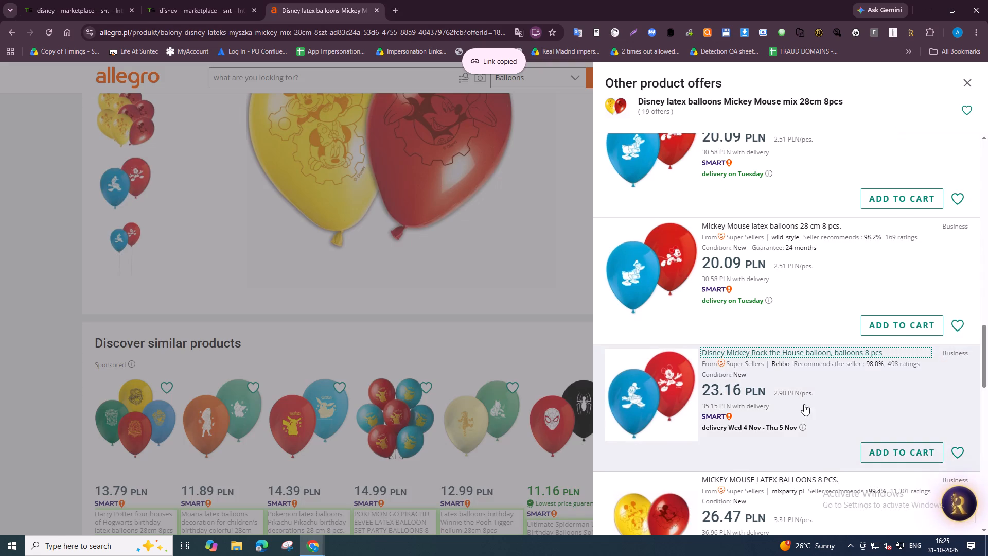
scroll(807, 380, down, 4)
right_click(761, 273)
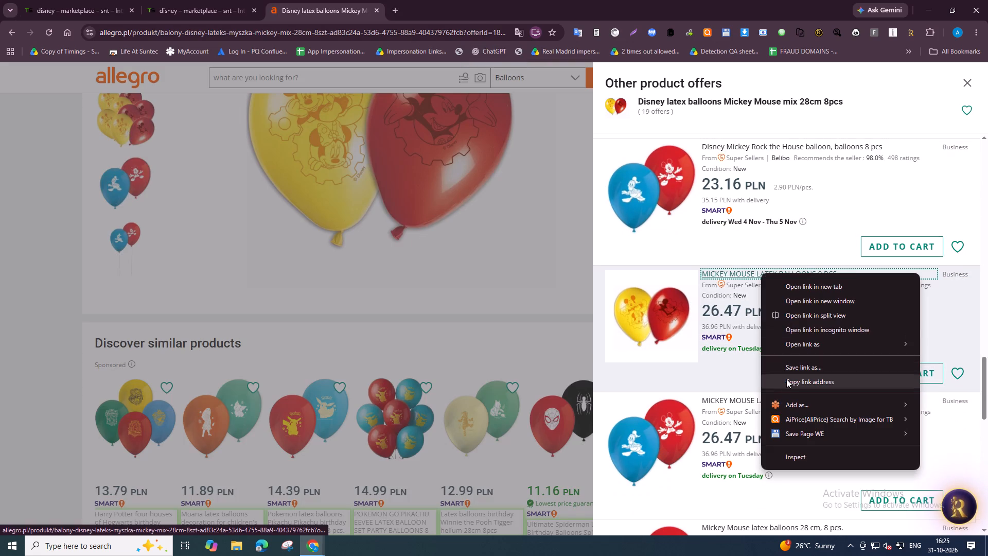
click(786, 379)
key(alt+Tab)
key(ctrl+v)
key(Down)
Copy the link of mixparty.pl's 26.47 PLN offer with blue and red balloons into the Links cell of row 103835.
key(alt+Tab)
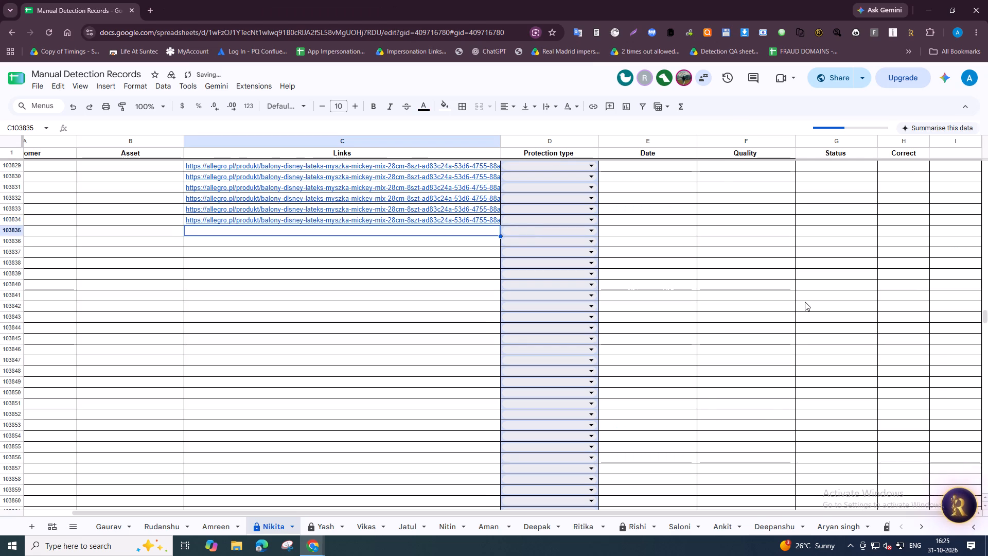
key(Down)
right_click(754, 381)
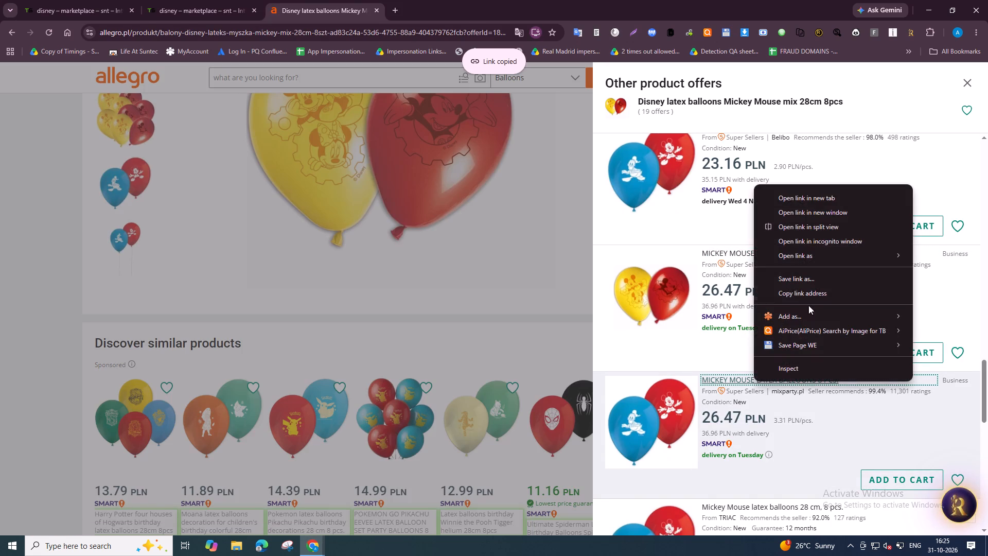
click(816, 293)
key(alt+Tab)
key(ctrl+v)
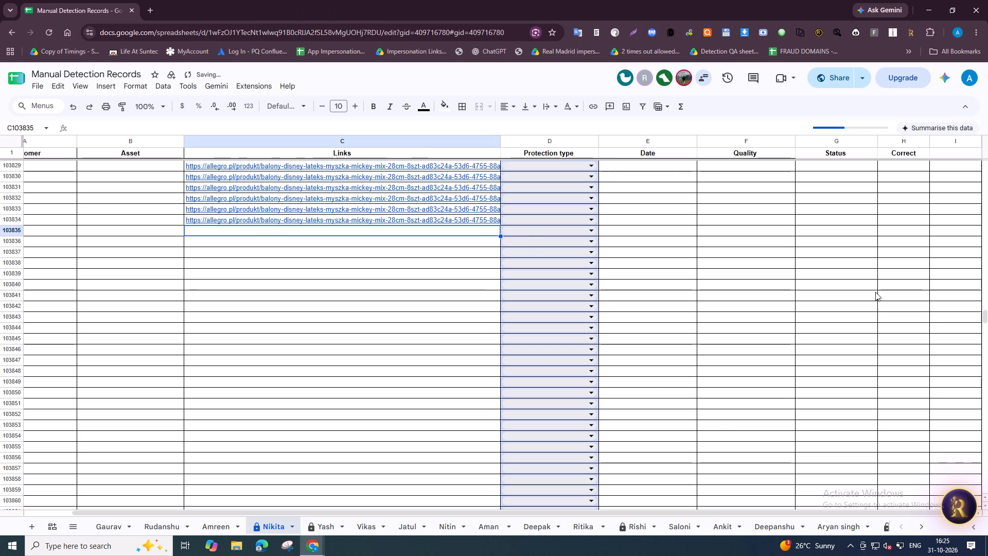
key(Down)
Copy the link of TRIAC's 37.05 PLN Allegro offer into the Links cell of row 103836.
key(alt+Tab)
key(Down)
scroll(756, 440, down, 6)
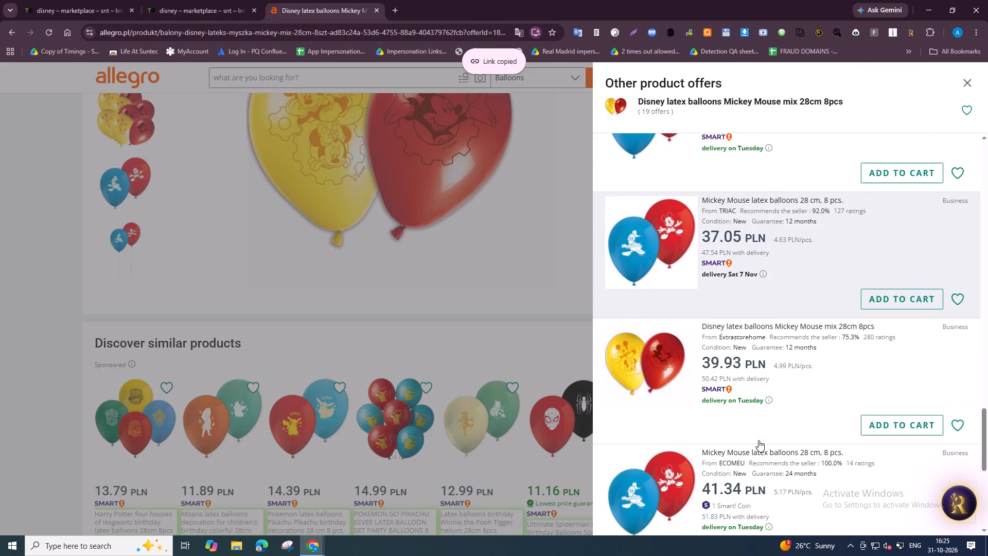
right_click(774, 180)
click(795, 284)
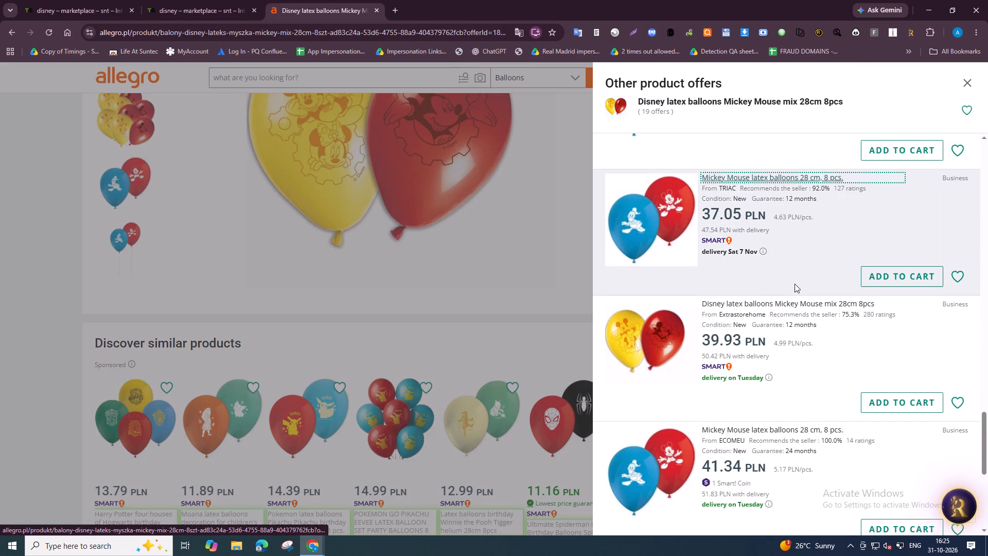
key(alt+Tab)
key(ctrl+v)
key(Down)
Copy the link of Extrastorehome's 39.93 PLN Allegro offer into the Links cell of row 103837.
key(alt+Tab)
key(Down)
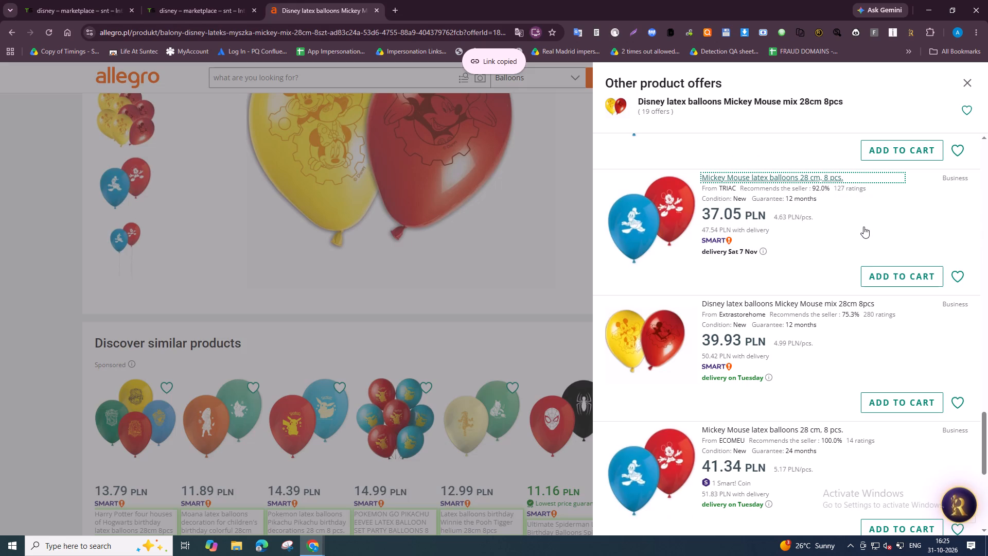
right_click(767, 304)
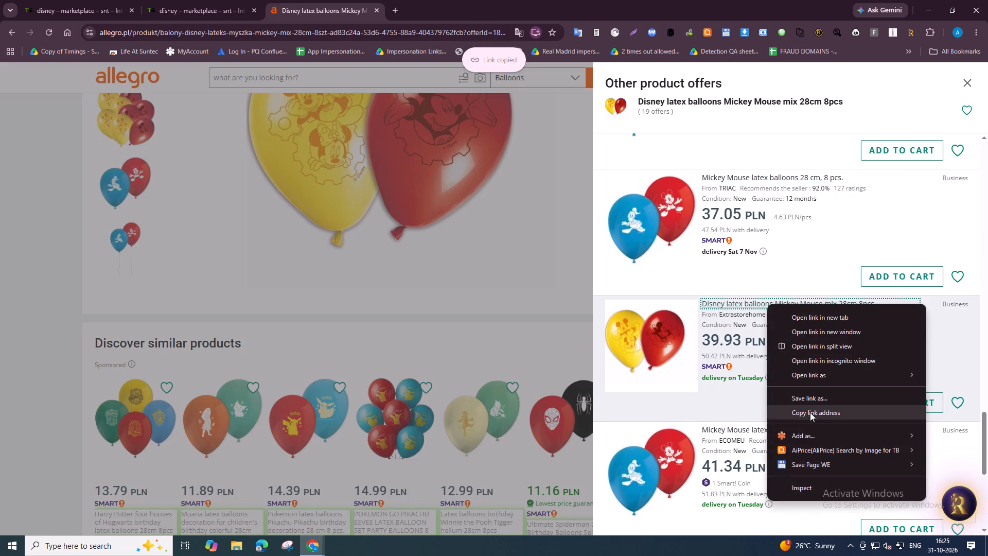
click(810, 412)
key(alt+Tab)
key(ctrl+v)
key(Down)
Copy the link of ECOMEU's 41.34 PLN Allegro offer into the Links cell of row 103838.
key(alt+Tab)
key(Down)
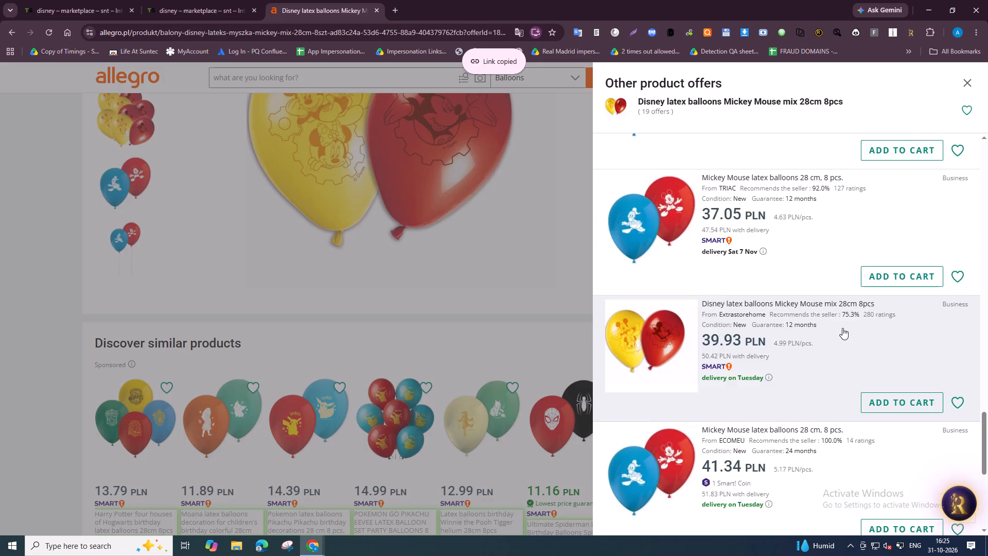
right_click(783, 409)
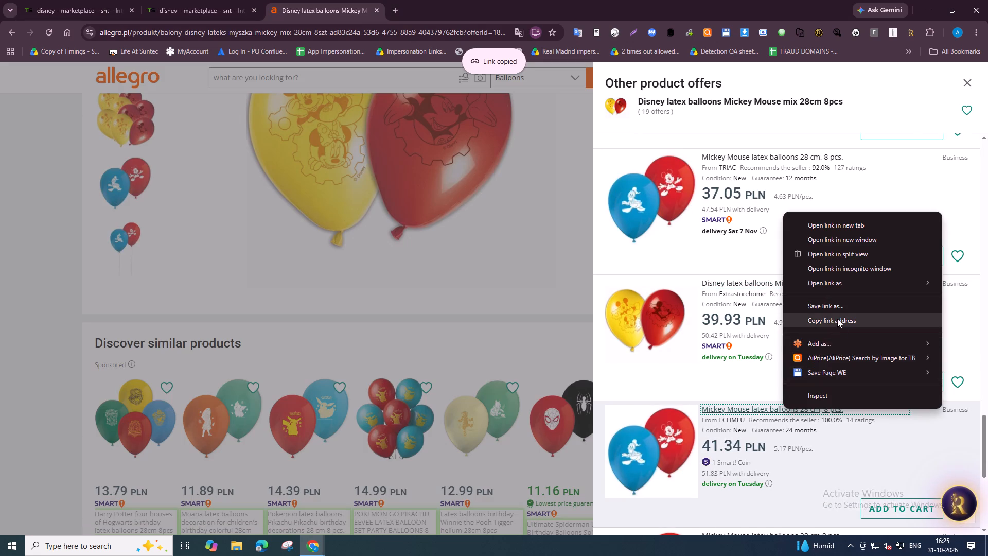
click(837, 319)
key(alt+Tab)
key(ctrl+v)
key(Down)
Copy the link of LemonTree's 45.99 PLN Allegro offer into the Links cell of row 103839.
key(alt+Tab)
key(Down)
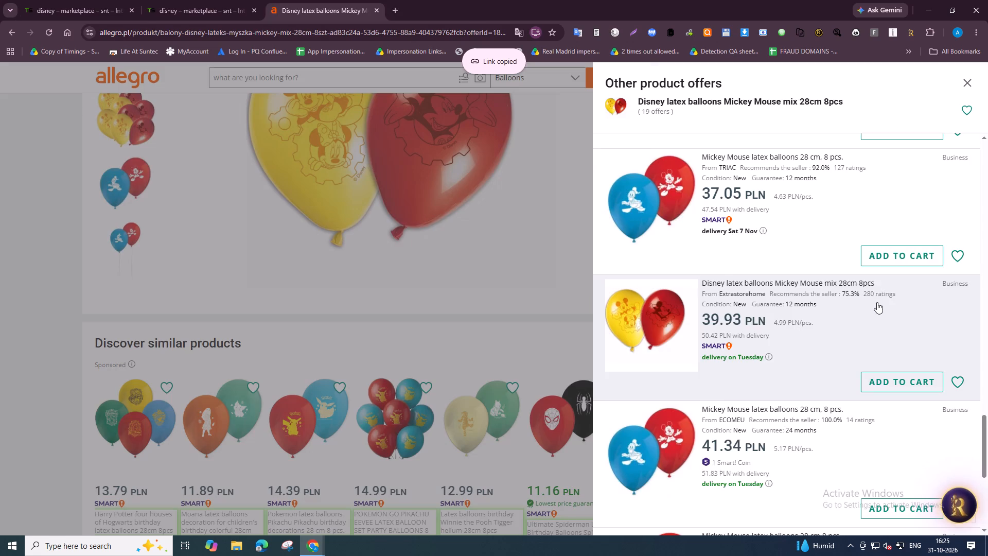
scroll(856, 343, down, 5)
right_click(765, 256)
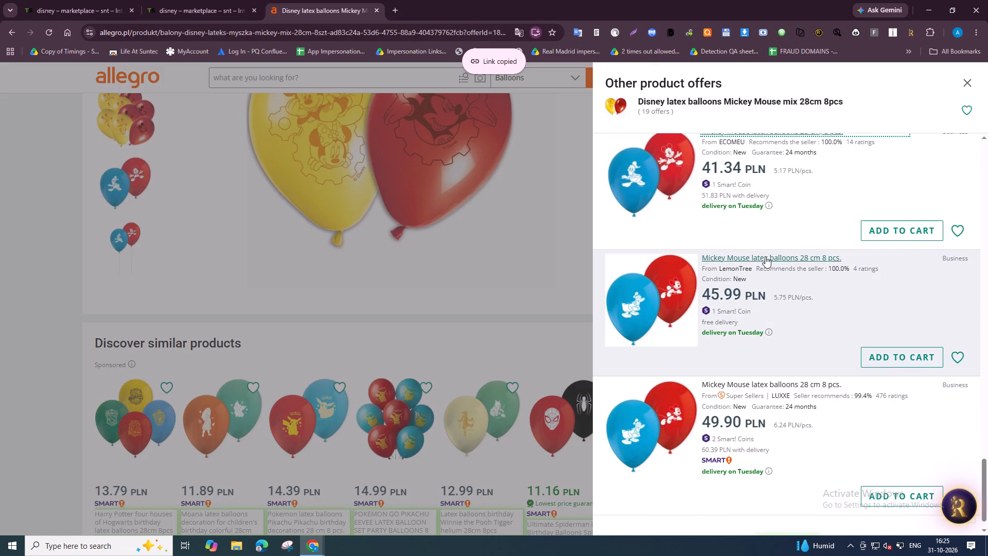
click(797, 370)
key(alt+Tab)
key(ctrl+v)
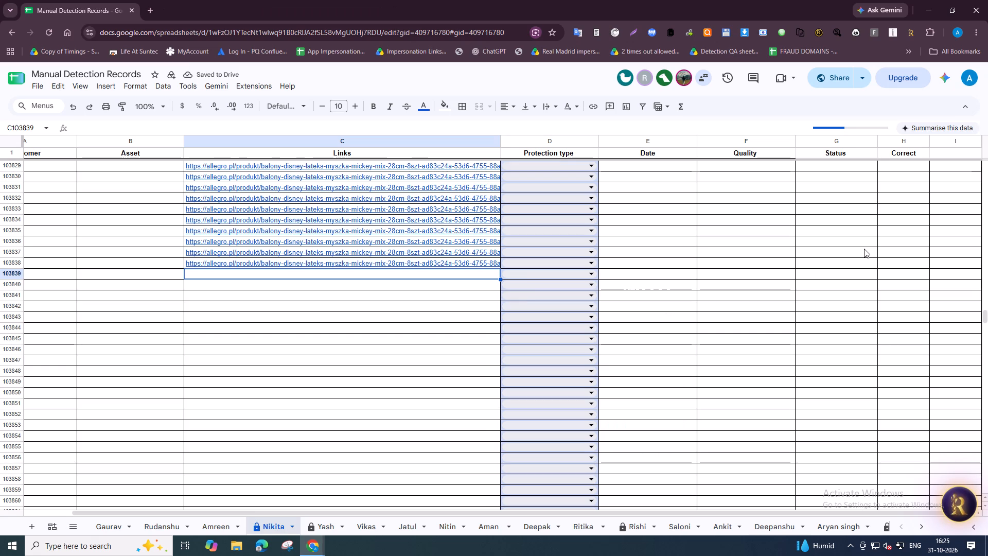
key(Down)
Copy the link of LUXXE's 49.90 PLN Allegro offer into the Links cell of row 103840.
key(alt+Tab)
key(Down)
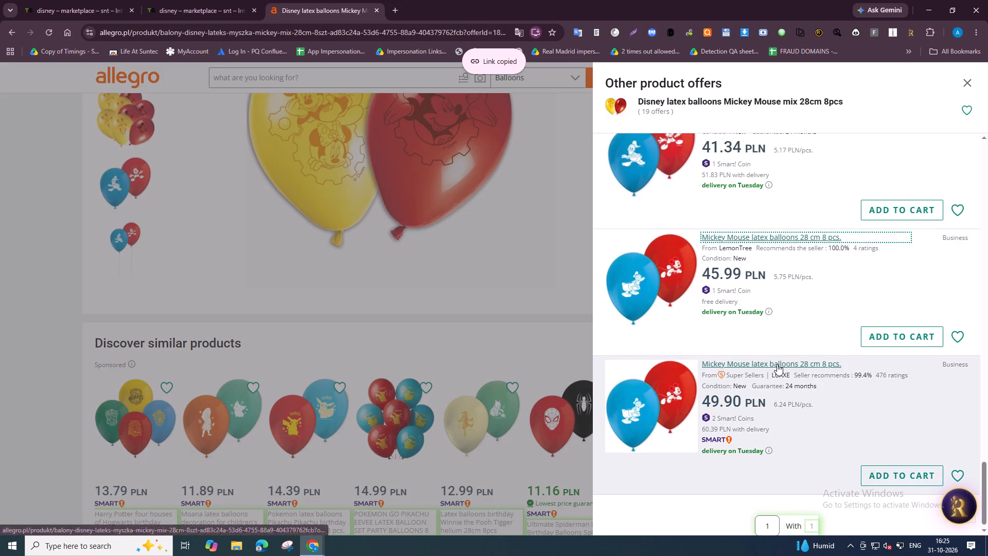
right_click(777, 364)
click(828, 272)
key(alt+Tab)
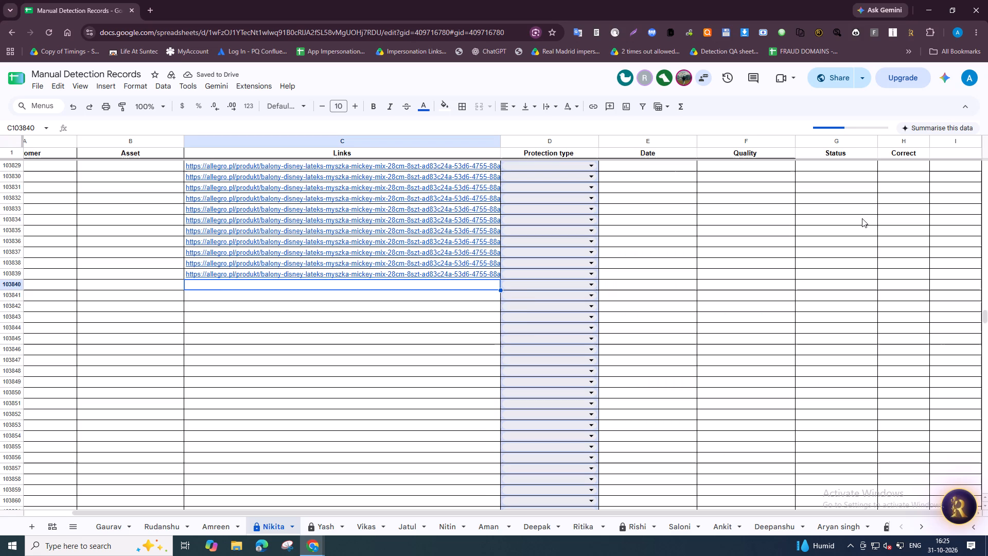
key(ctrl+v)
key(ctrl+shift+Up)
key(Down)
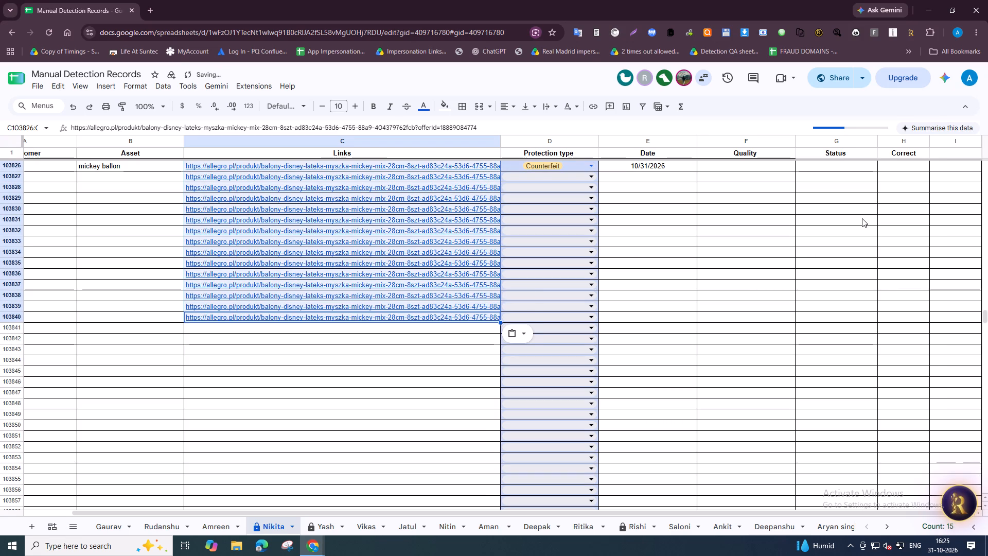
Check the end of the other sellers' offer list on Allegro and close it to return to the balloon listing.
key(alt+Tab)
scroll(761, 347, down, 7)
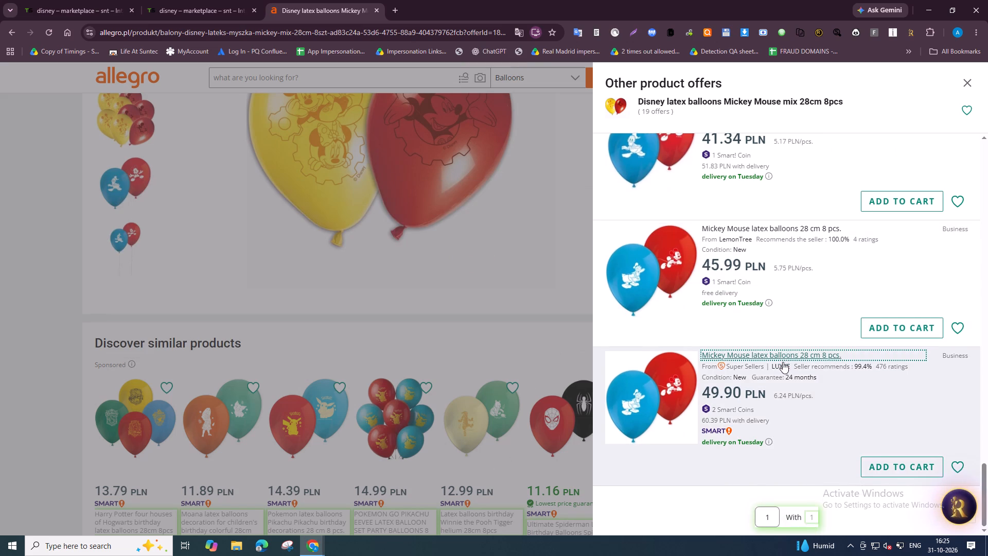
scroll(783, 362, up, 20)
click(970, 85)
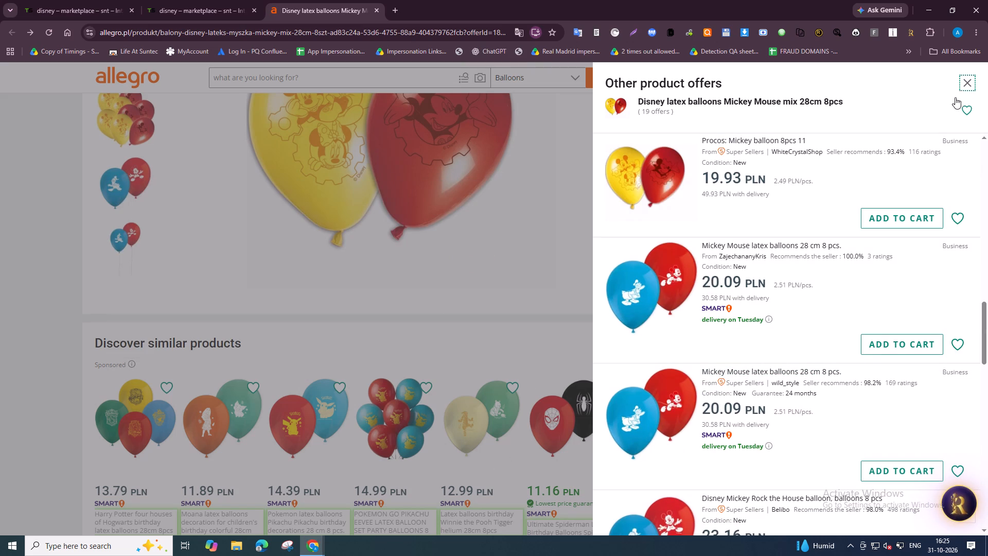
scroll(349, 392, up, 3)
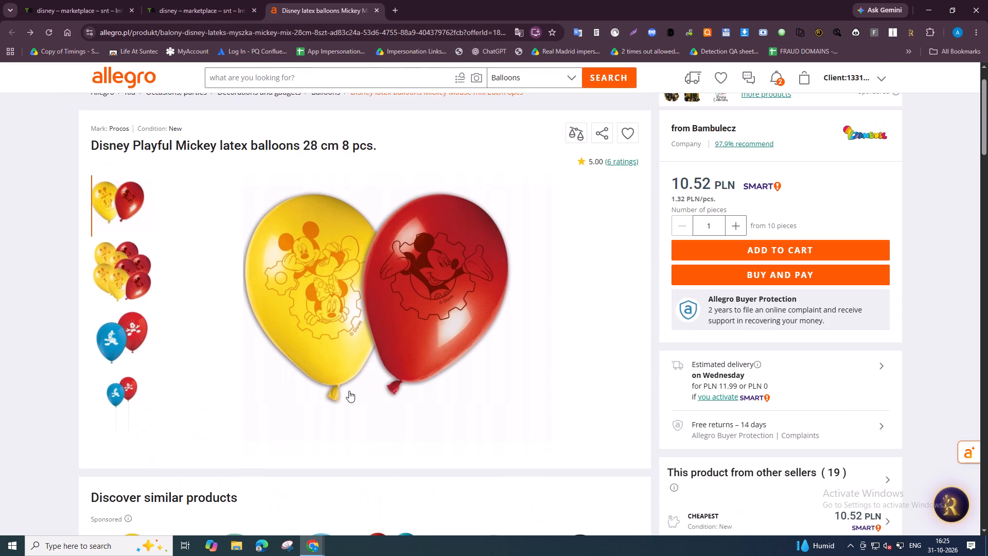
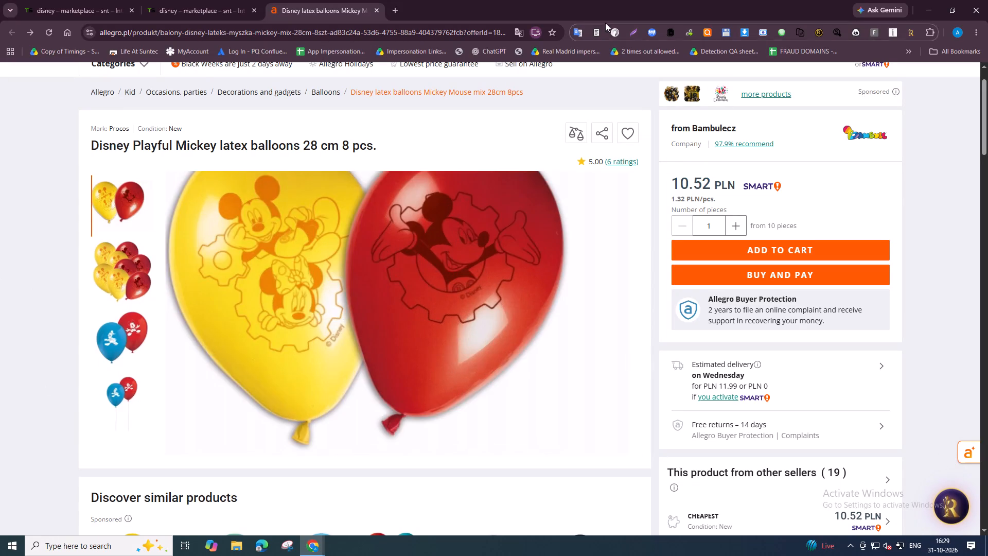
Stop the running task in the RedPoints IPR Plugin, log out of the plugin and close its window.
click(614, 30)
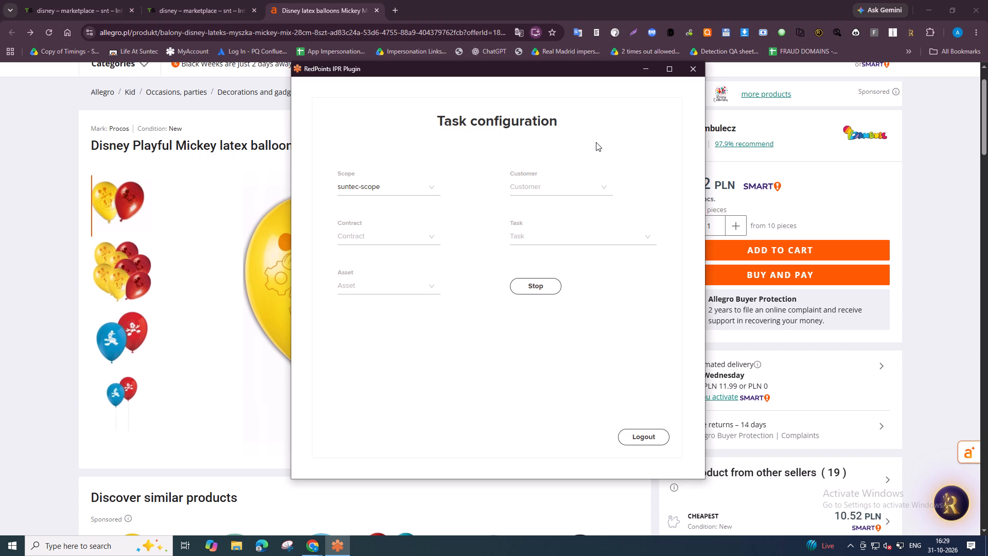
click(530, 286)
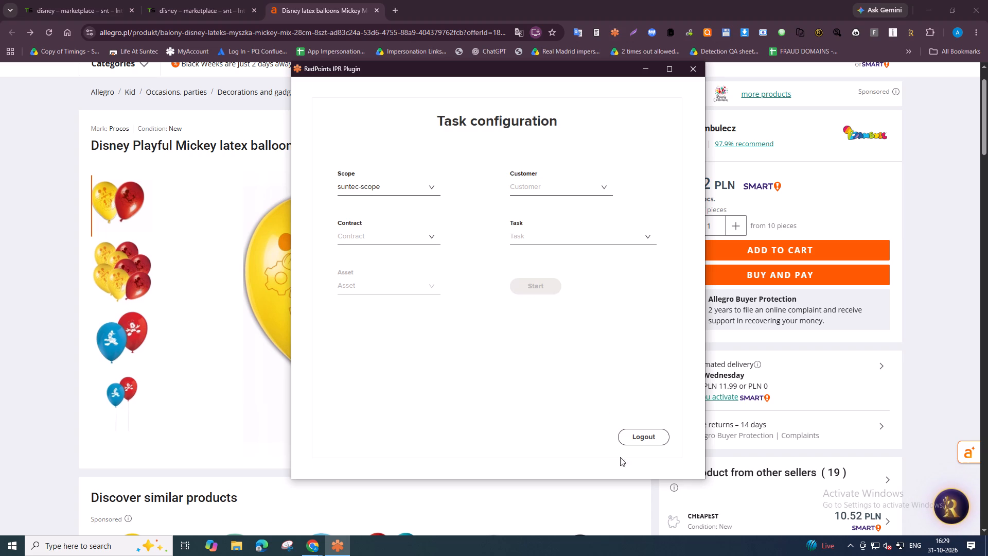
click(645, 436)
click(689, 68)
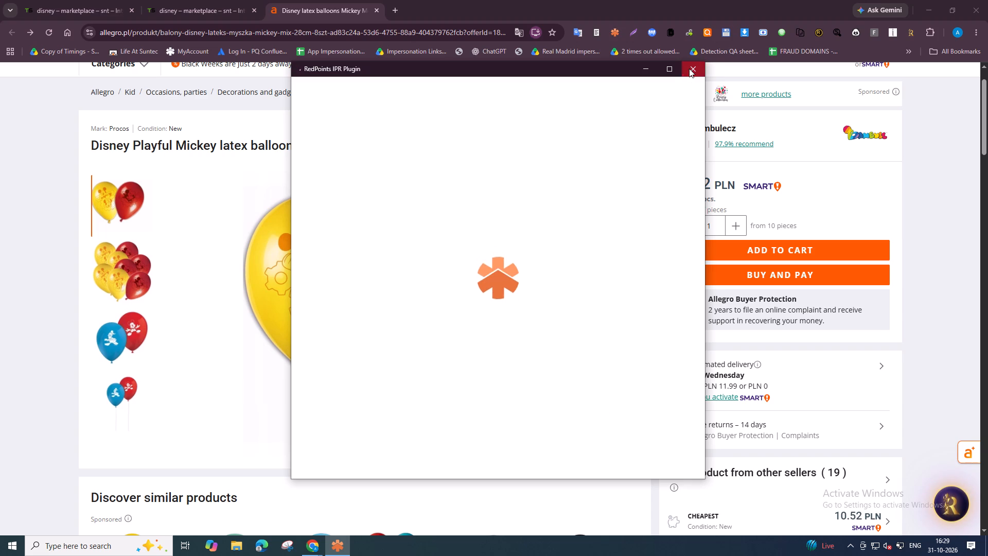
Close the browser windows holding the Allegro balloon listing and the spreadsheet.
click(976, 6)
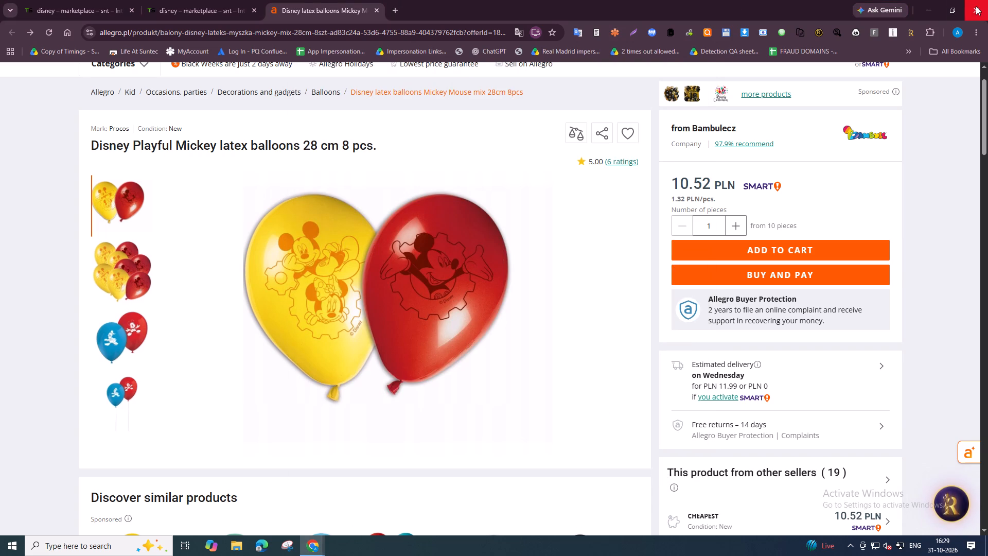
click(976, 6)
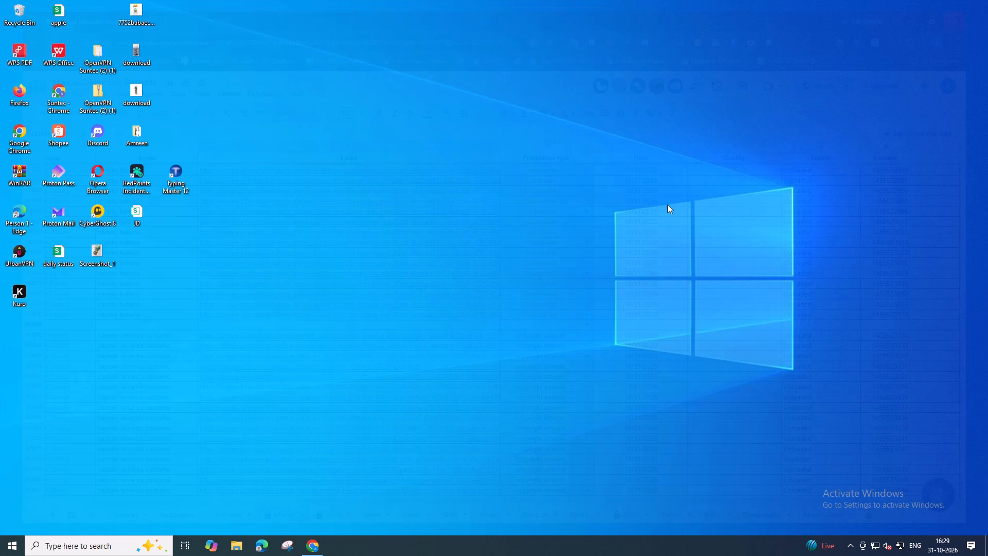
Refresh the Windows desktop and call up the Windows shutdown dialog.
right_click(667, 204)
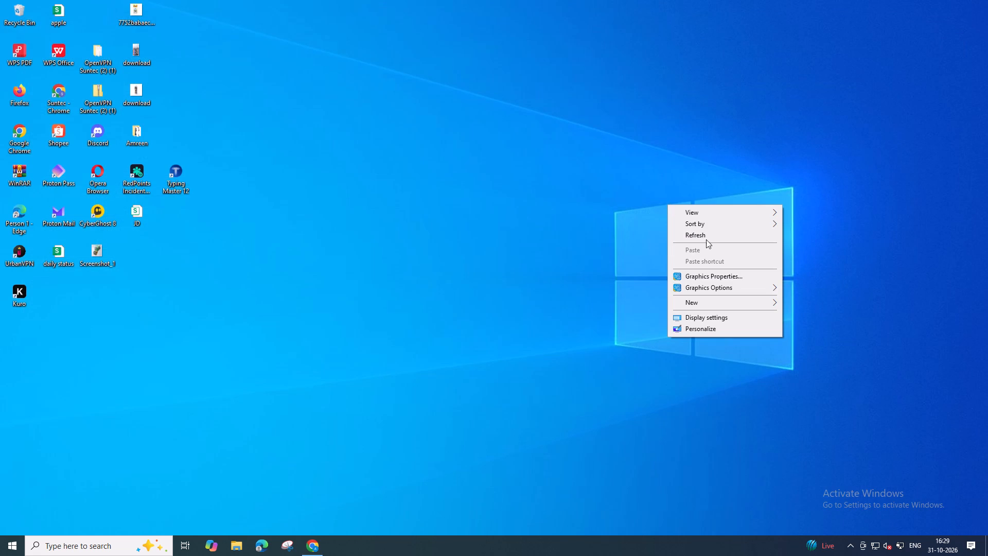
click(707, 238)
key(alt+F4)
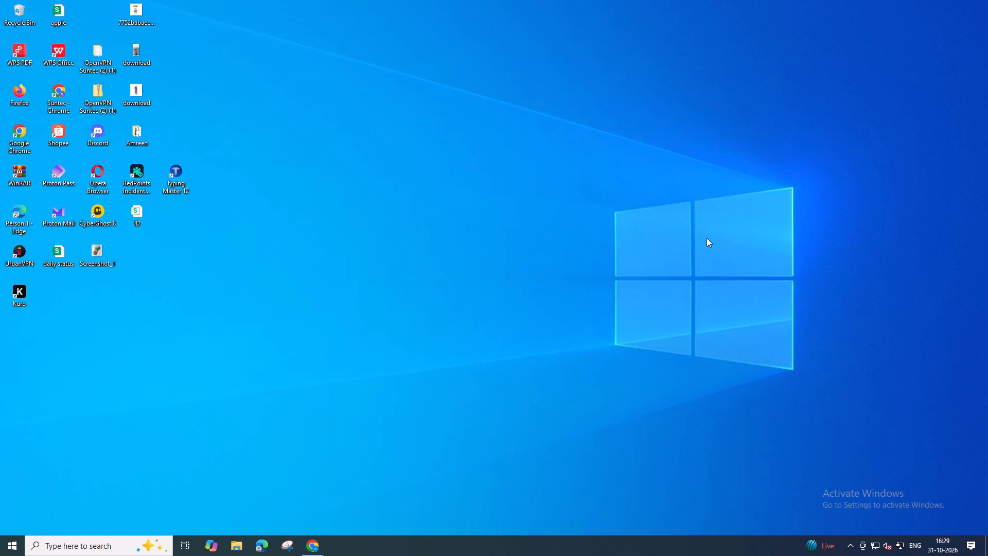